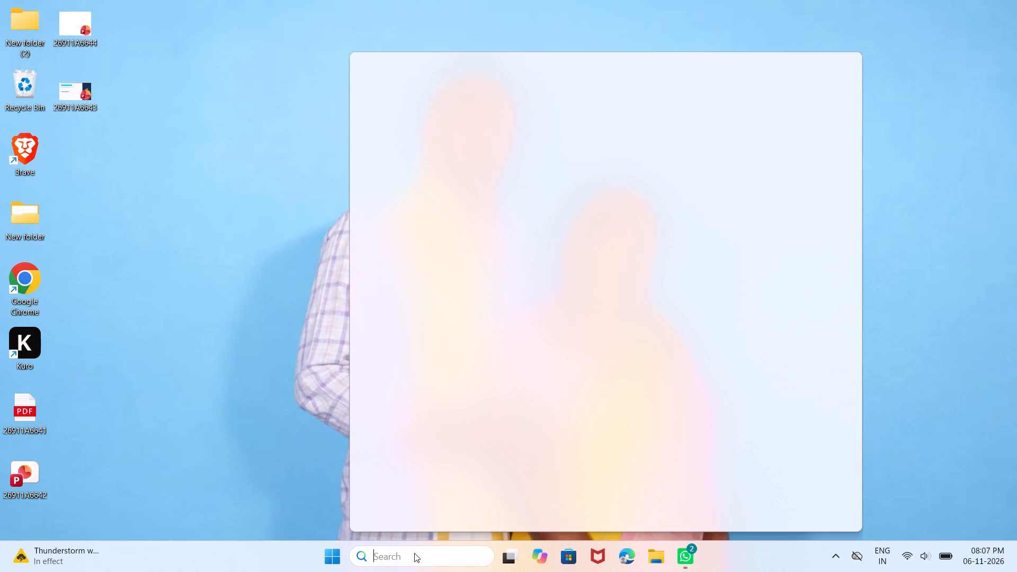
pyautogui.click(621, 265)
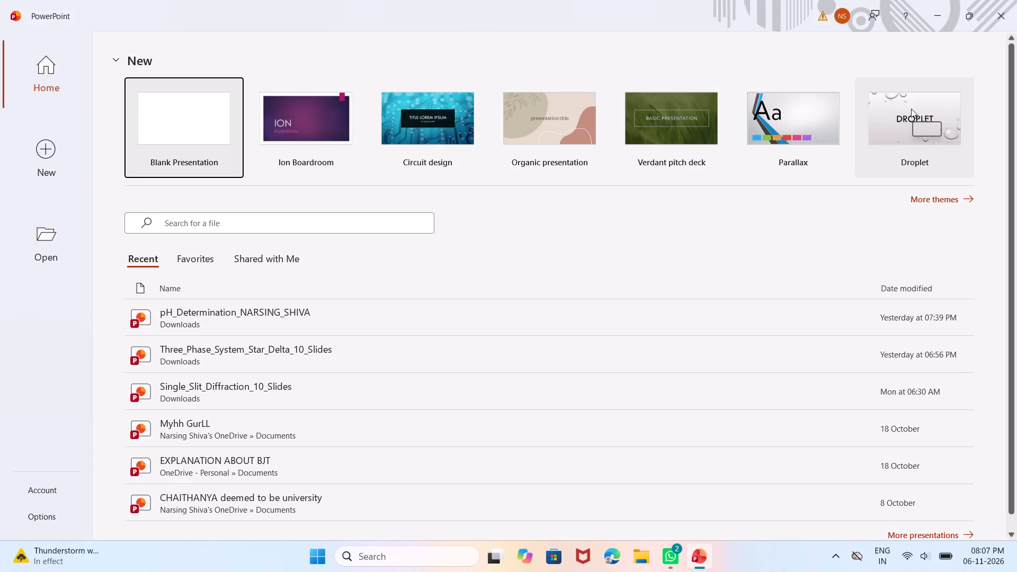
pyautogui.click(197, 133)
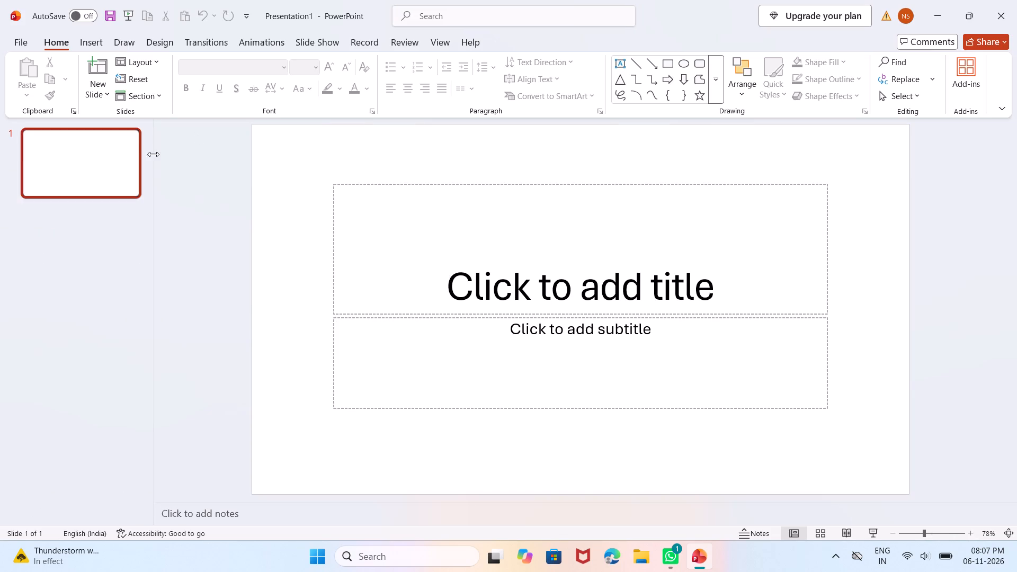
# Open the Newtons_Rings_Applications_10_Slides presentation from the Downloads folder.
pyautogui.click(16, 41)
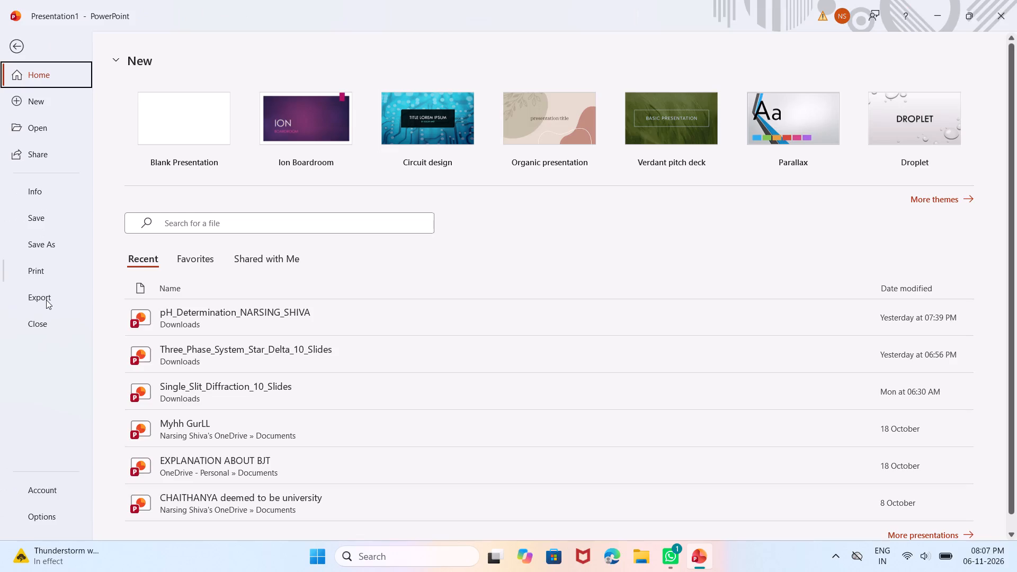
pyautogui.click(43, 130)
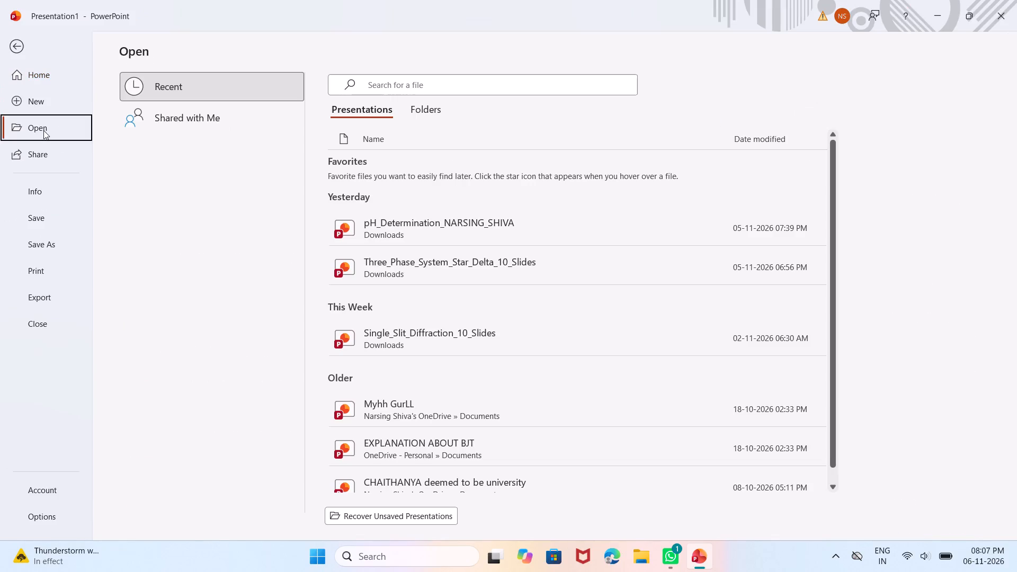
pyautogui.click(208, 229)
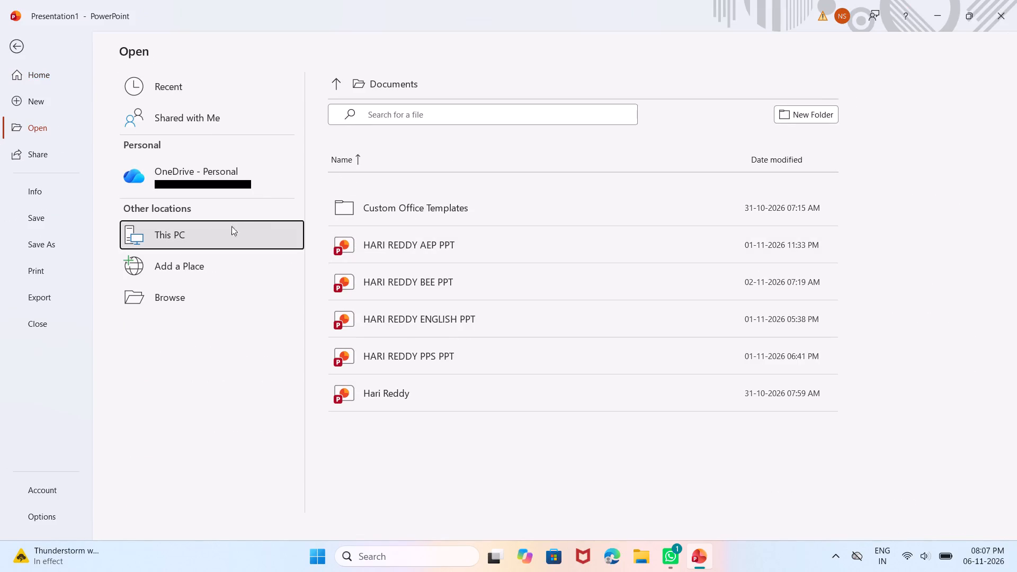
pyautogui.click(207, 297)
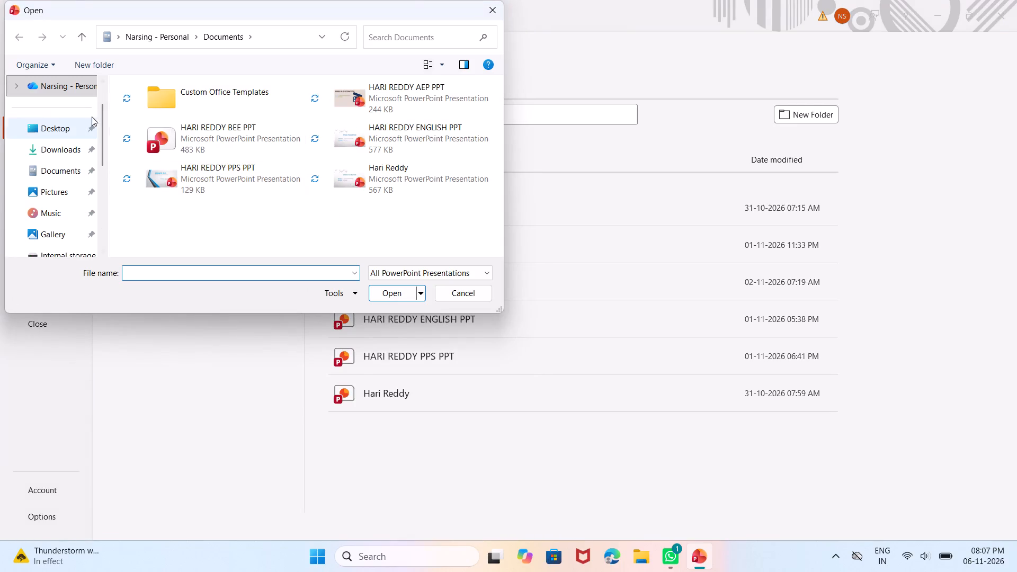
pyautogui.click(52, 168)
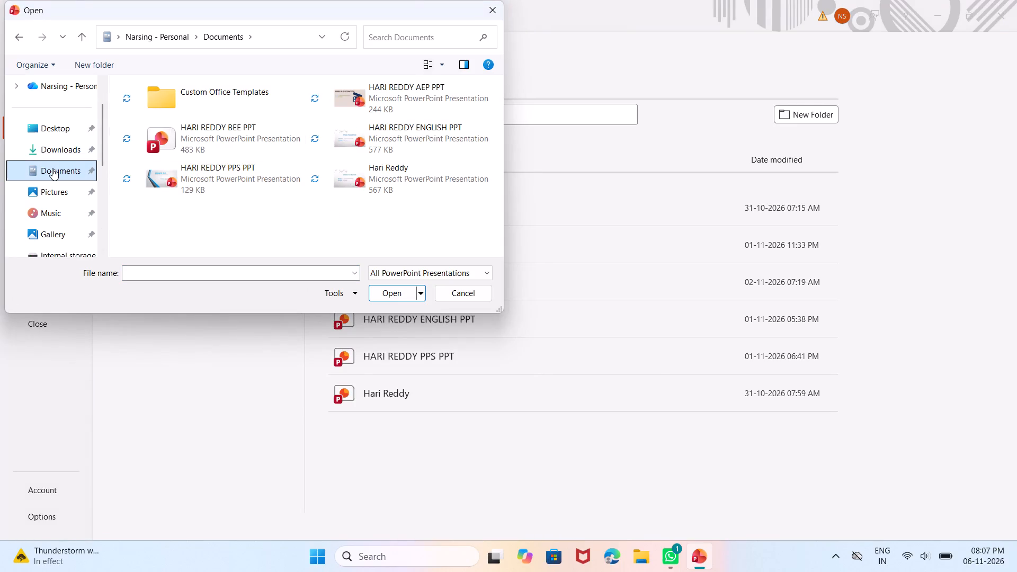
pyautogui.click(52, 168)
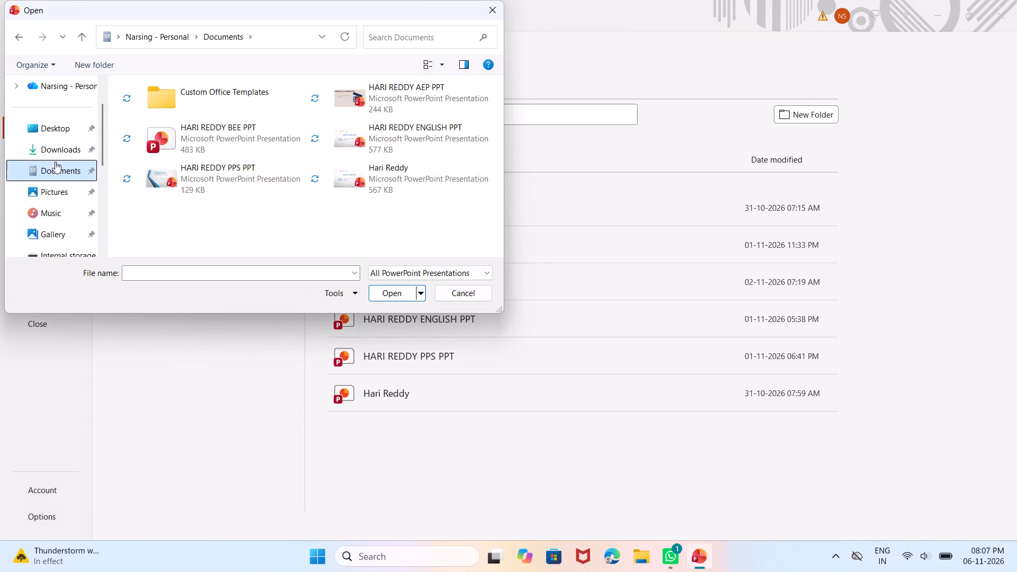
pyautogui.click(56, 153)
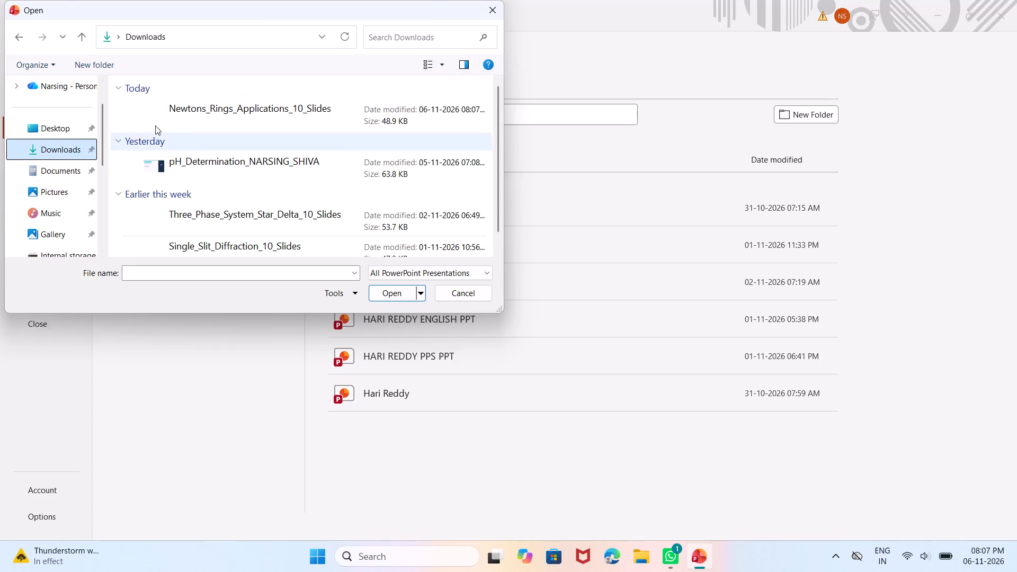
pyautogui.click(198, 117)
pyautogui.doubleClick(198, 117)
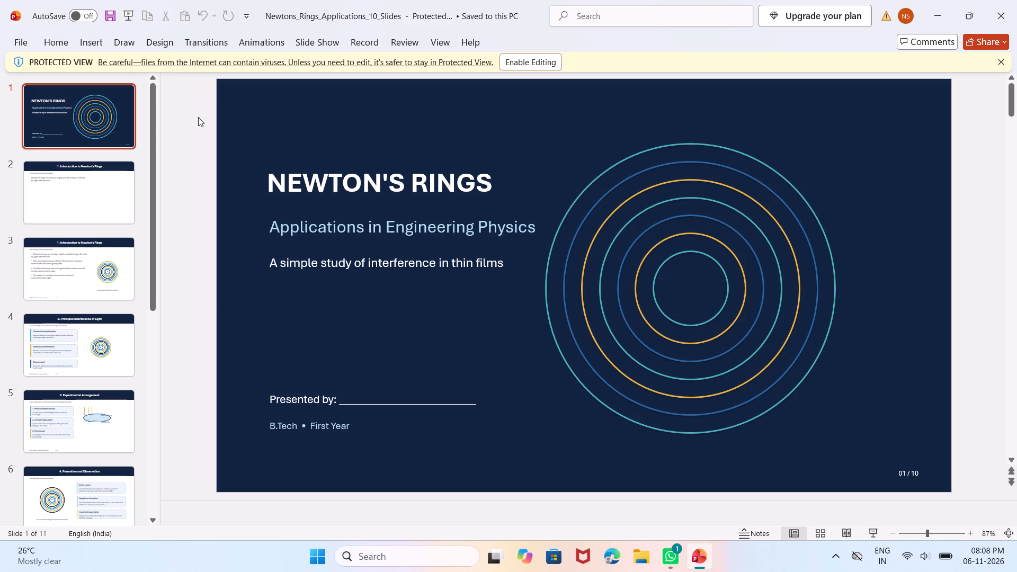
# Copy the "NEWTON'S RINGS" title slide of the downloaded presentation.
pyautogui.click(332, 310)
pyautogui.click(92, 123)
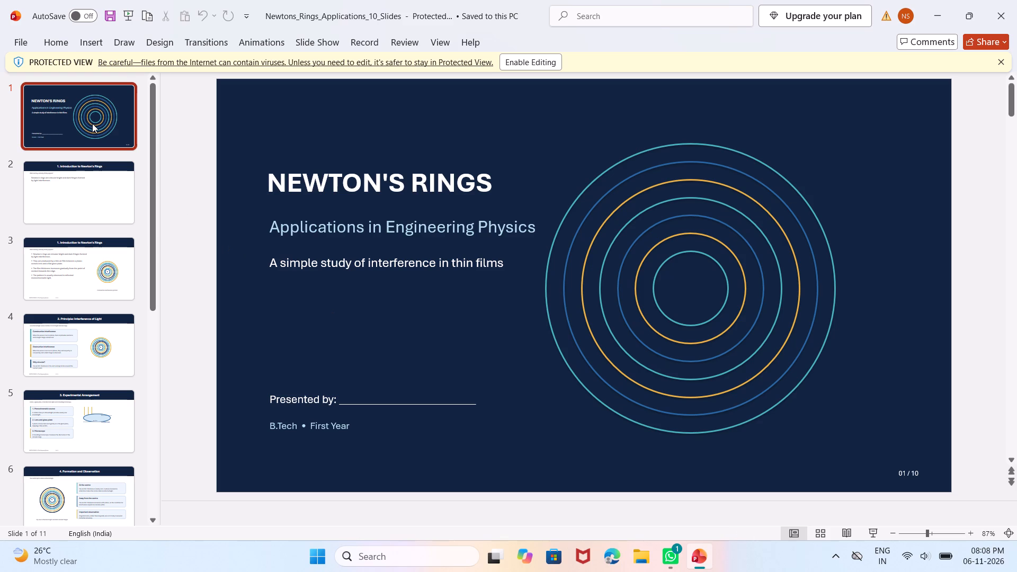
pyautogui.hotkey('ctrl', 'c')
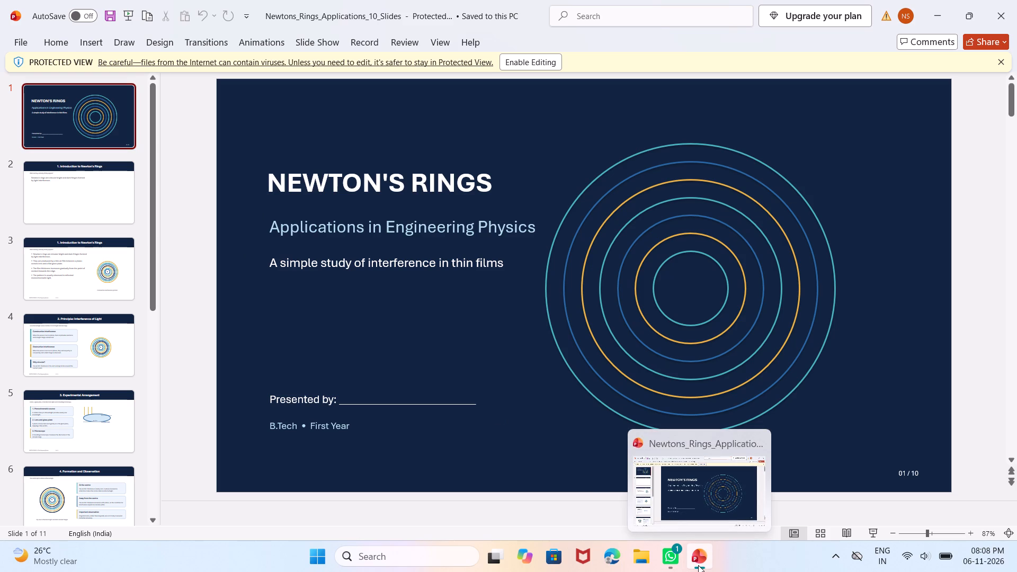
# Create another new blank presentation to receive the copied slide.
pyautogui.click(698, 565)
pyautogui.click(698, 565)
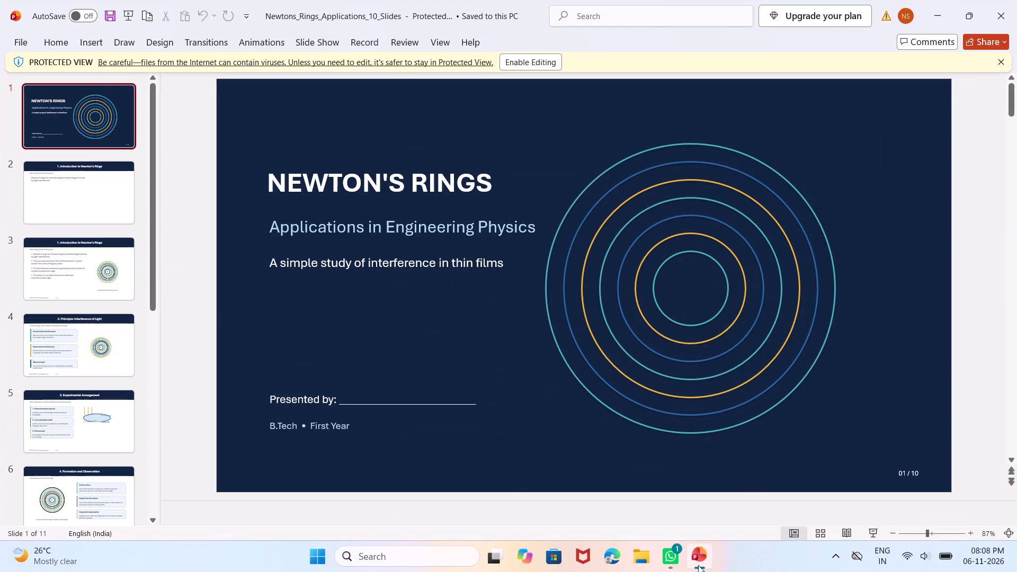
pyautogui.click(19, 43)
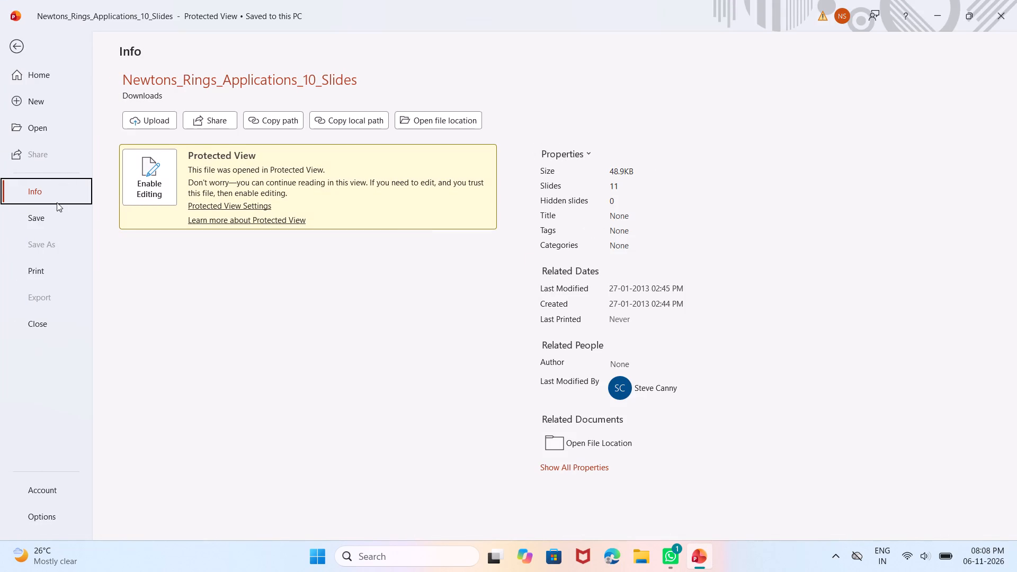
pyautogui.click(55, 98)
pyautogui.click(177, 137)
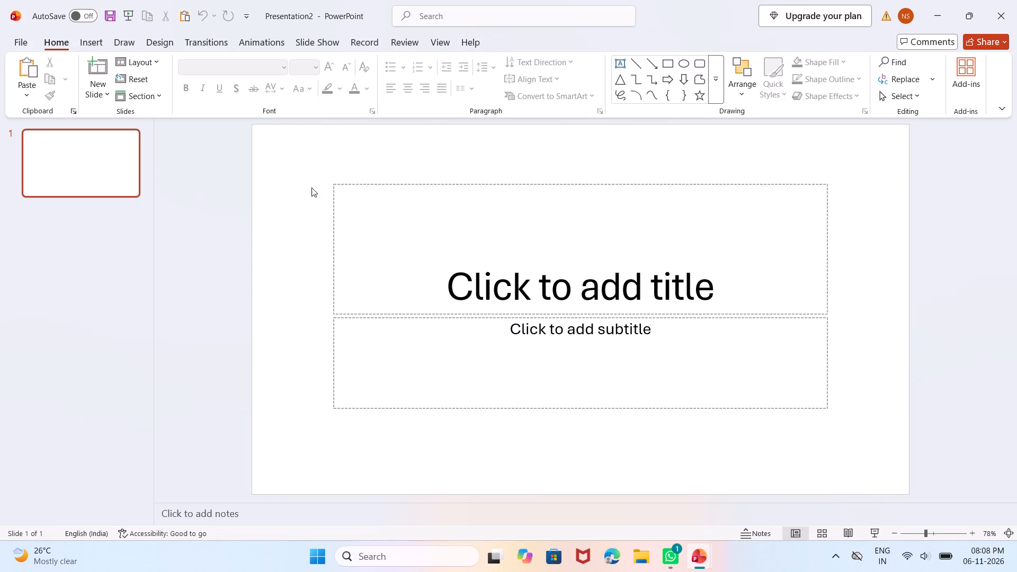
# Paste the copied title slide after the empty first slide, leaving its paste formatting at the default.
pyautogui.hotkey('ctrl', 'v')
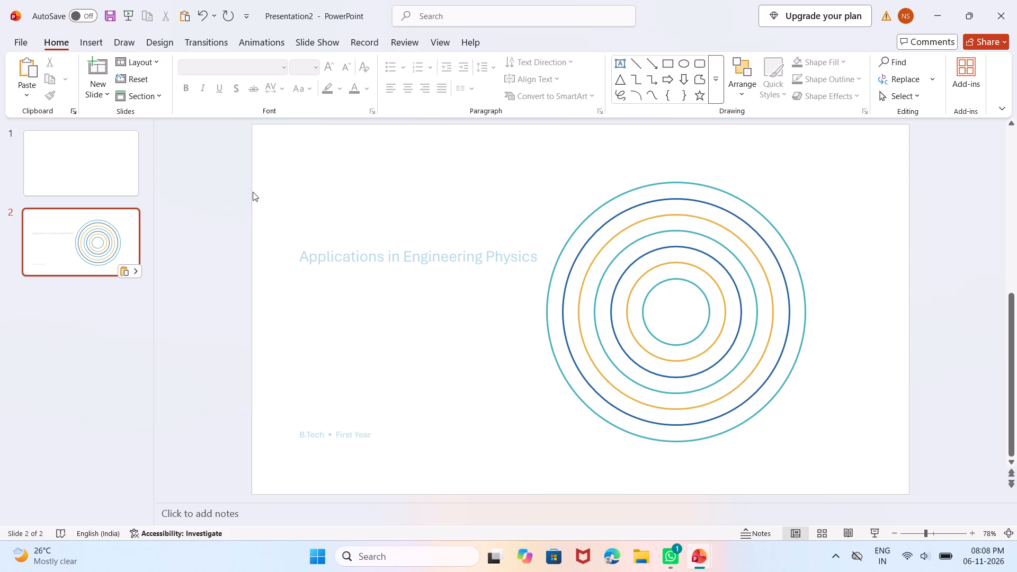
pyautogui.click(139, 272)
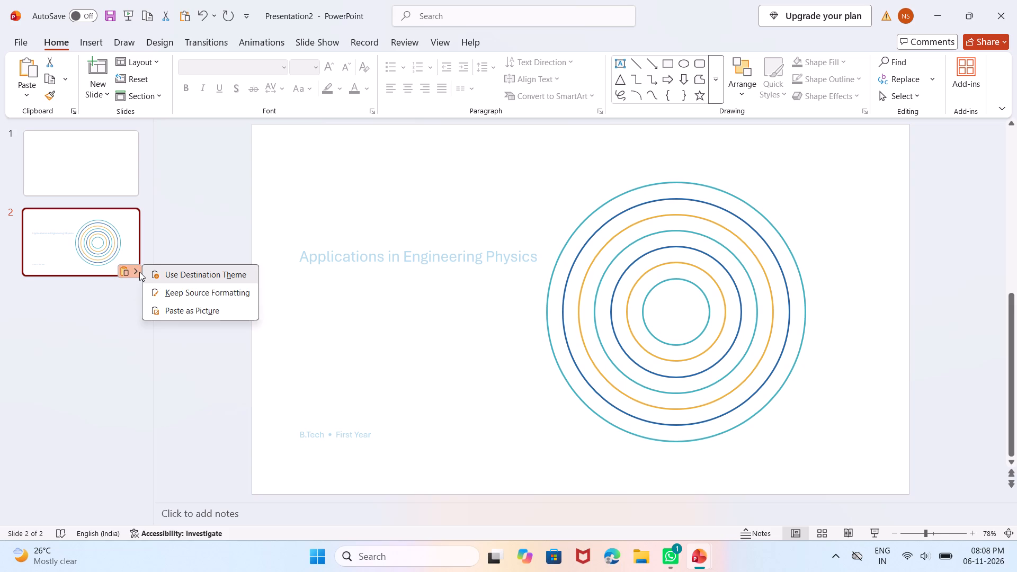
pyautogui.click(185, 248)
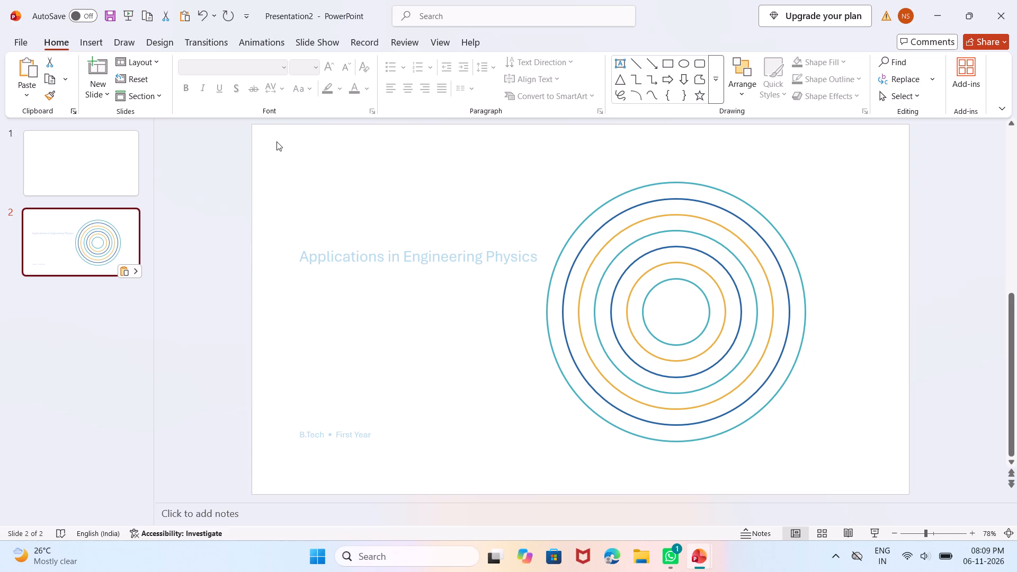
# Apply a light grey text highlight to all the text on the pasted title slide, including the page number.
pyautogui.moveTo(276, 141); pyautogui.dragTo(772, 467)
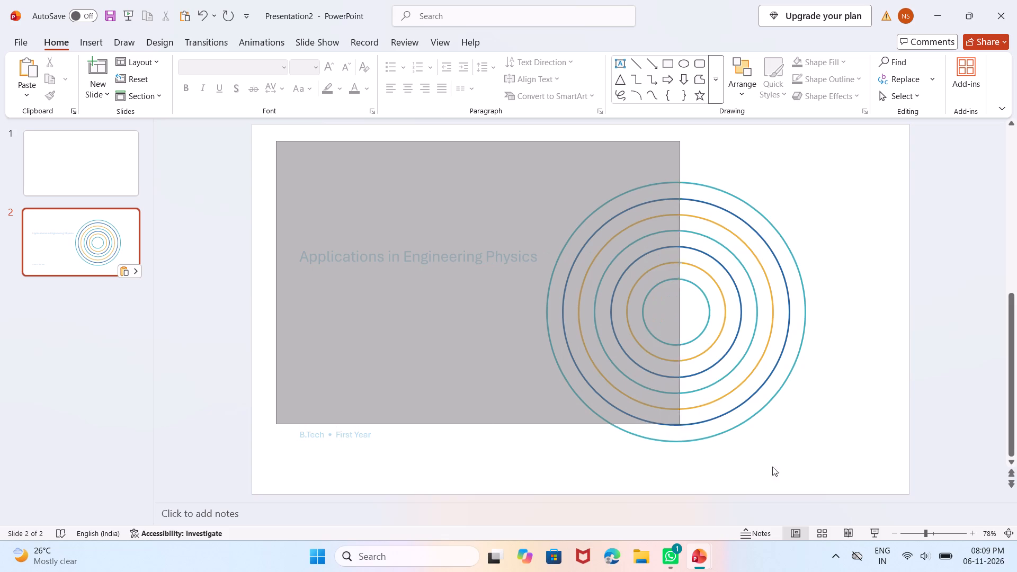
pyautogui.moveTo(772, 467); pyautogui.dragTo(908, 489)
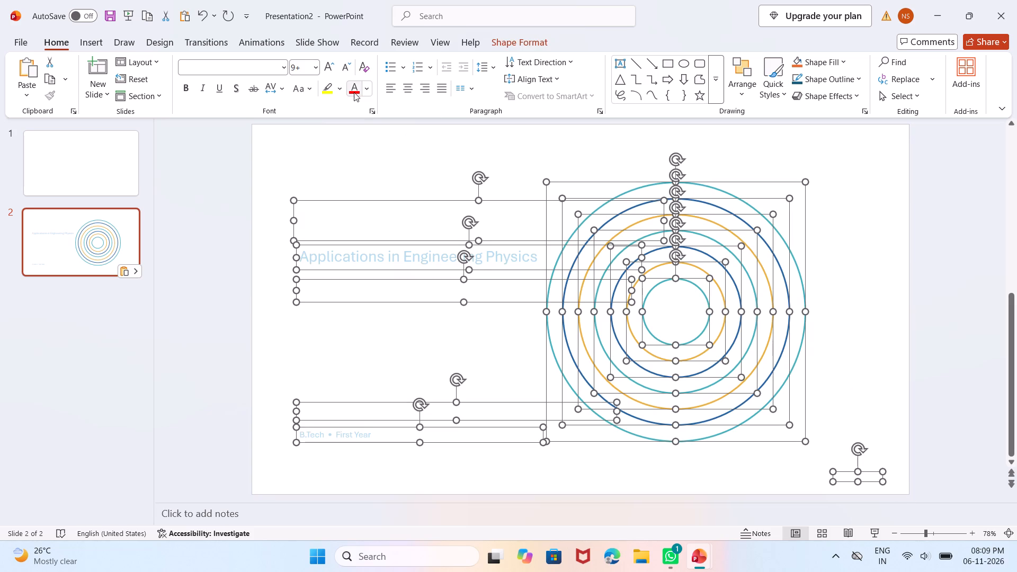
pyautogui.click(338, 92)
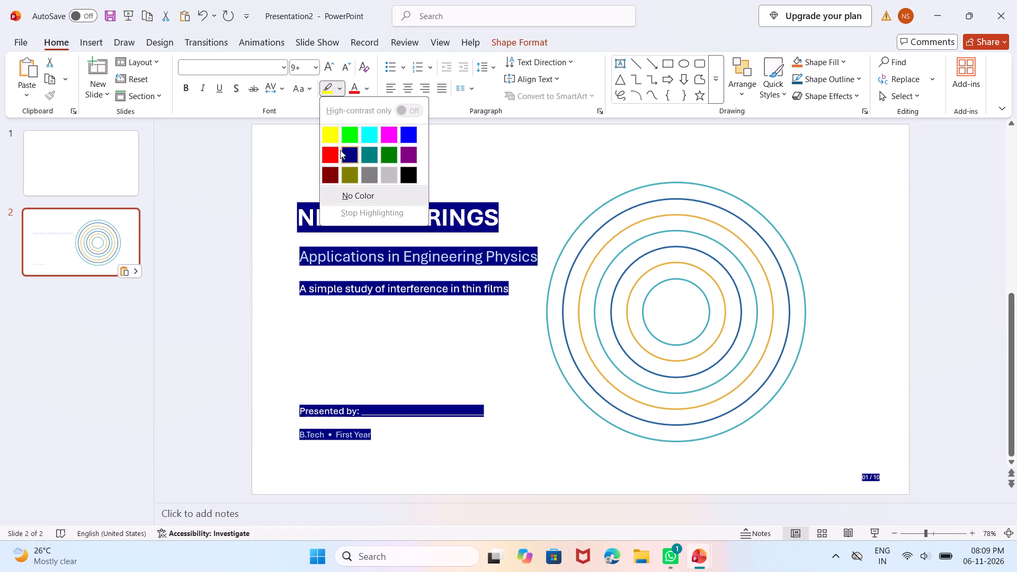
pyautogui.click(387, 168)
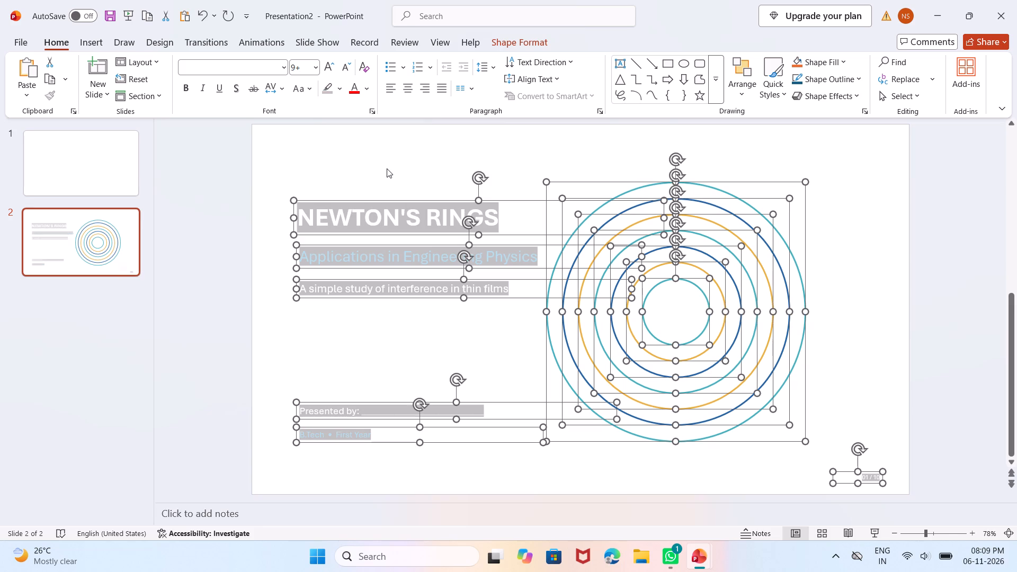
pyautogui.click(326, 152)
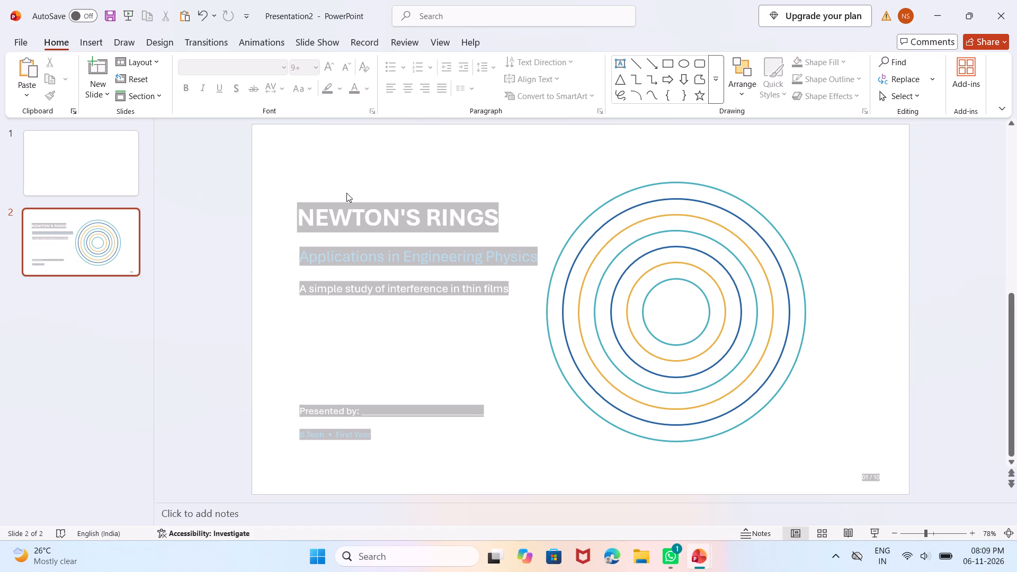
# Move the "NEWTON'S RINGS" title box slightly upward, away from the subtitle.
pyautogui.moveTo(346, 199); pyautogui.dragTo(337, 167)
pyautogui.moveTo(337, 167); pyautogui.dragTo(348, 181)
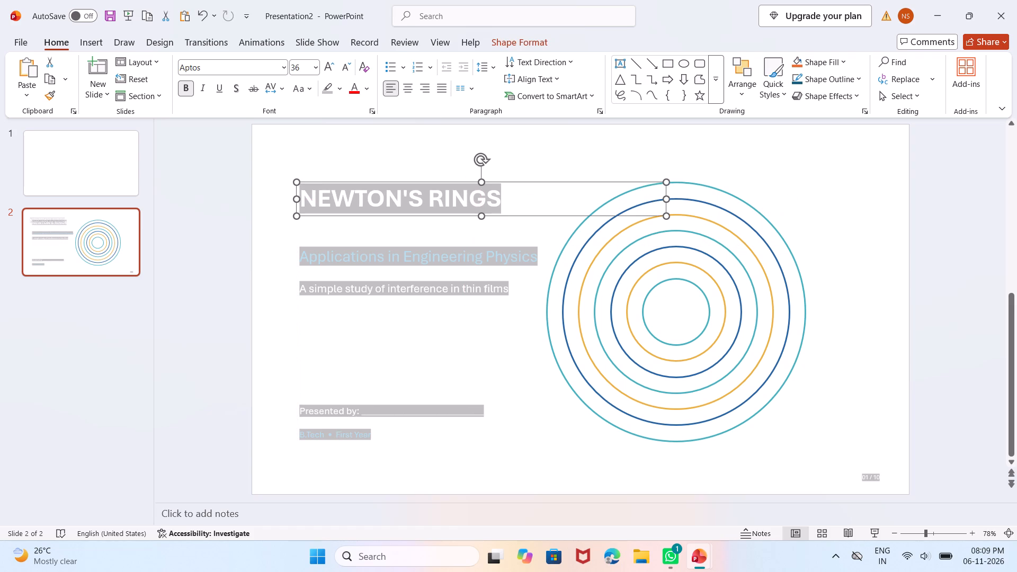
# Remove the text highlight from the title, subtitle, description, presenter and course lines, leaving out the page number.
pyautogui.moveTo(270, 144); pyautogui.dragTo(914, 479)
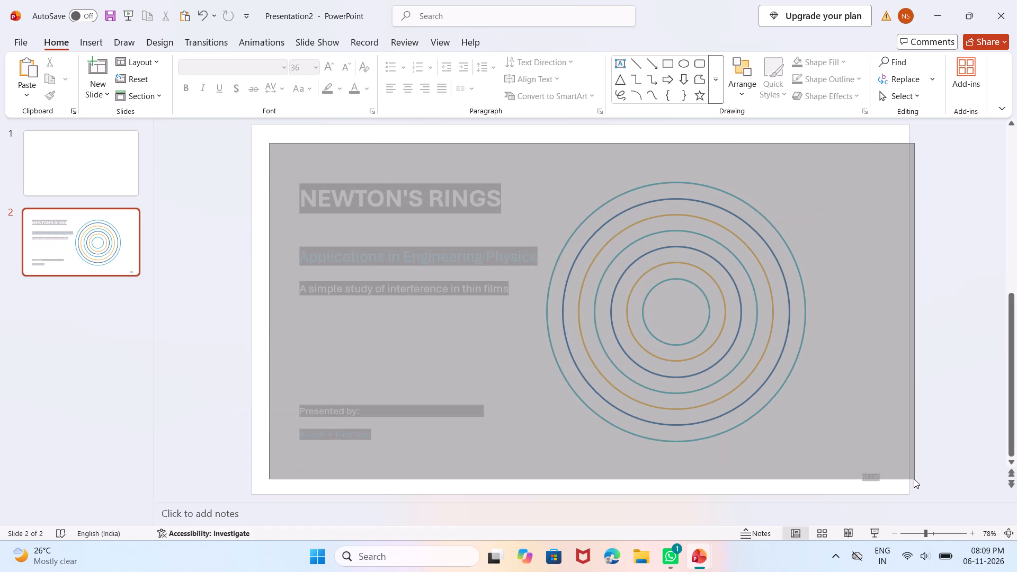
pyautogui.moveTo(914, 479); pyautogui.dragTo(896, 476)
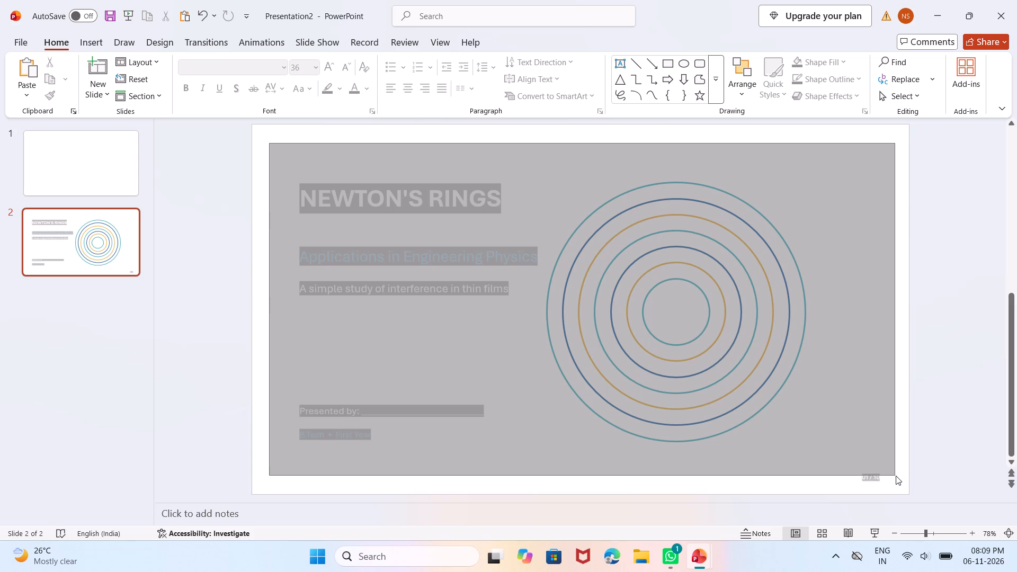
pyautogui.moveTo(896, 476); pyautogui.dragTo(897, 475)
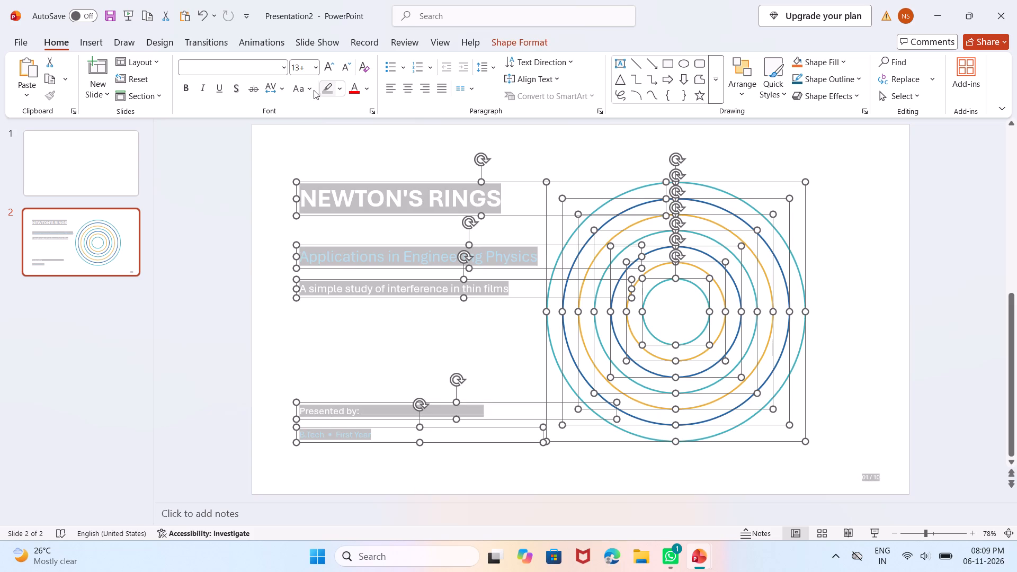
pyautogui.click(340, 93)
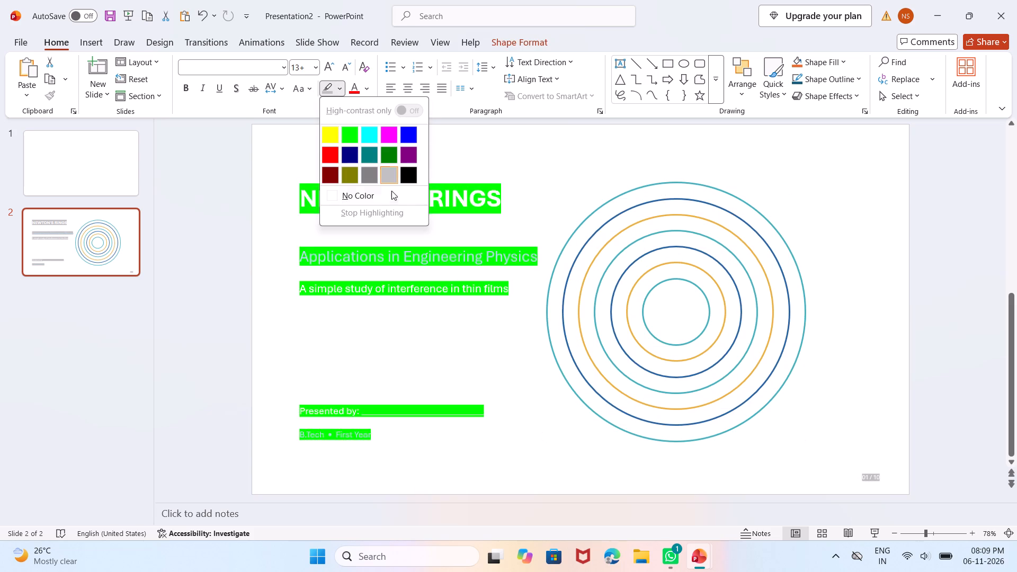
pyautogui.click(389, 194)
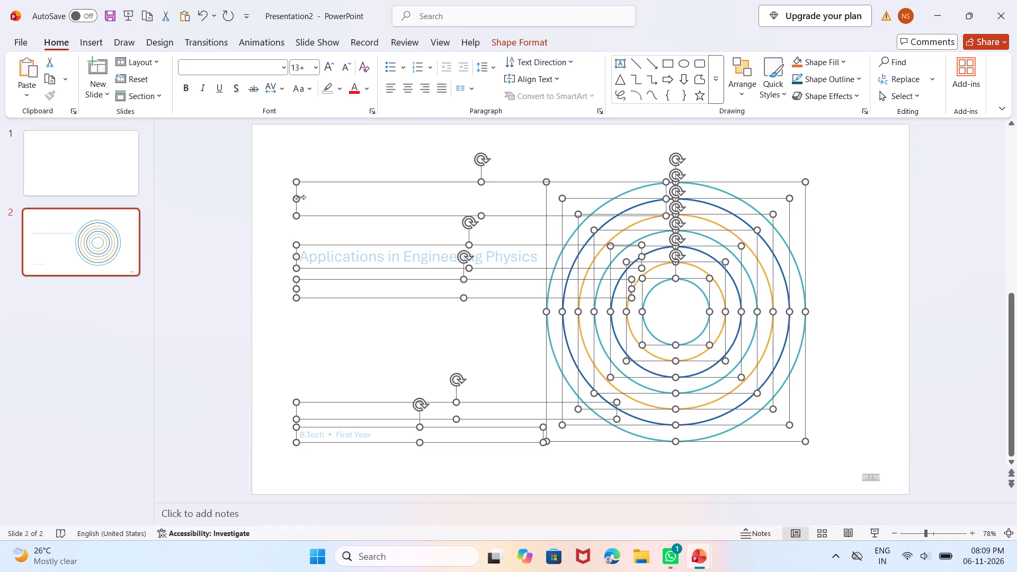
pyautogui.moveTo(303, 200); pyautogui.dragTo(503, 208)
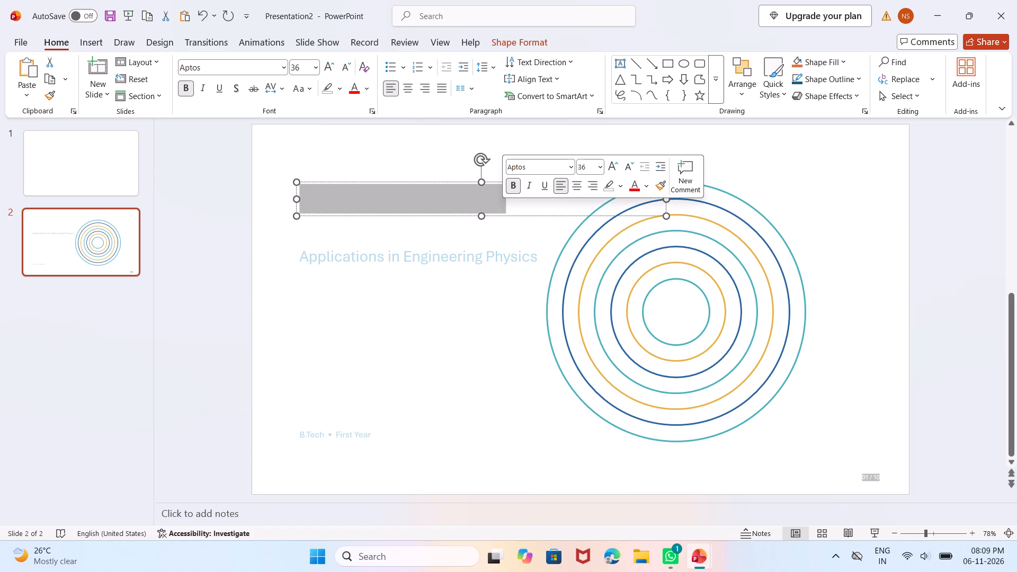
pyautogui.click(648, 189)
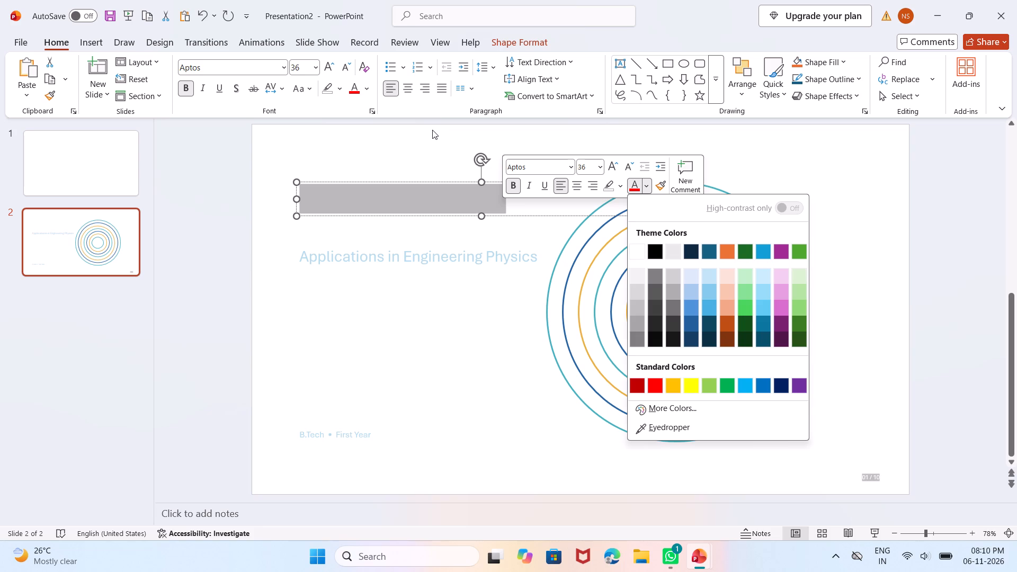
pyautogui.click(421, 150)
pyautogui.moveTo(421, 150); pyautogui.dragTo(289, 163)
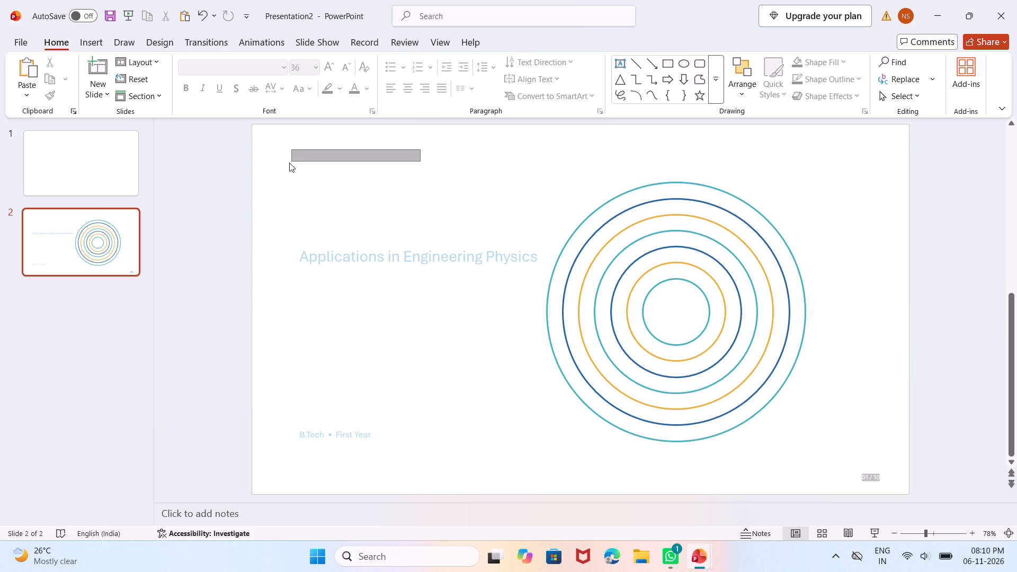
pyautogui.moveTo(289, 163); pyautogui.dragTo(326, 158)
# Set the font colour of the title slide's title, subtitle, description, presenter and course lines to dark orange.
pyautogui.moveTo(277, 161); pyautogui.dragTo(368, 231)
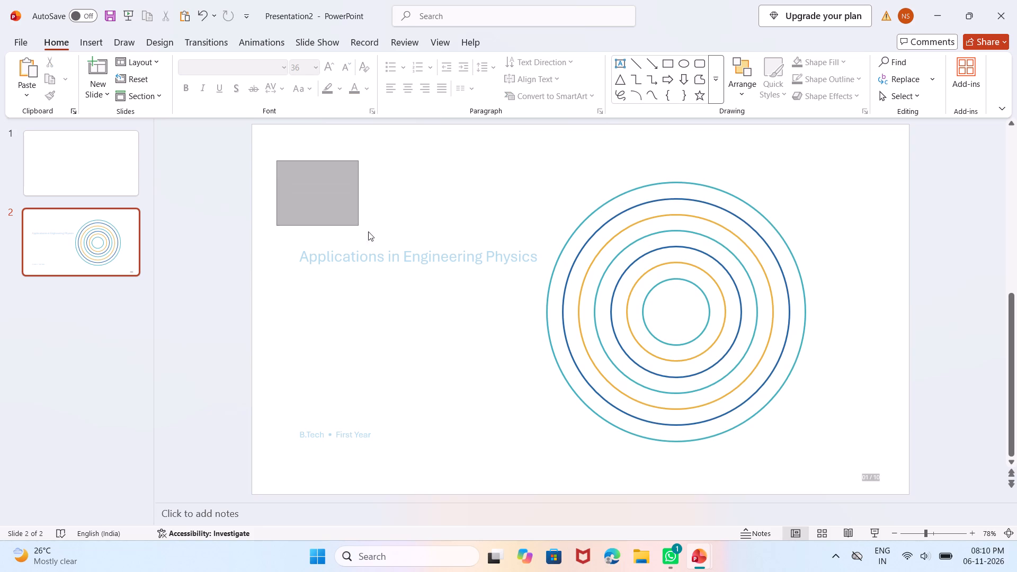
pyautogui.moveTo(368, 231); pyautogui.dragTo(773, 422)
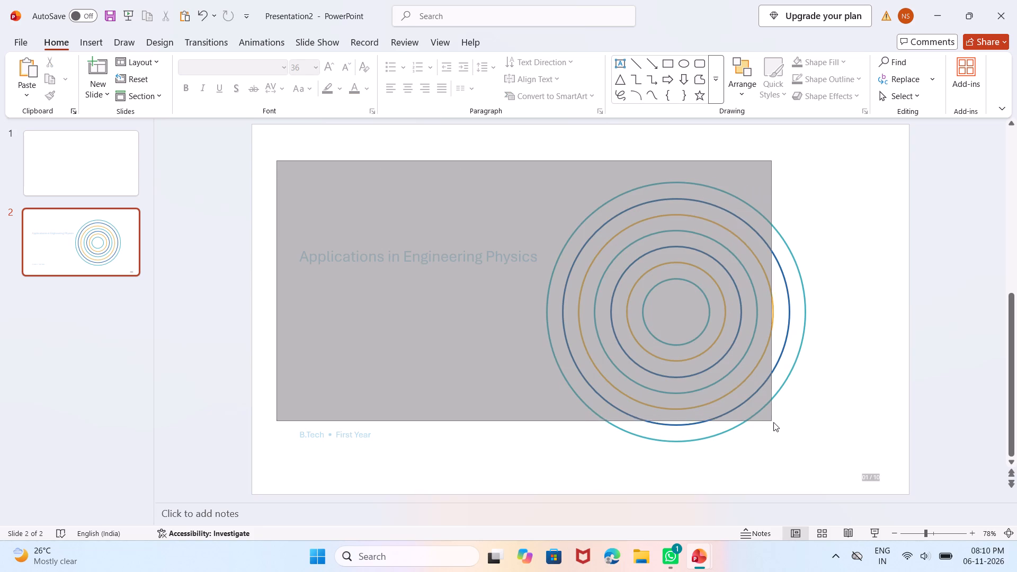
pyautogui.moveTo(773, 422); pyautogui.dragTo(828, 463)
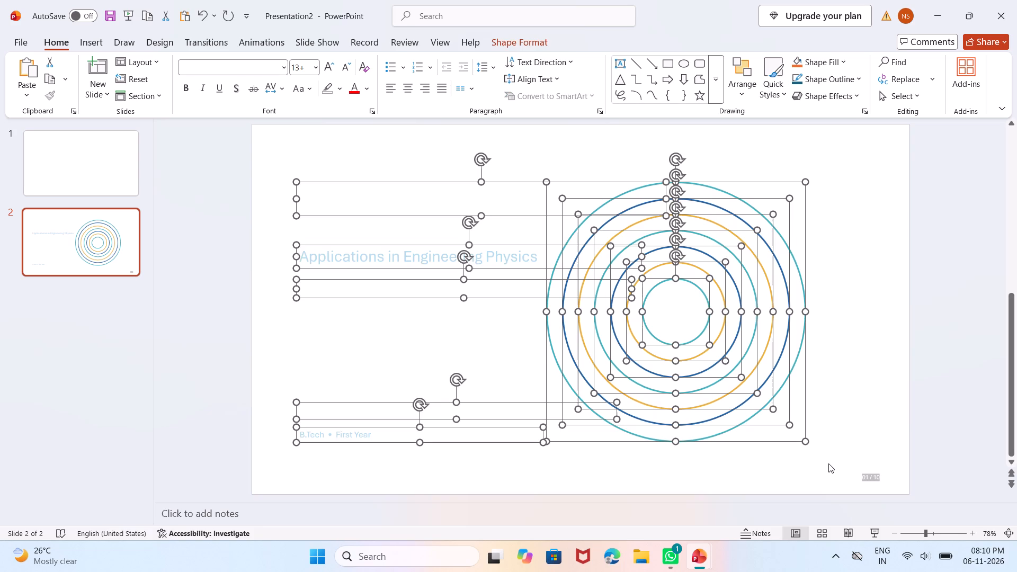
pyautogui.click(369, 91)
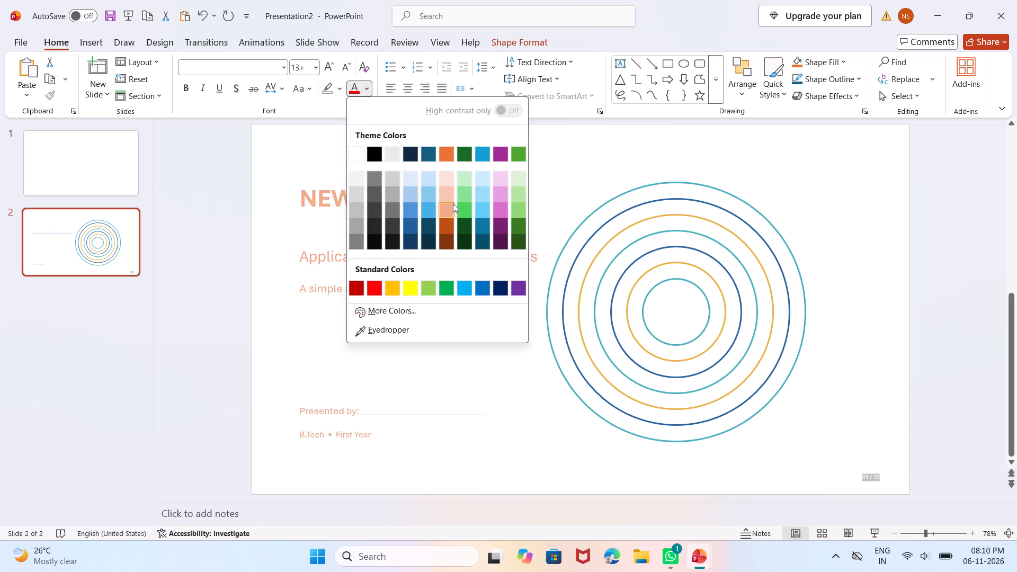
pyautogui.click(454, 230)
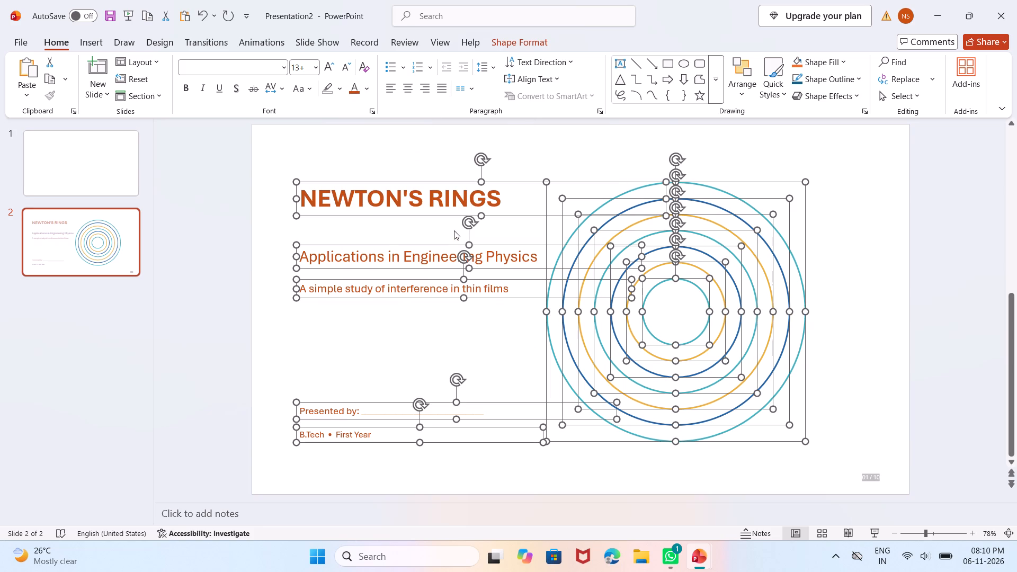
pyautogui.hscroll(-1, 285, 341)
pyautogui.click(305, 346)
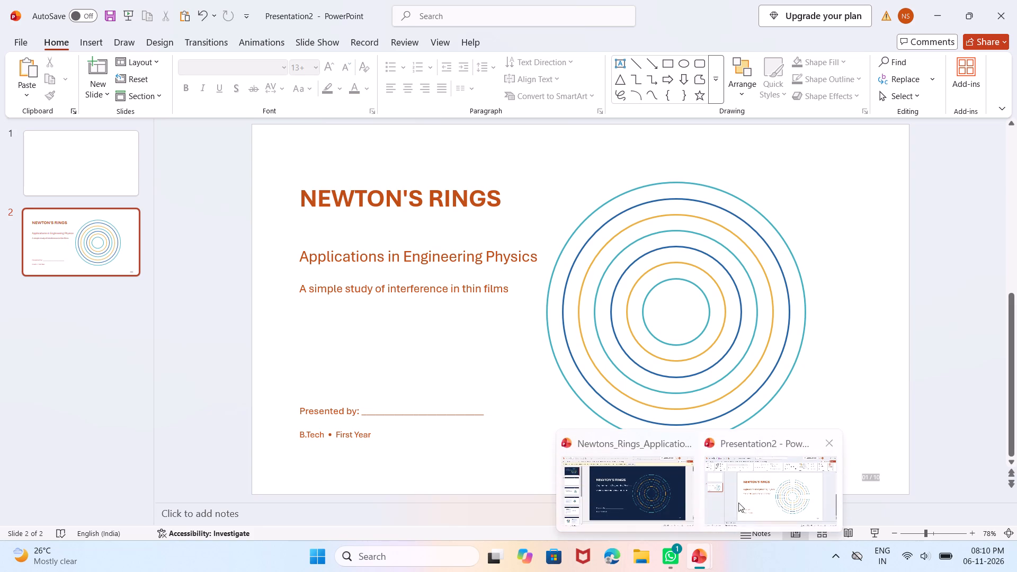
# Copy the second slide, "1. Introduction to Newton's Rings", from the downloaded presentation and paste it after the title slide in Presentation2.
pyautogui.click(648, 491)
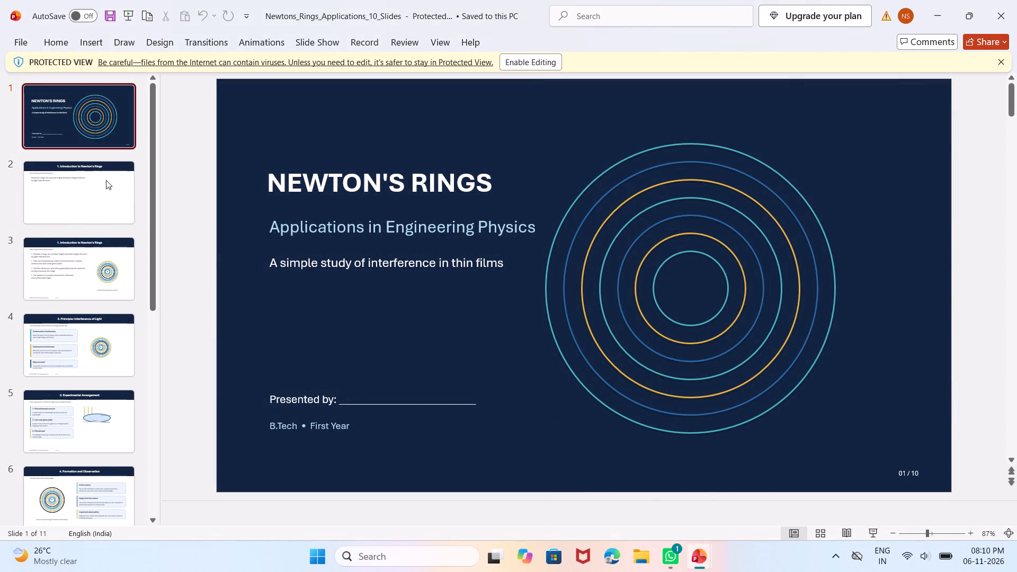
pyautogui.click(106, 180)
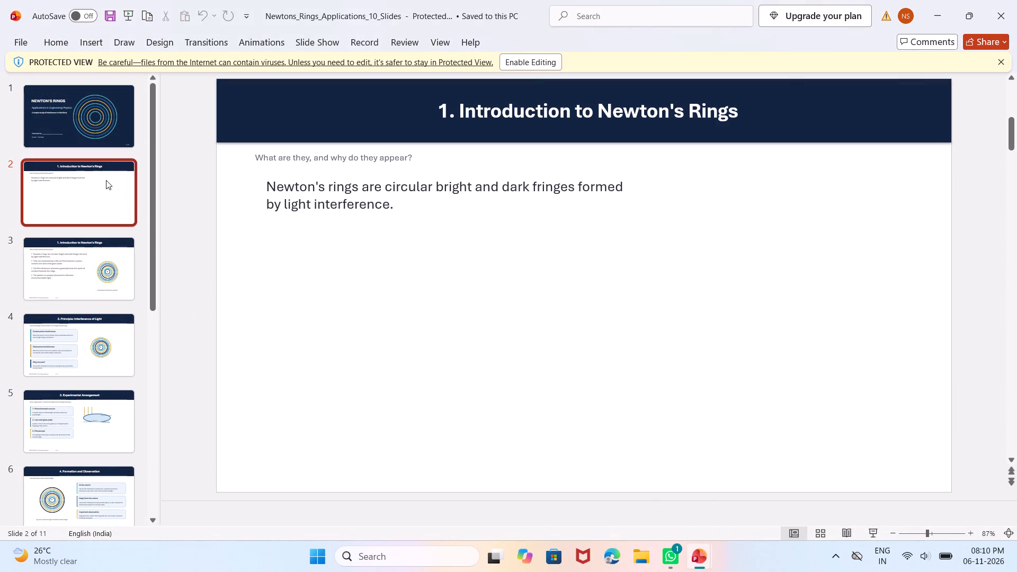
pyautogui.hotkey('ctrl', 'c')
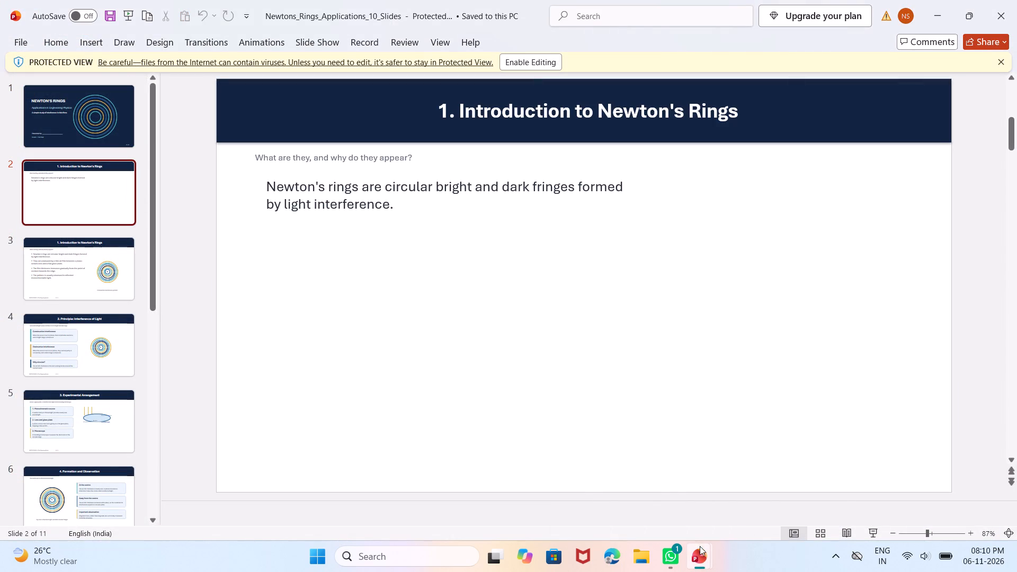
pyautogui.click(769, 492)
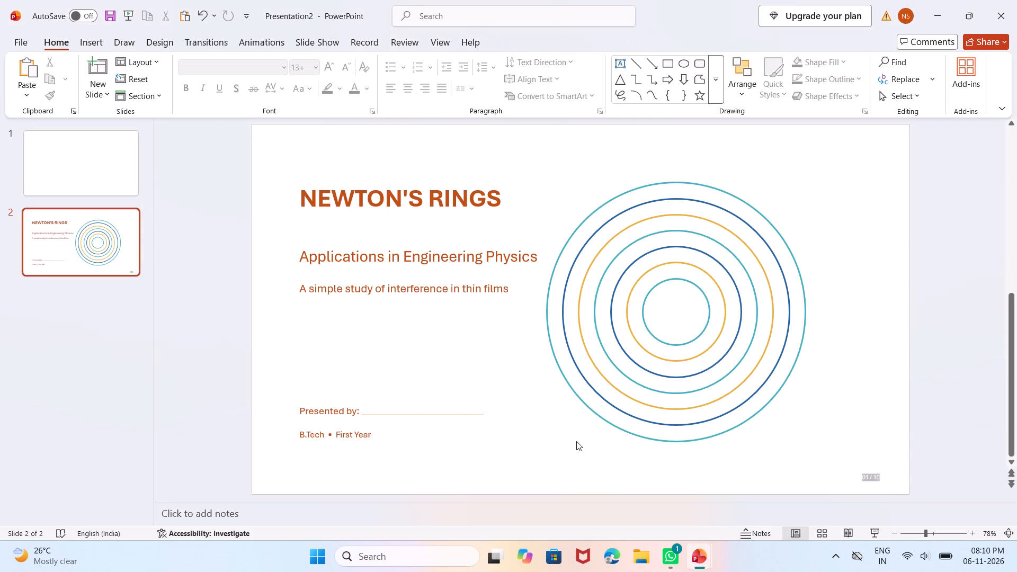
pyautogui.hotkey('ctrl', 'v')
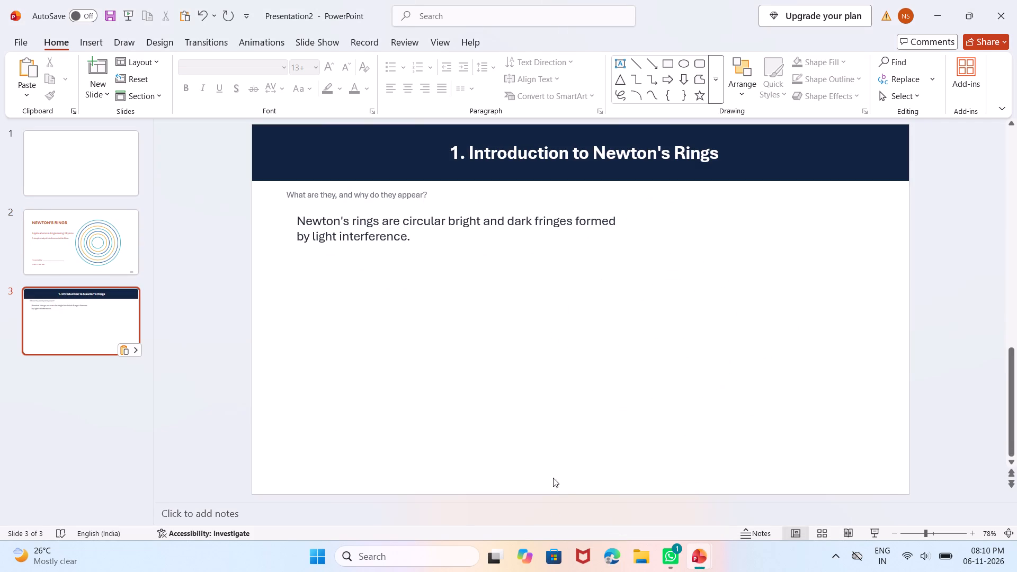
# Set the body sentence about circular bright and dark fringes on the introduction slide to font size 28.
pyautogui.click(427, 248)
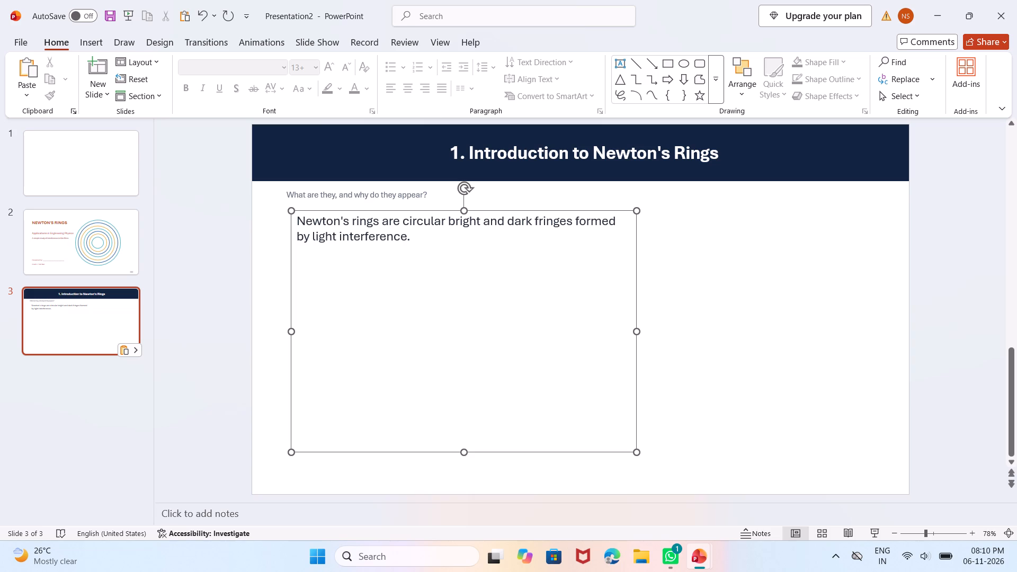
pyautogui.moveTo(296, 219); pyautogui.dragTo(439, 264)
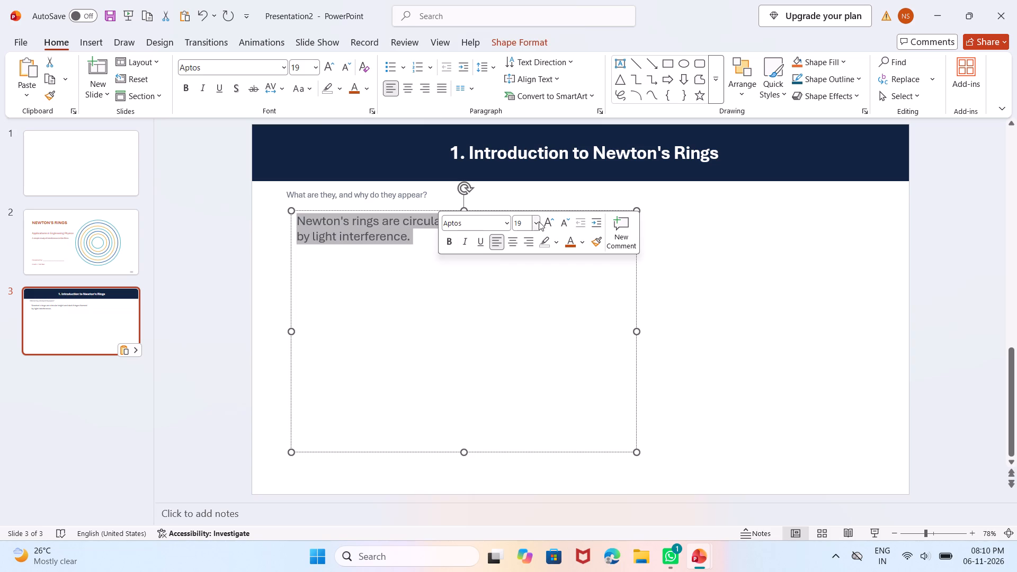
pyautogui.click(534, 225)
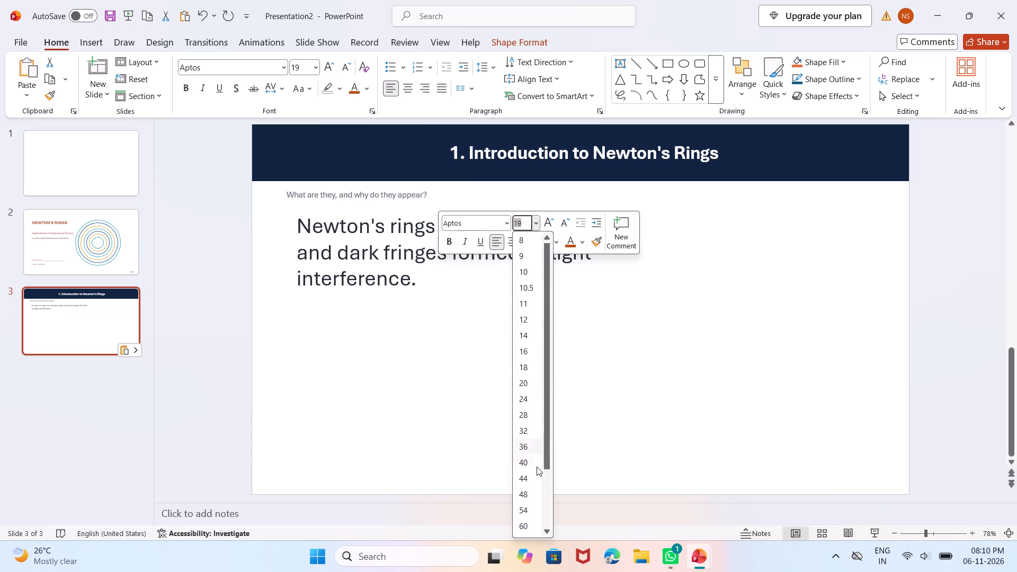
pyautogui.click(541, 430)
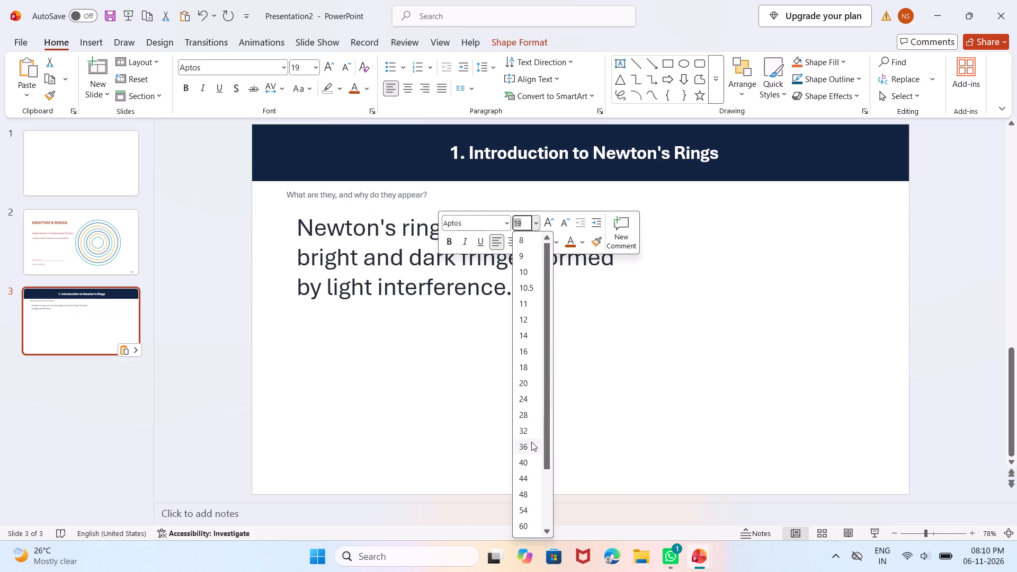
pyautogui.click(528, 407)
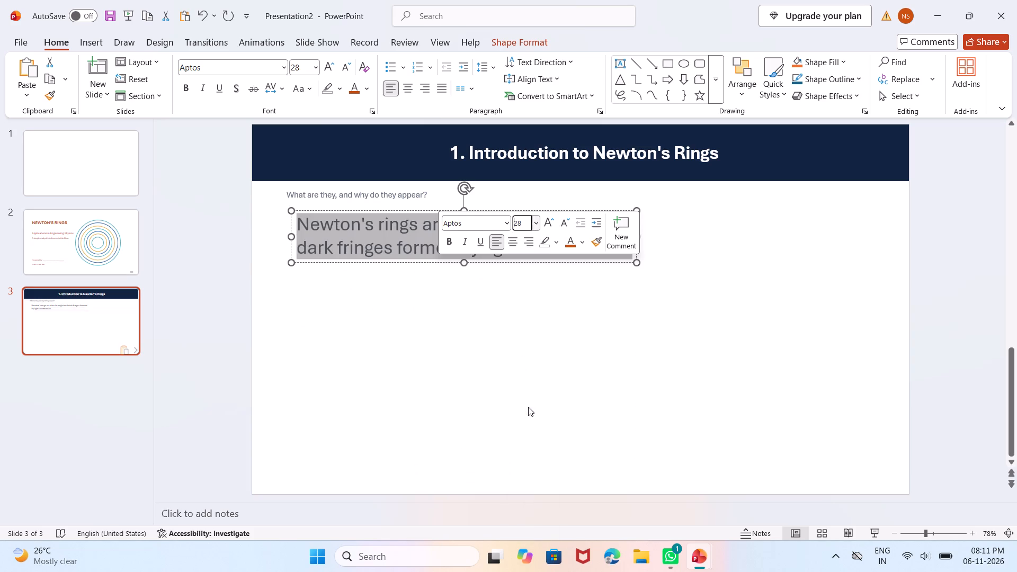
# Set the "What are they, and why do they appear?" line on the introduction slide to font size 40.
pyautogui.doubleClick(306, 194)
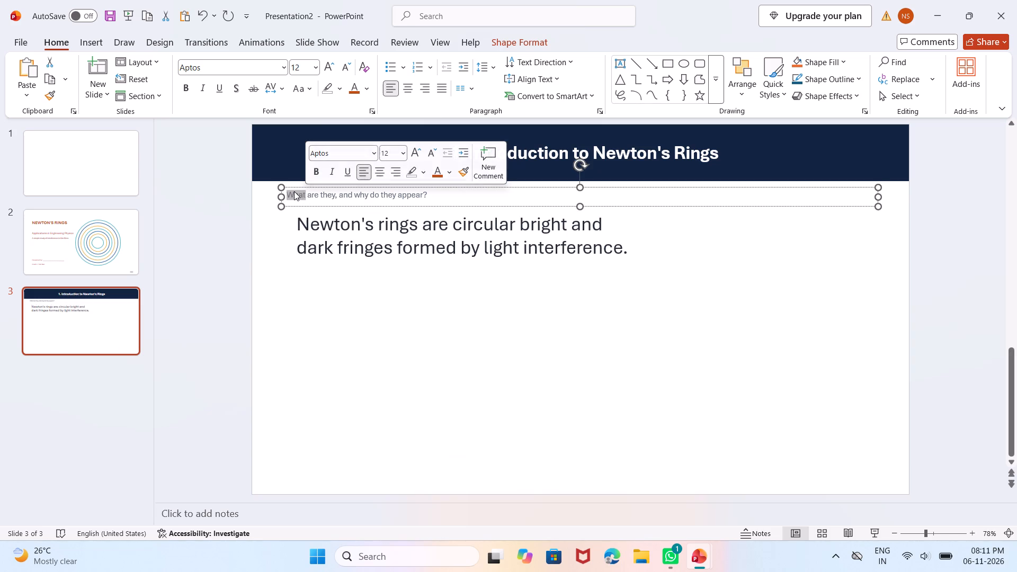
pyautogui.click(294, 191)
pyautogui.moveTo(287, 193); pyautogui.dragTo(396, 200)
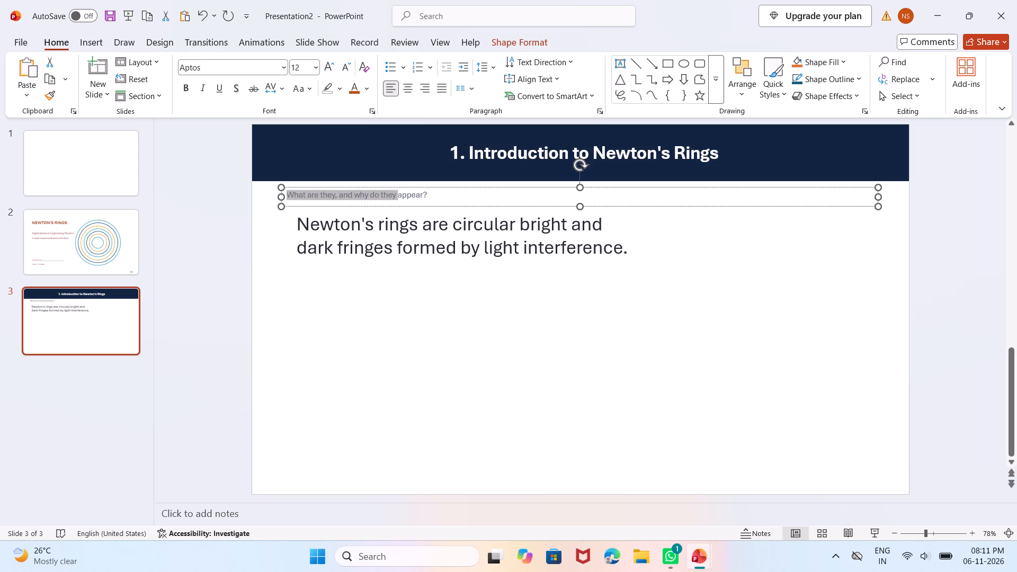
pyautogui.moveTo(396, 200); pyautogui.dragTo(453, 194)
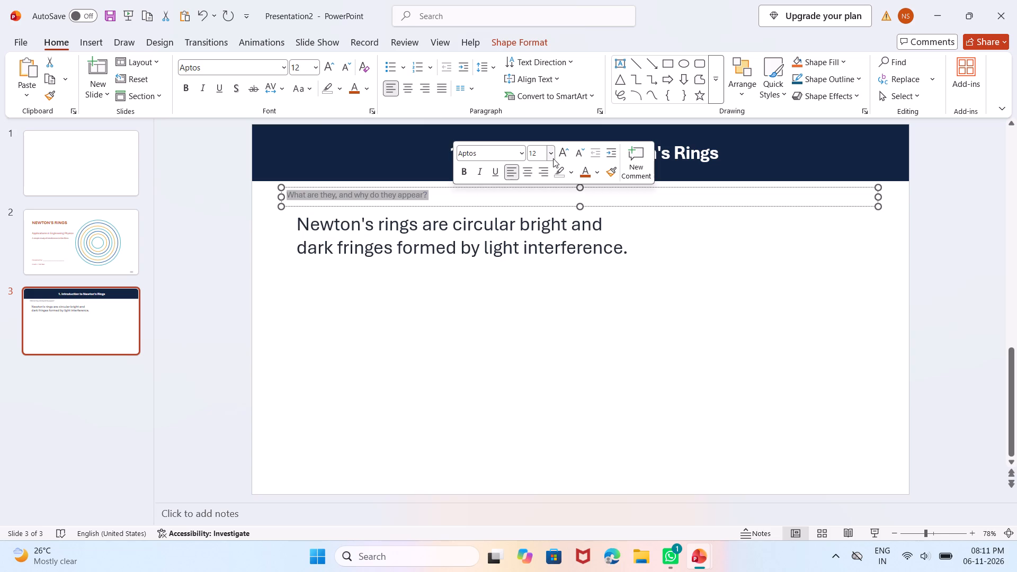
pyautogui.click(552, 154)
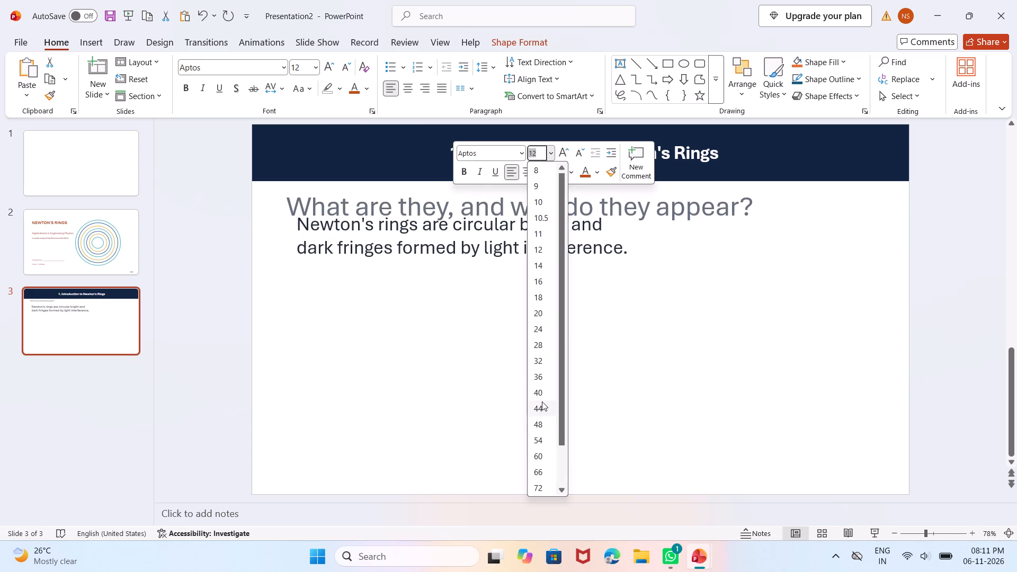
pyautogui.click(541, 398)
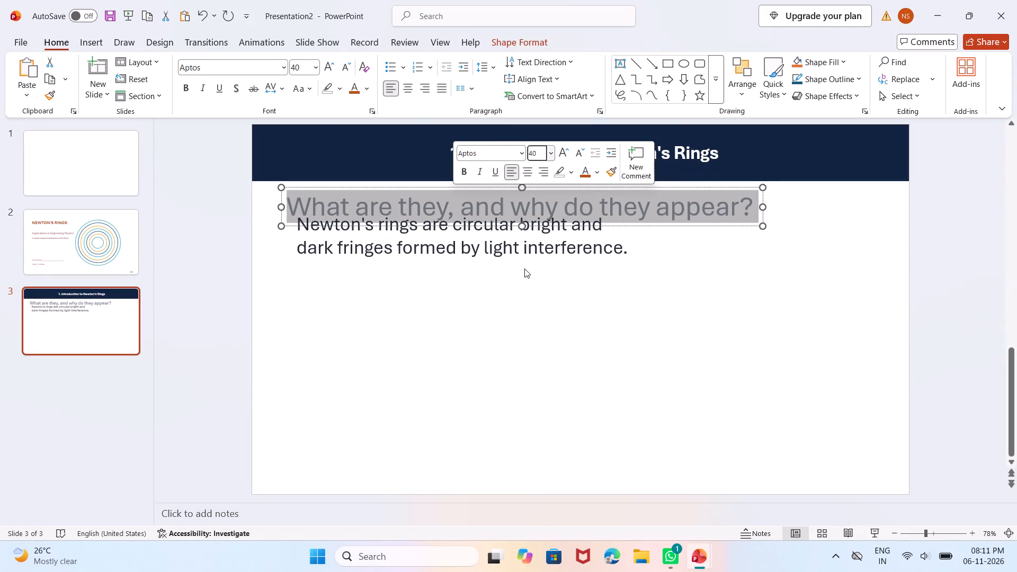
# Move the body sentence about circular fringes down below the question line on slide 3, aligned with that line's left edge.
pyautogui.moveTo(524, 265); pyautogui.dragTo(529, 303)
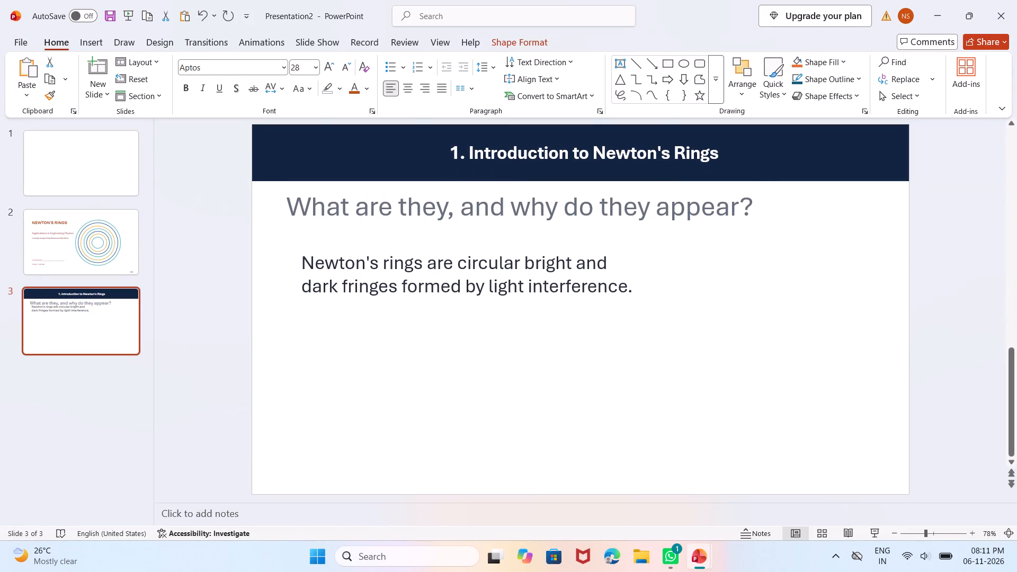
pyautogui.moveTo(529, 303); pyautogui.dragTo(518, 306)
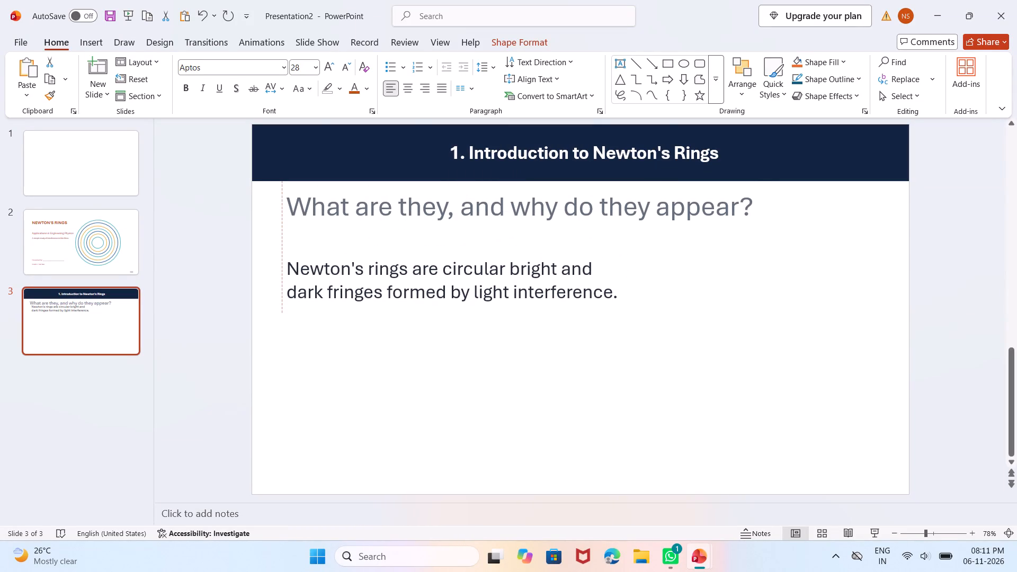
pyautogui.moveTo(518, 306); pyautogui.dragTo(516, 305)
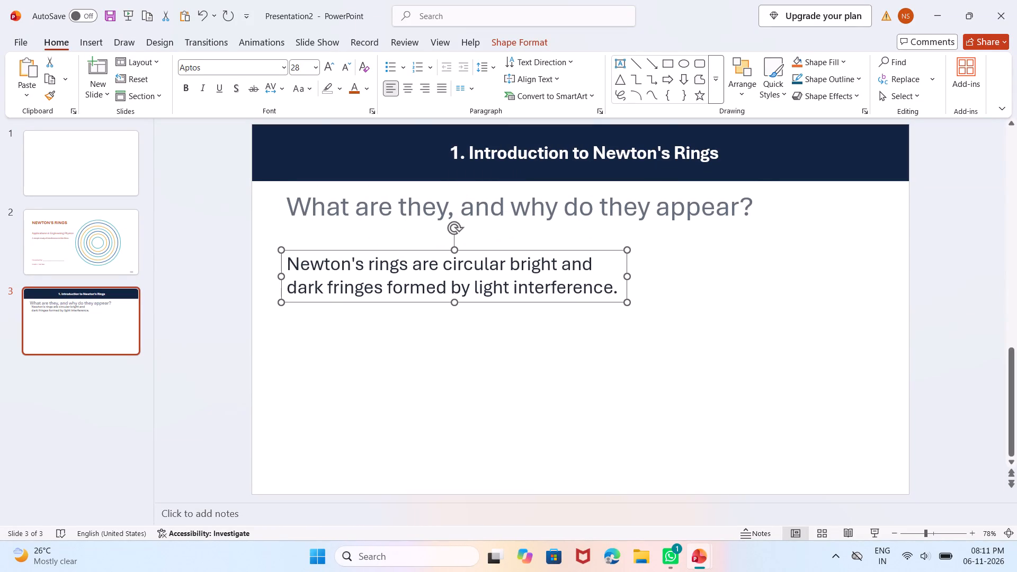
pyautogui.click(564, 365)
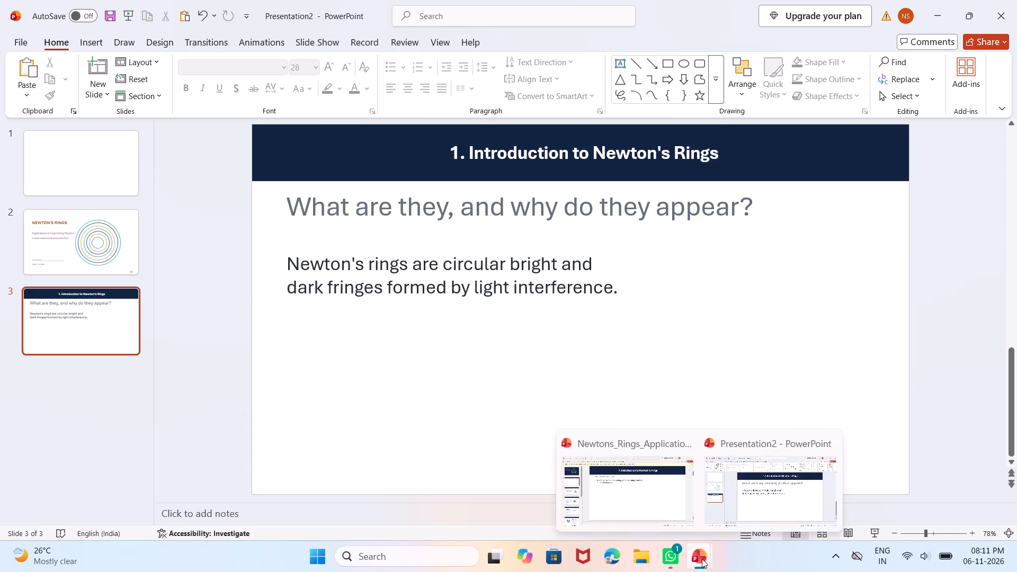
# Copy the third slide, the bulleted "1. Introduction to Newton's Rings", from the downloaded presentation and paste it after slide 3 in Presentation2.
pyautogui.click(677, 481)
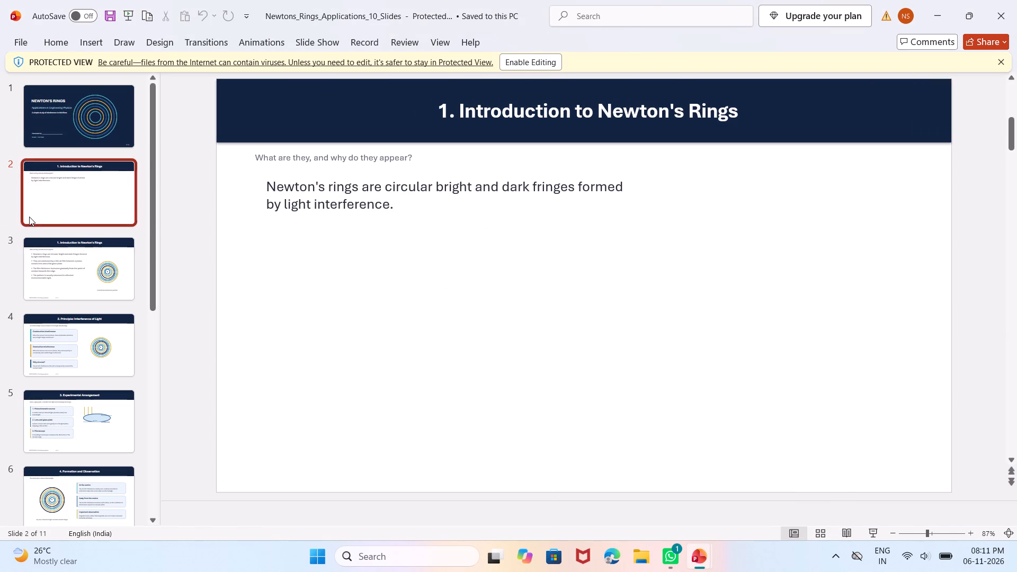
pyautogui.click(76, 254)
pyautogui.hotkey('ctrl', 'c')
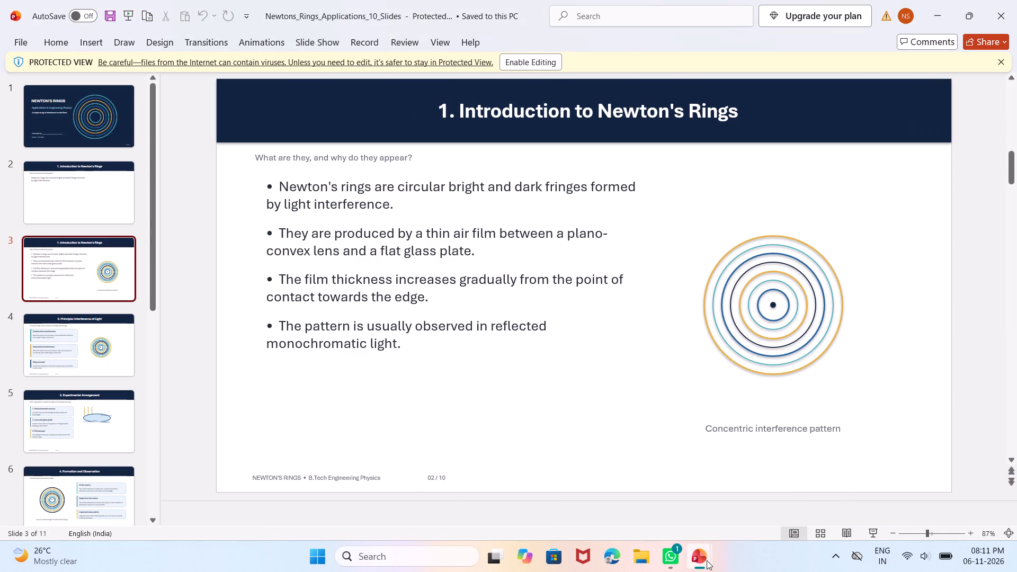
pyautogui.click(780, 473)
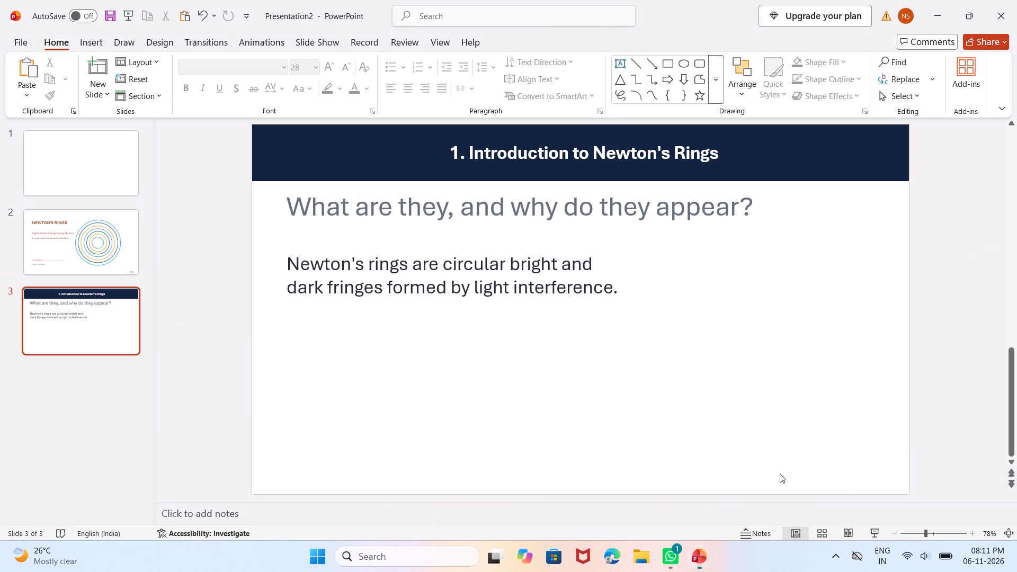
pyautogui.hotkey('ctrl', 'v')
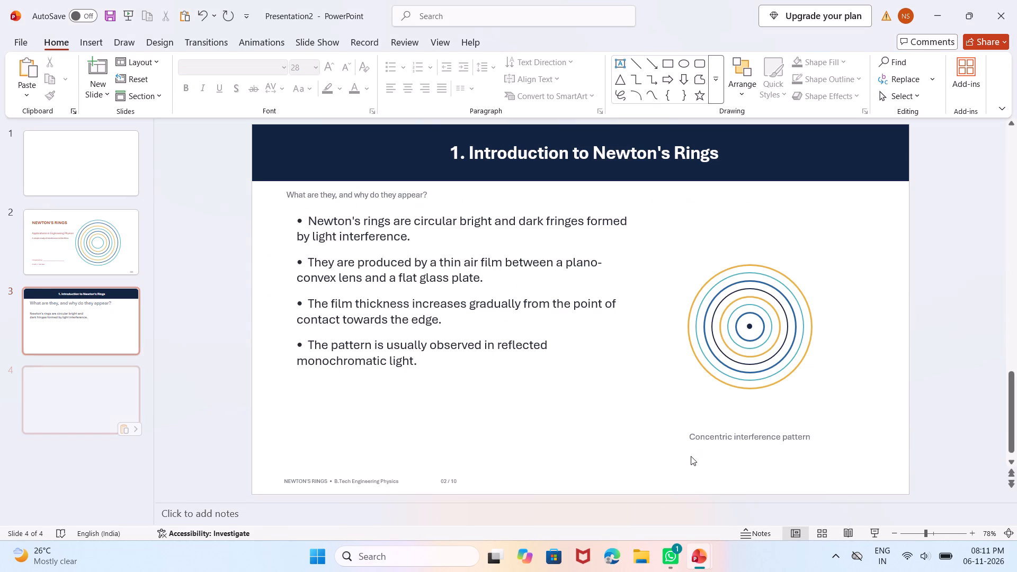
# Delete the "NEWTON'S RINGS • B.Tech Engineering Physics 02 / 10" footer from slide 4.
pyautogui.click(381, 477)
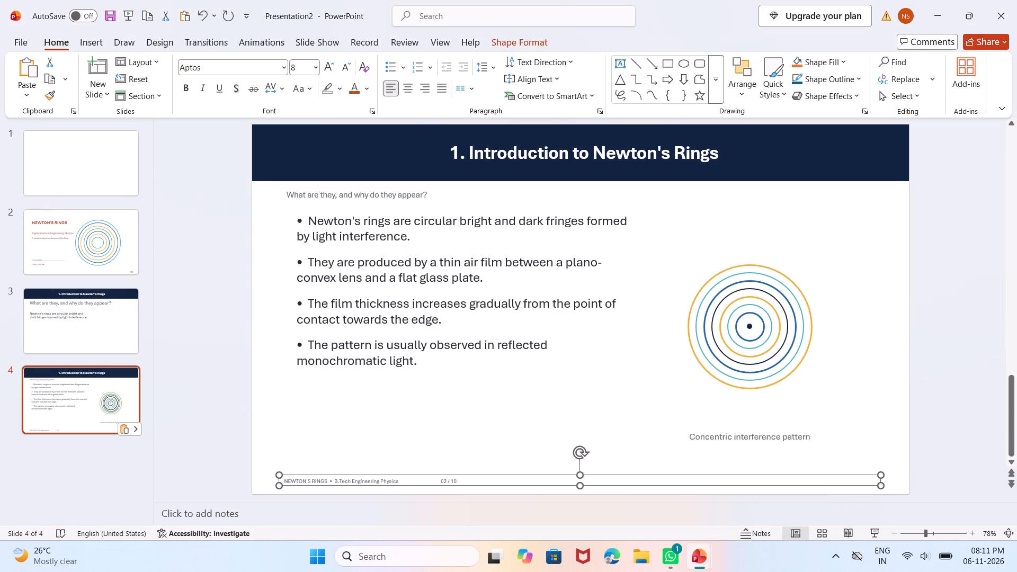
pyautogui.press('BackSpace')
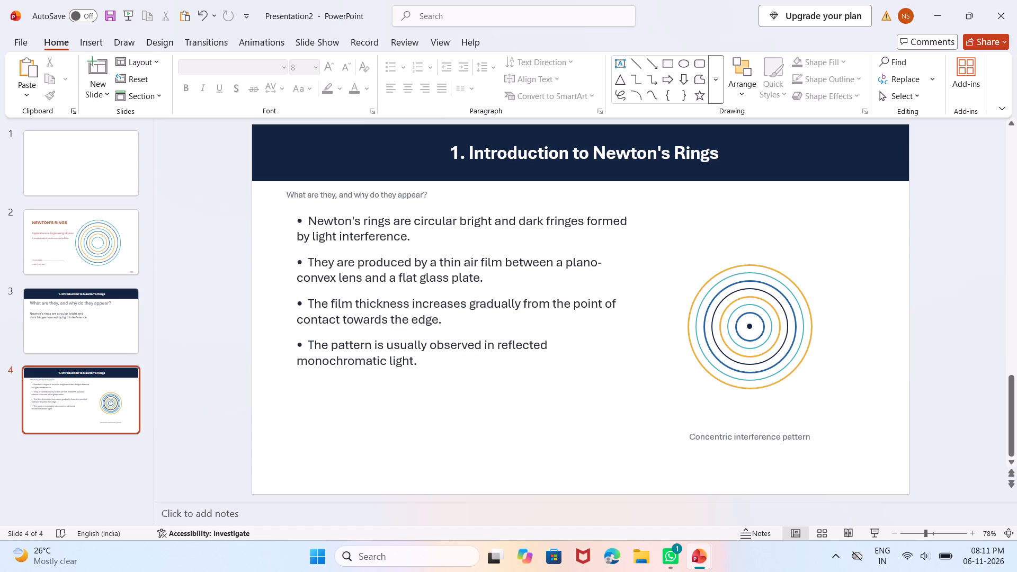
# Move the four-bullet text block on slide 4 down to leave more space beneath the question line.
pyautogui.moveTo(295, 219); pyautogui.dragTo(313, 231)
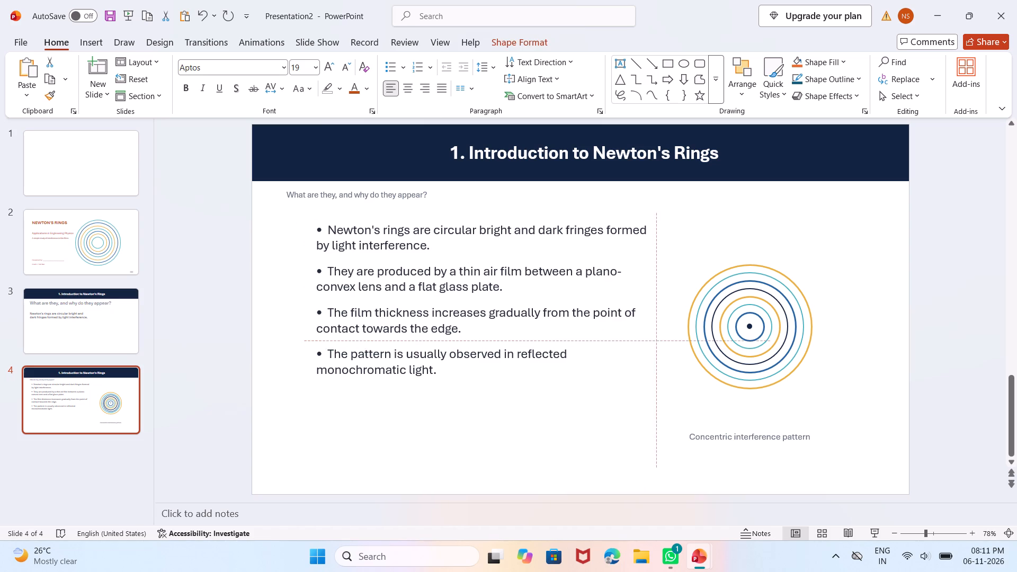
pyautogui.moveTo(313, 231); pyautogui.dragTo(297, 245)
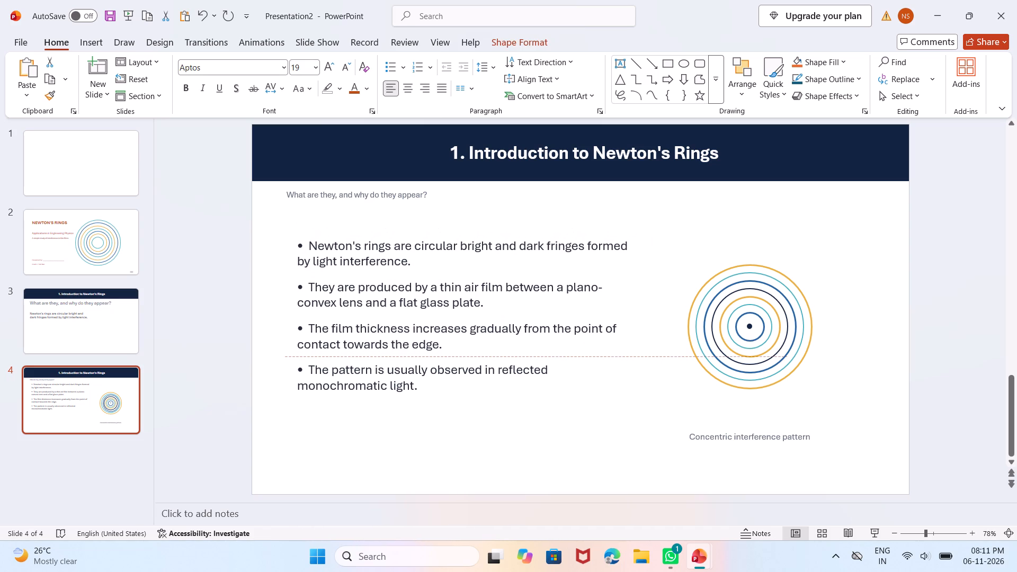
pyautogui.moveTo(297, 245); pyautogui.dragTo(296, 252)
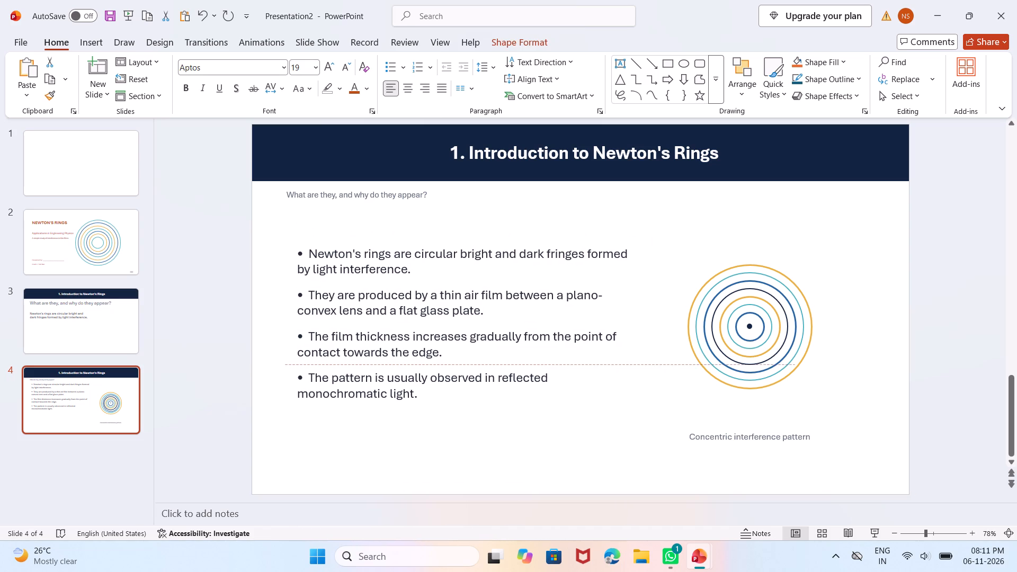
pyautogui.moveTo(296, 252); pyautogui.dragTo(296, 262)
# Set all four bullet points on slide 4 to font size 24.
pyautogui.moveTo(298, 262); pyautogui.dragTo(556, 436)
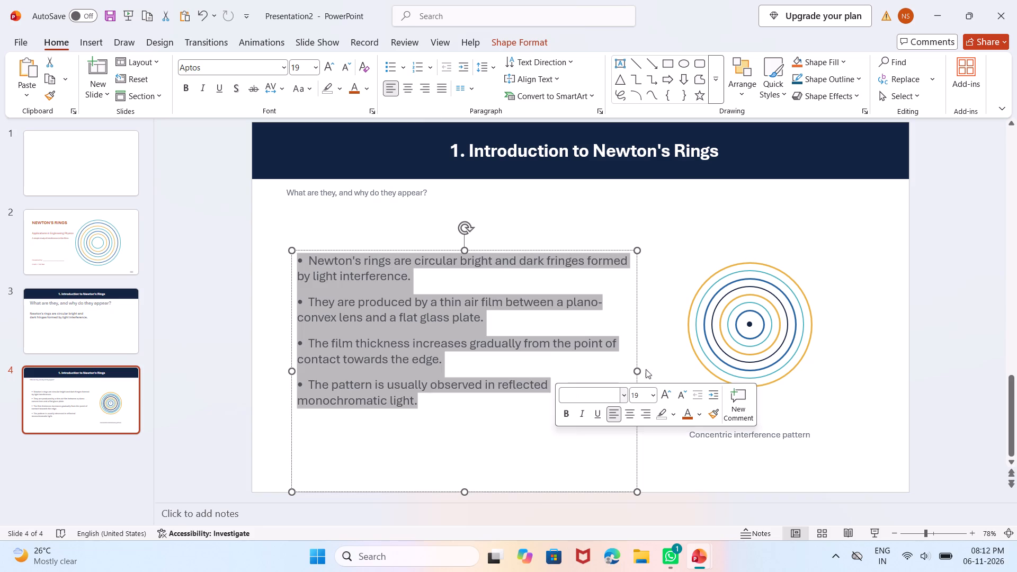
pyautogui.click(650, 393)
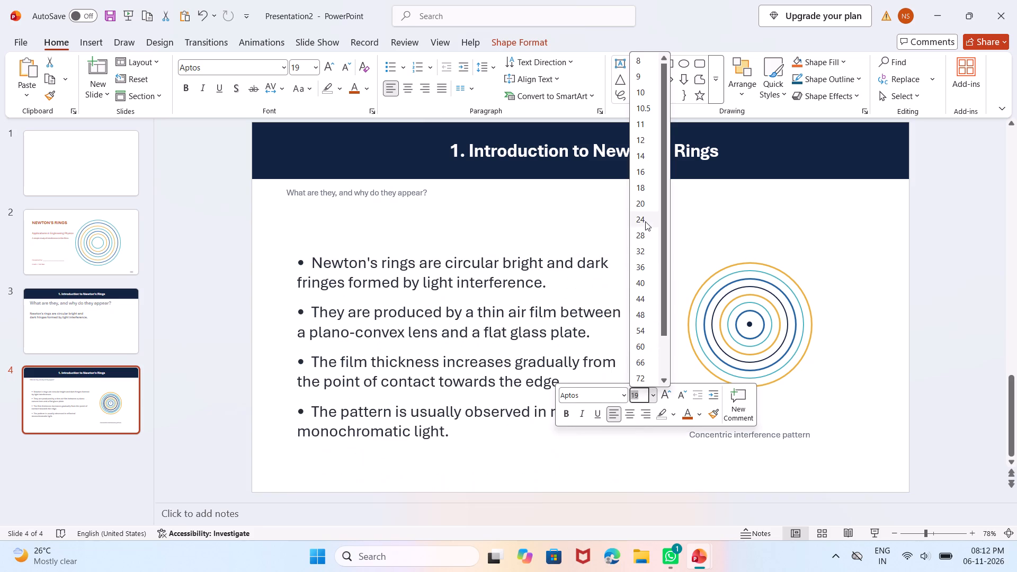
pyautogui.click(645, 221)
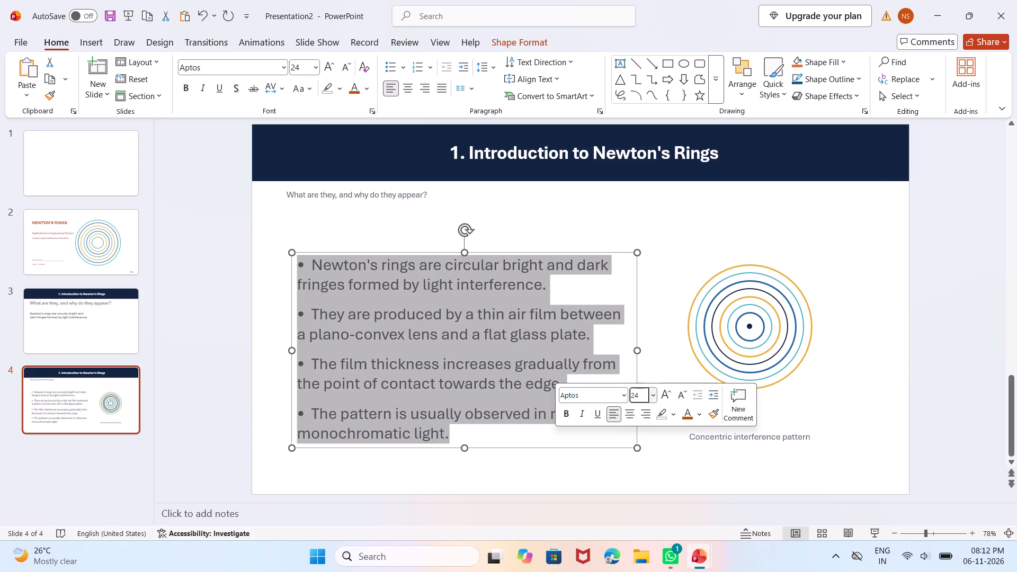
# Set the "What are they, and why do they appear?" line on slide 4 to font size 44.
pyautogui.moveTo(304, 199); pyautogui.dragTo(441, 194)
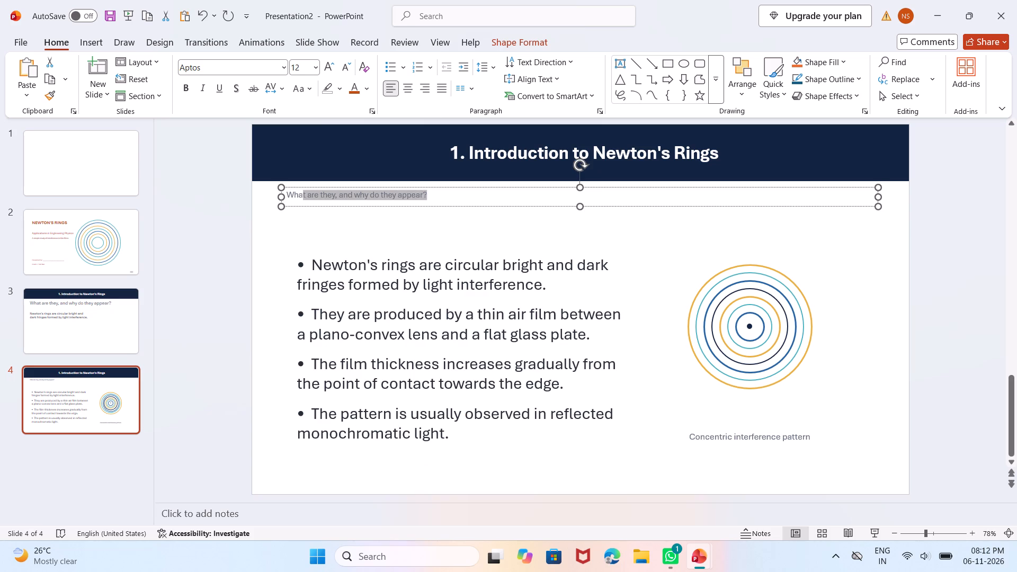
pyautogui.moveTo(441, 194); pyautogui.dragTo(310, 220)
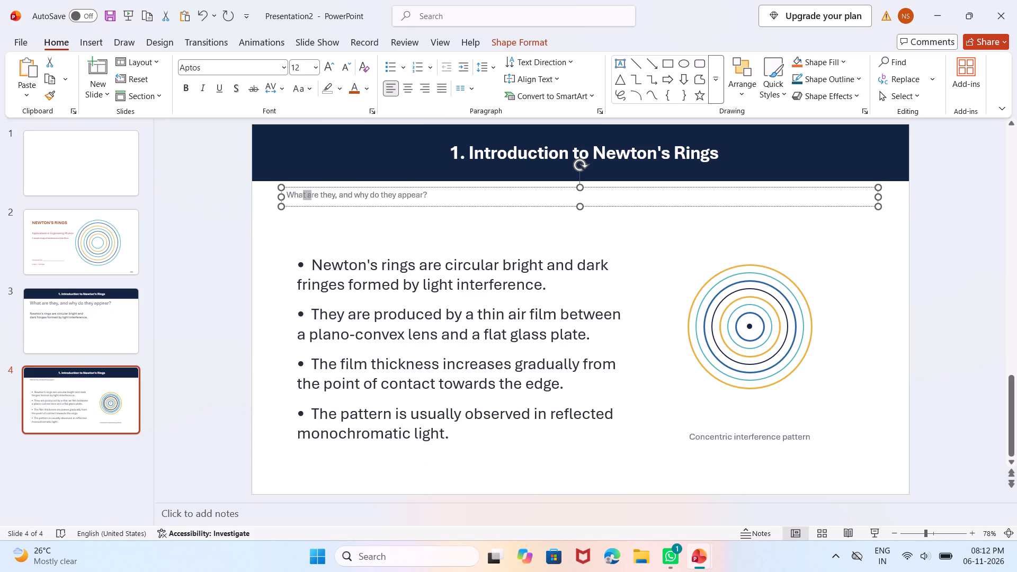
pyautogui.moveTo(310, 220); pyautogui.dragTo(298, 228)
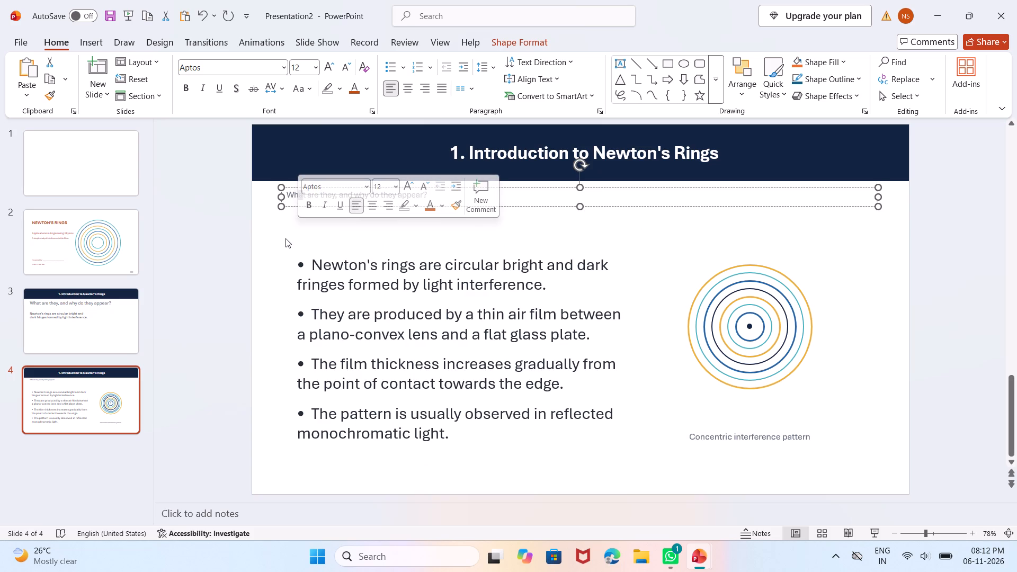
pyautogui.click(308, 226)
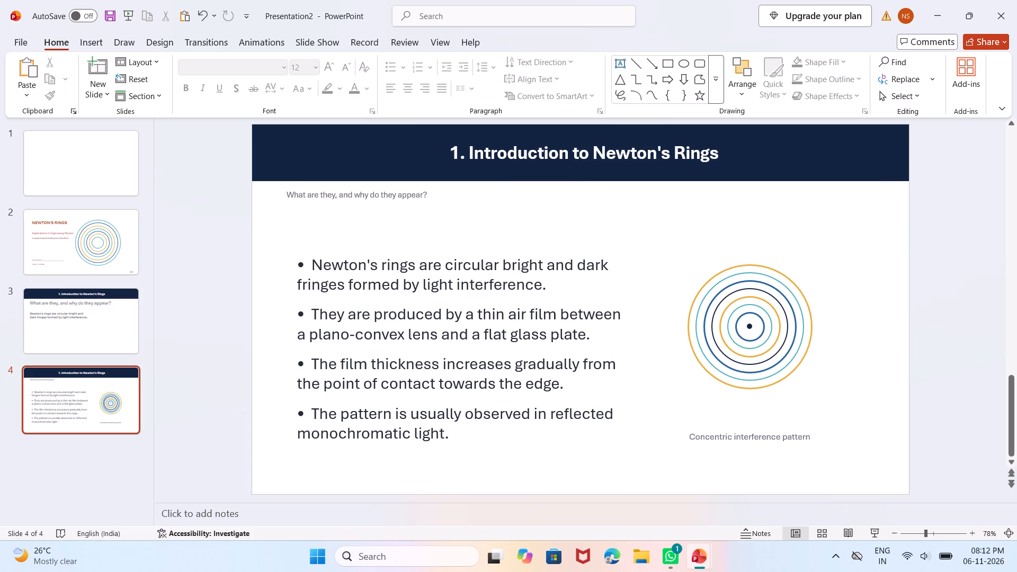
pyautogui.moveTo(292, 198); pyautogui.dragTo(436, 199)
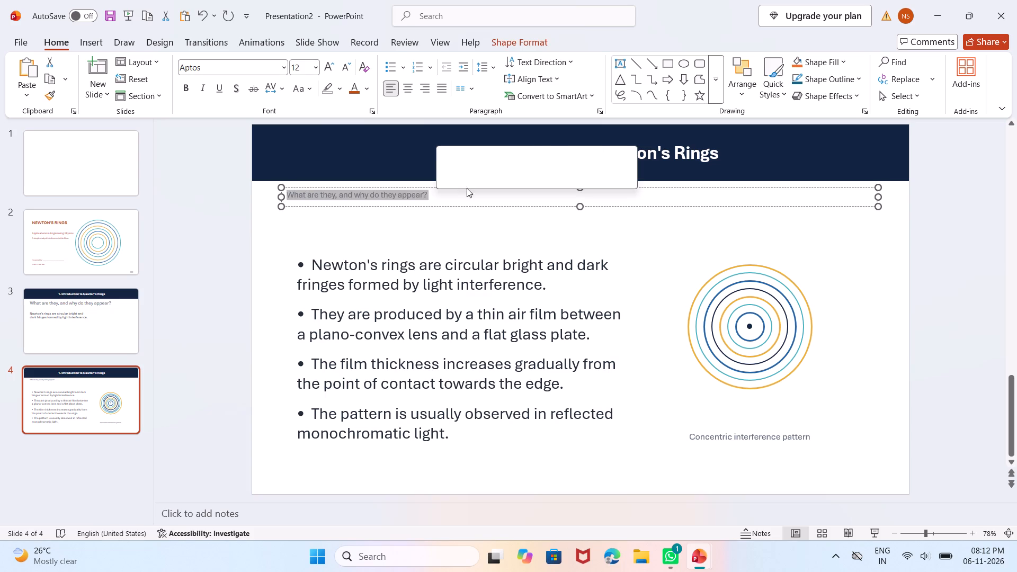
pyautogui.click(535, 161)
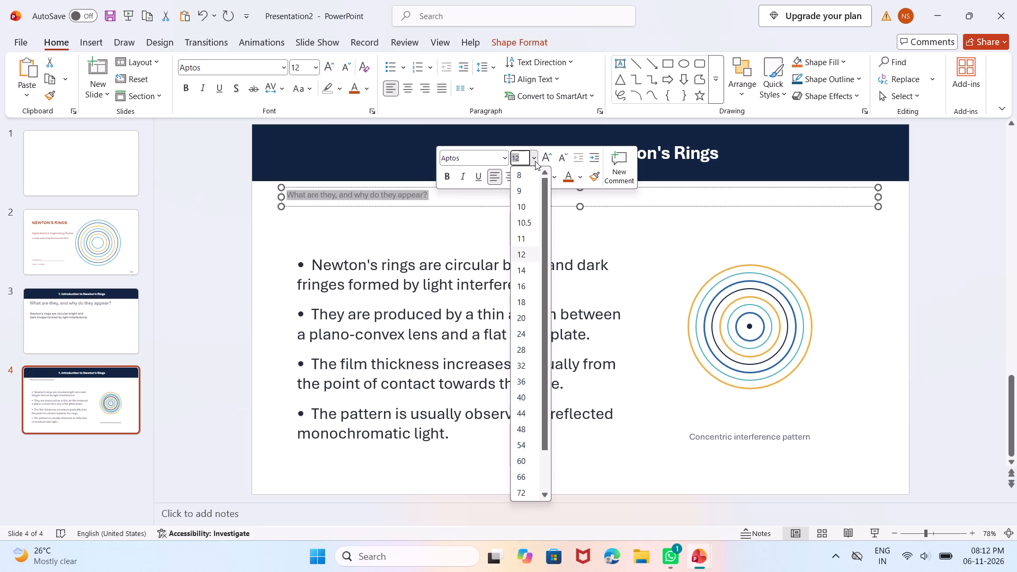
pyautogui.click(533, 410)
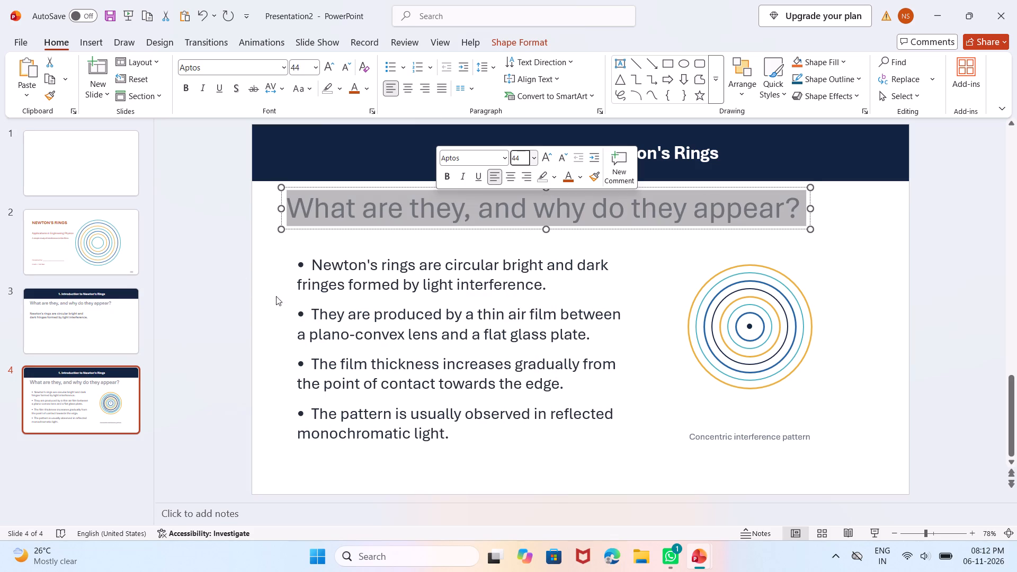
# Match the question line on slide 4 to the one on slide 3 by setting its font size to 40.
pyautogui.click(131, 309)
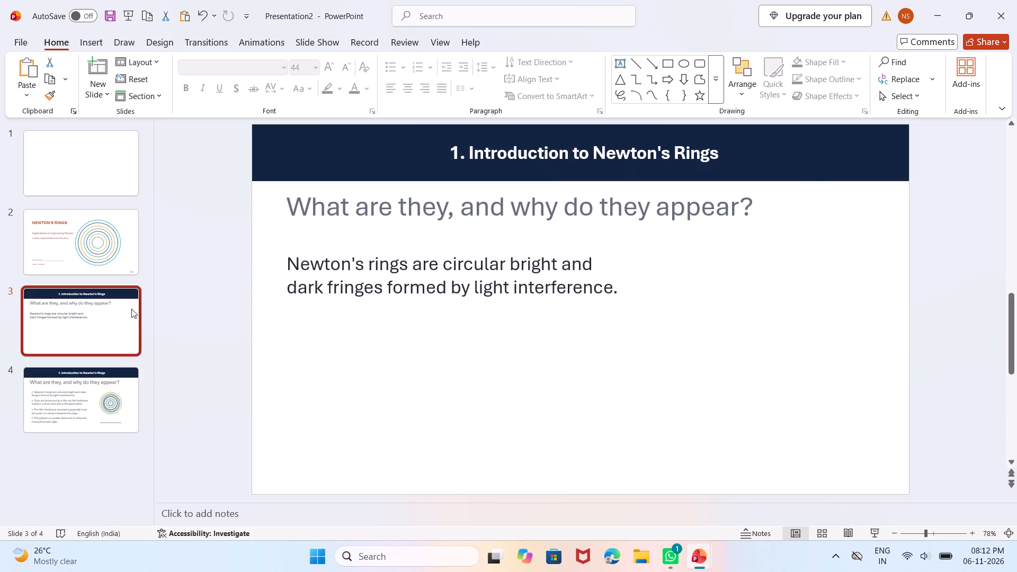
pyautogui.moveTo(293, 208); pyautogui.dragTo(601, 224)
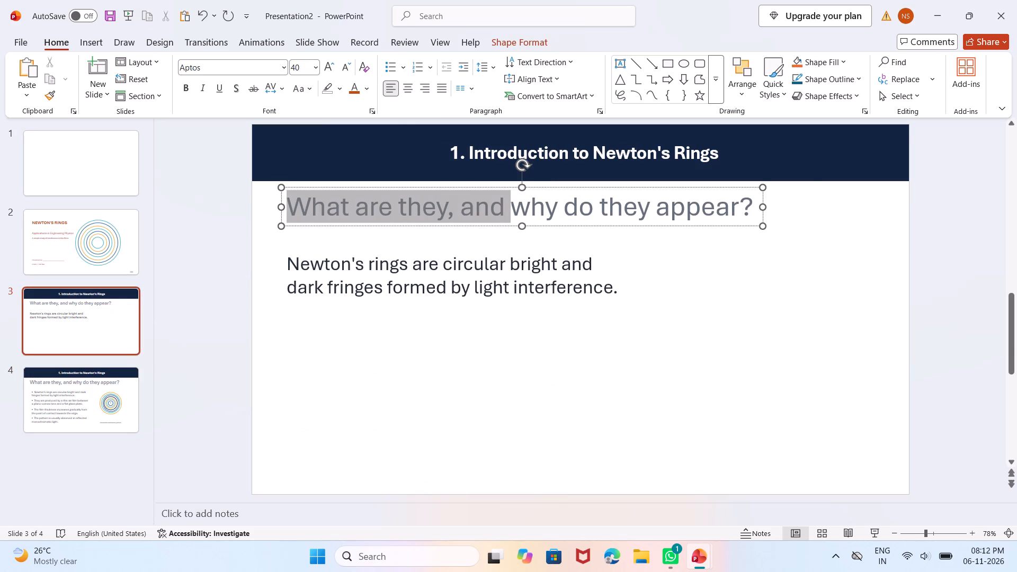
pyautogui.moveTo(601, 224); pyautogui.dragTo(818, 191)
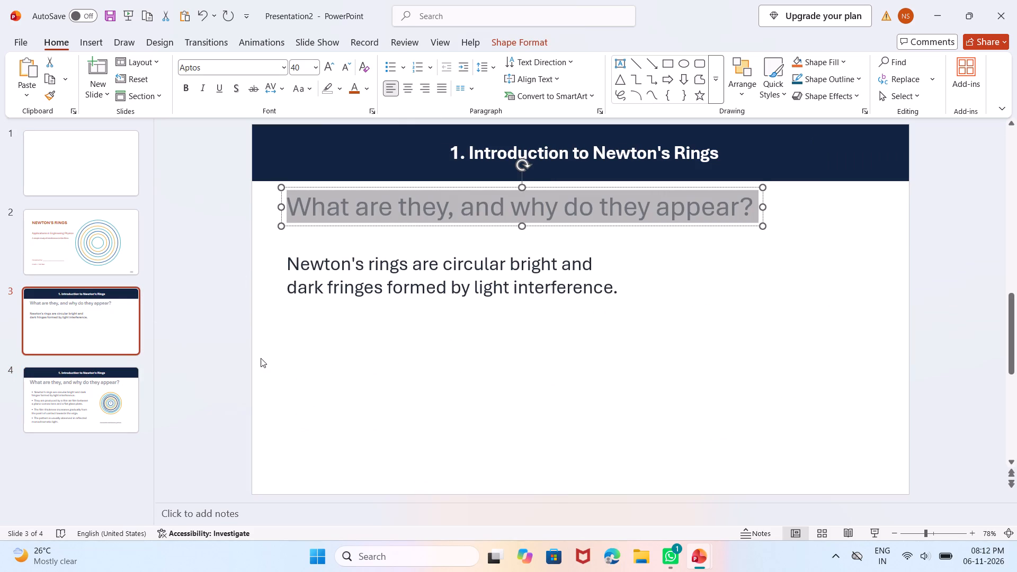
pyautogui.click(75, 404)
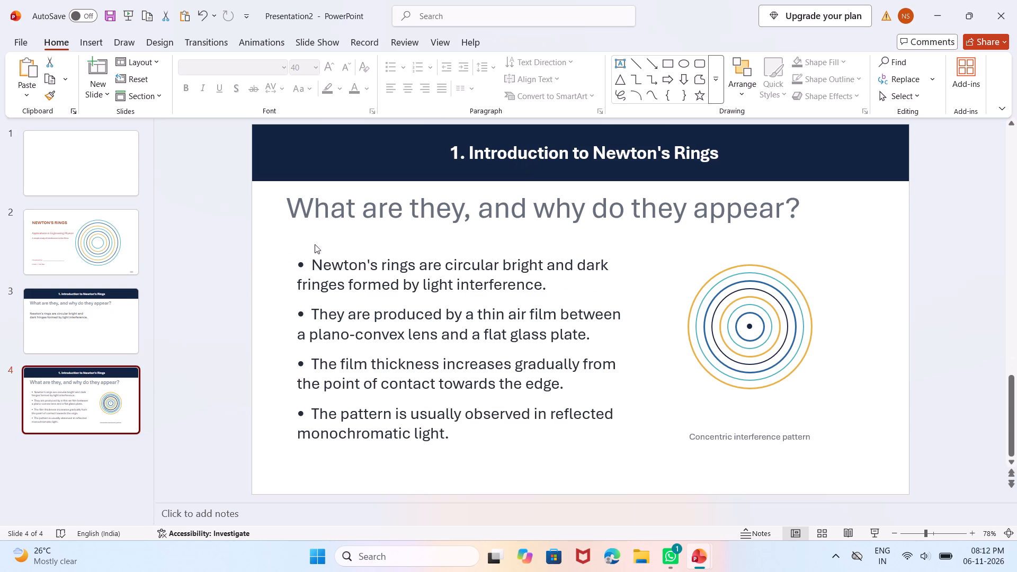
pyautogui.moveTo(296, 207); pyautogui.dragTo(958, 154)
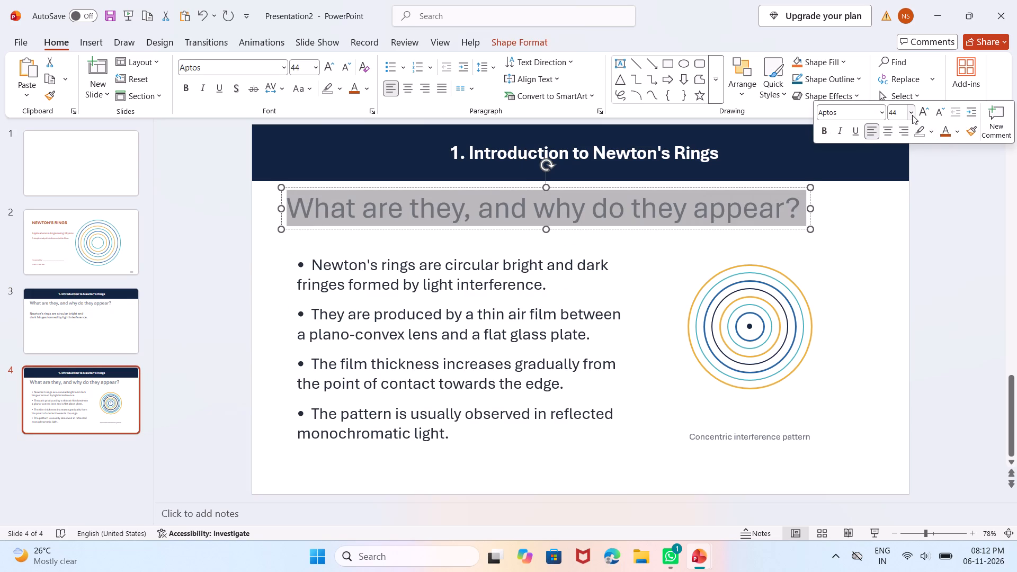
pyautogui.click(912, 115)
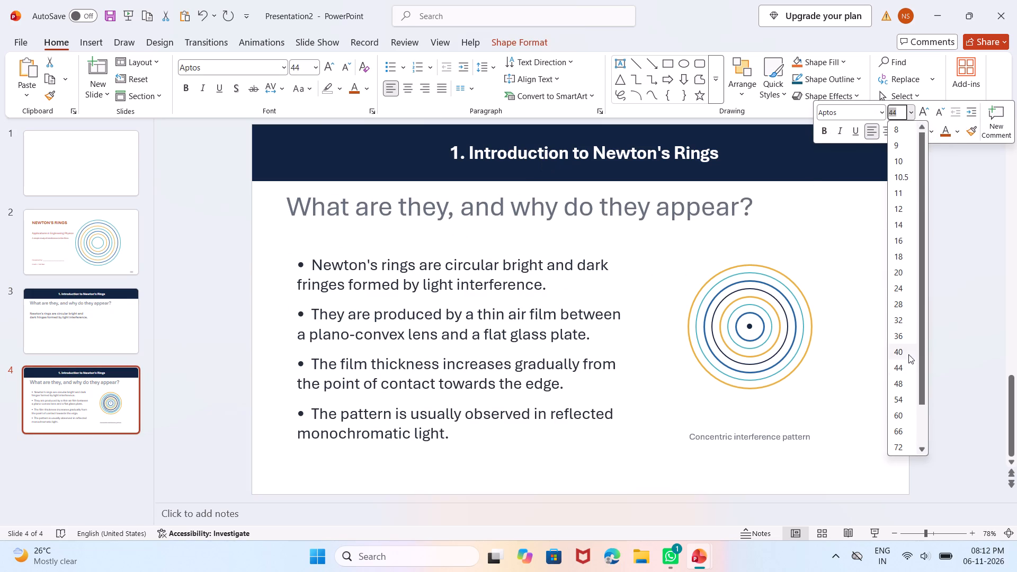
pyautogui.click(904, 354)
pyautogui.scroll(1, 845, 400)
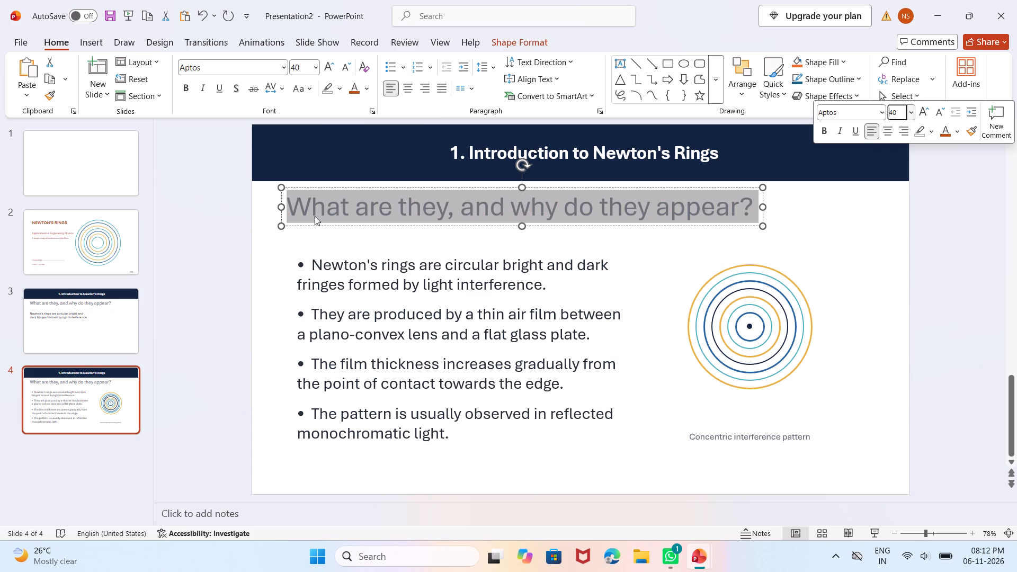
# Compare the font sizes of the question lines on slides 3 and 4.
pyautogui.click(129, 326)
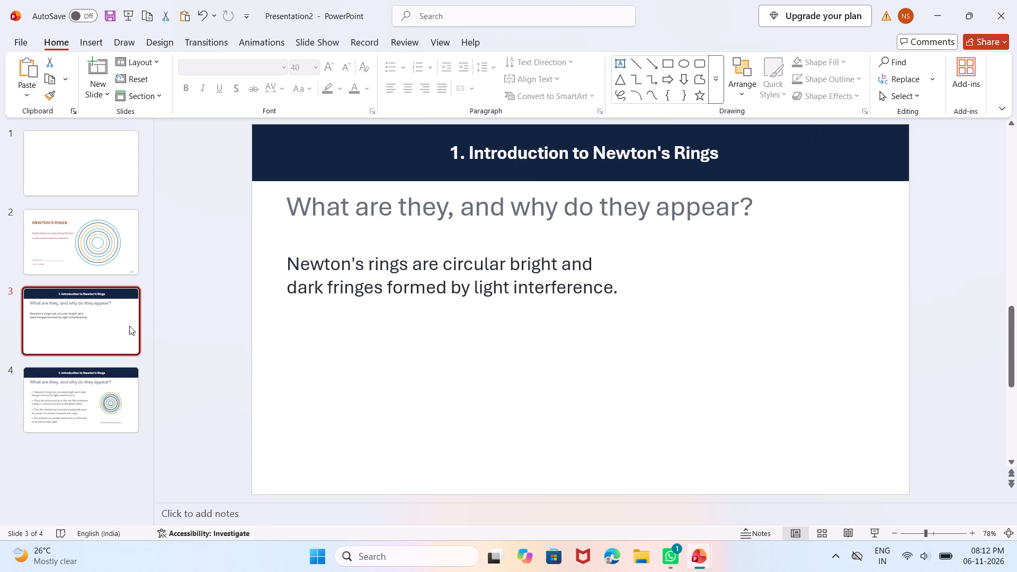
pyautogui.moveTo(310, 208); pyautogui.dragTo(888, 182)
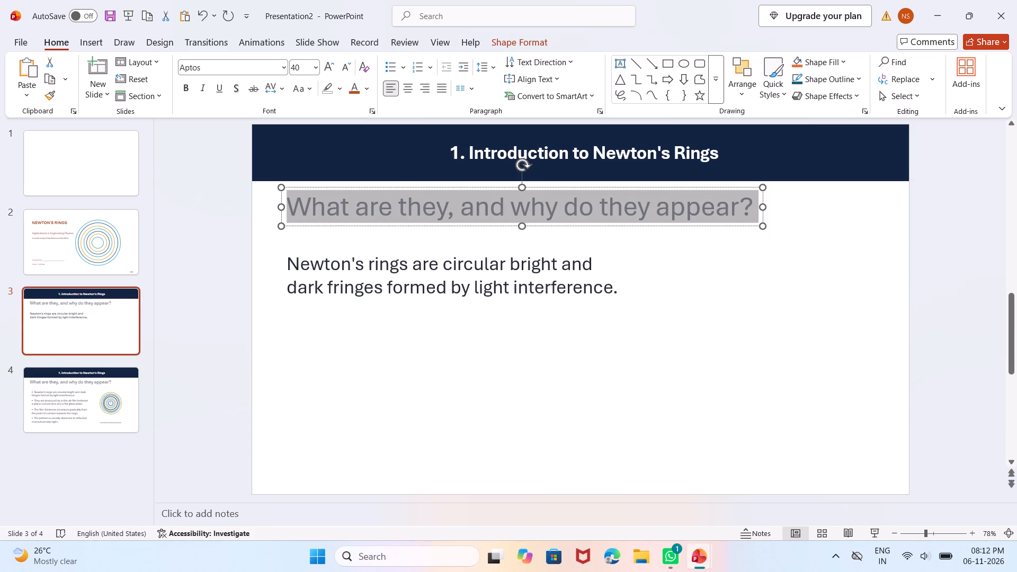
pyautogui.click(111, 422)
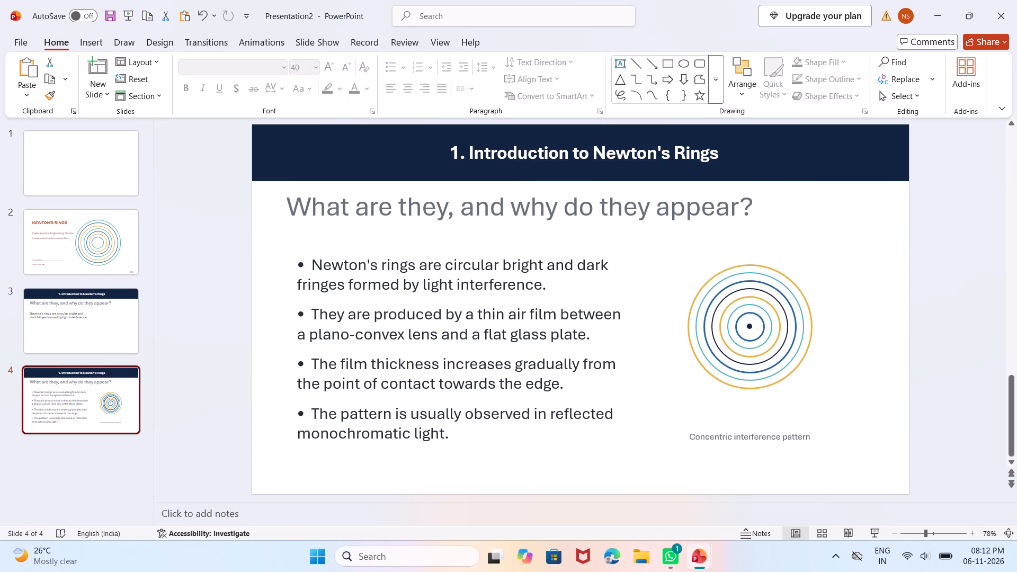
pyautogui.moveTo(305, 205); pyautogui.dragTo(890, 206)
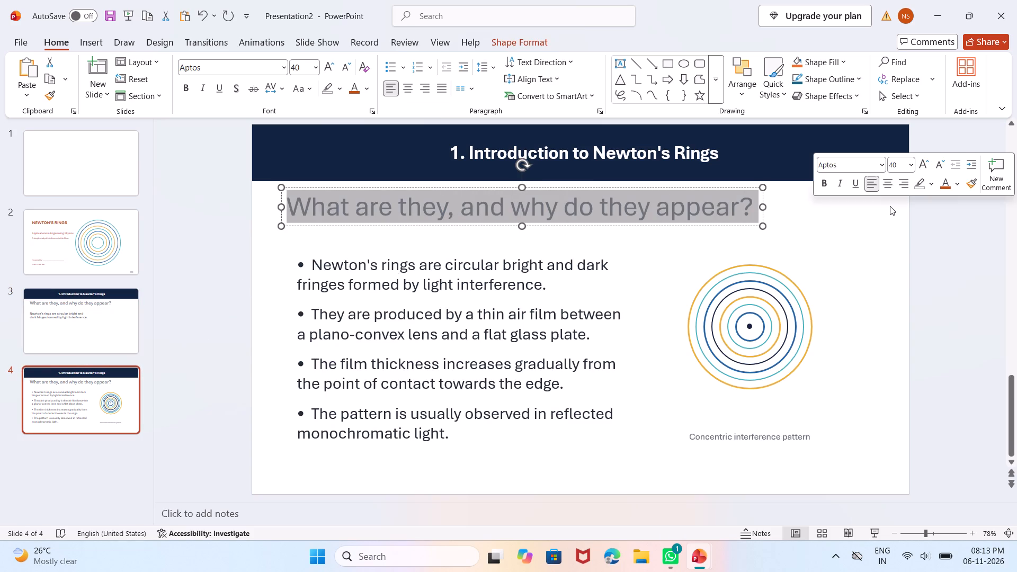
pyautogui.click(641, 274)
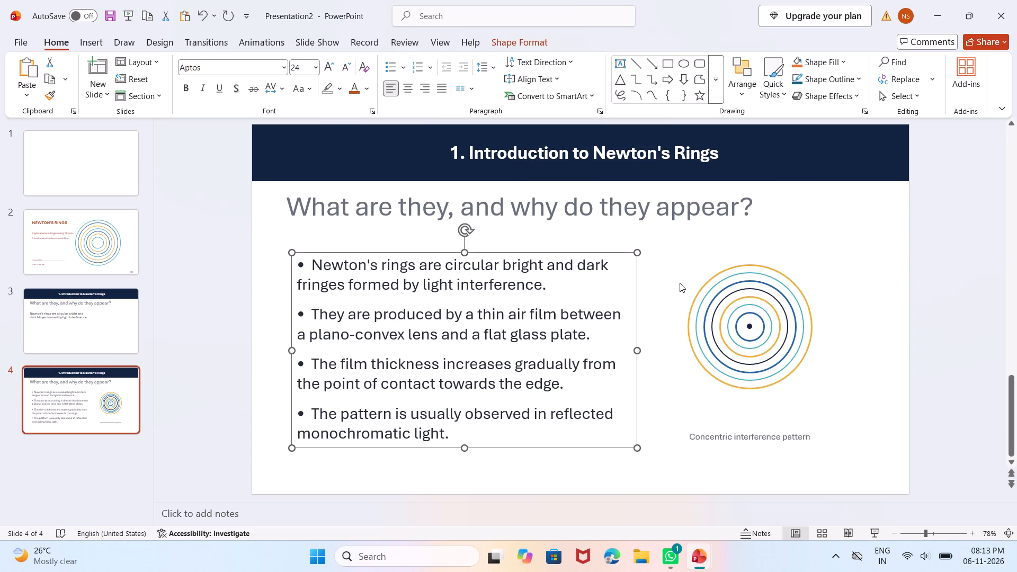
# Set the "Concentric interference pattern" caption on slide 4 to font size 20.
pyautogui.click(680, 283)
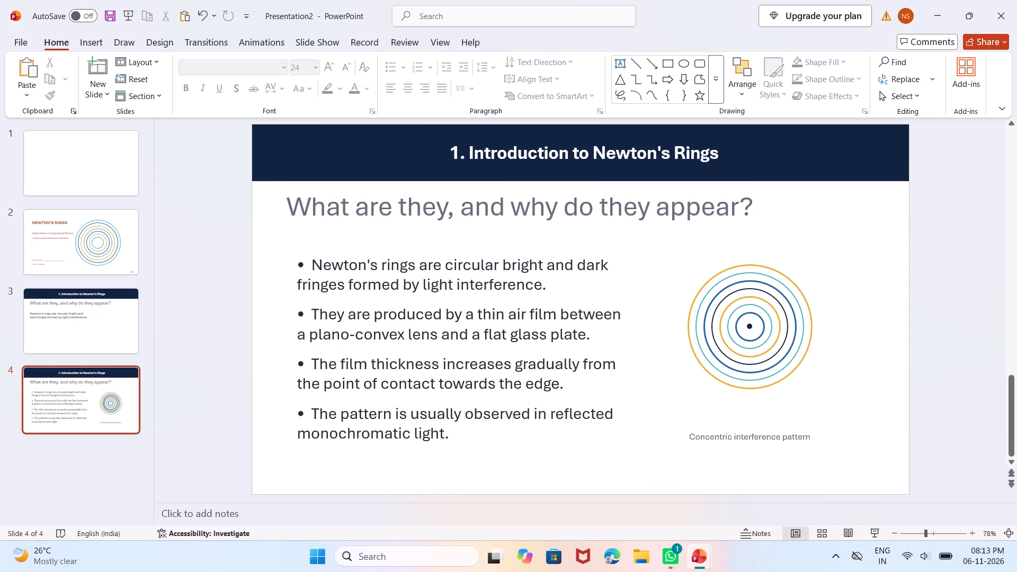
pyautogui.moveTo(695, 439); pyautogui.dragTo(847, 427)
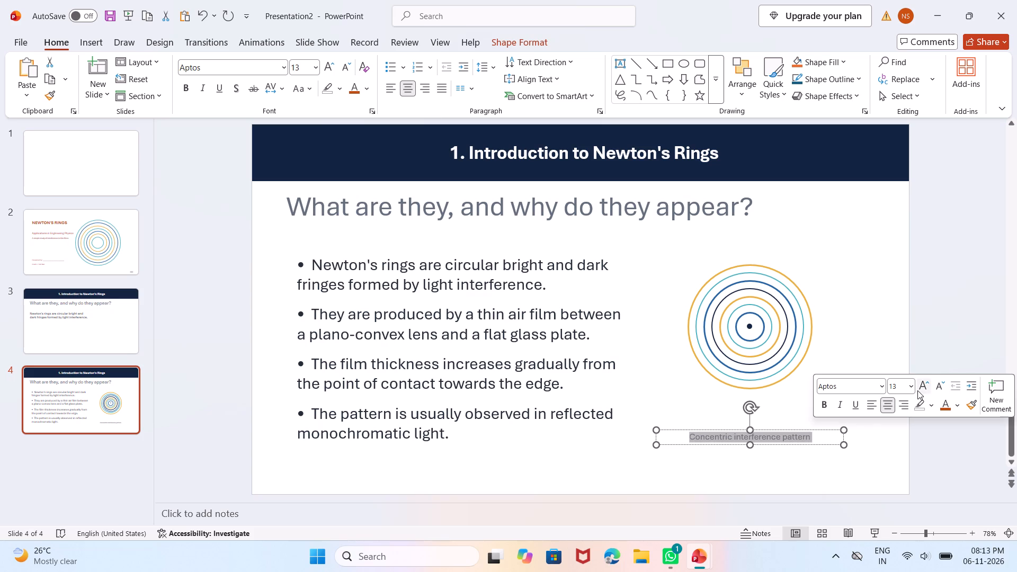
pyautogui.click(911, 387)
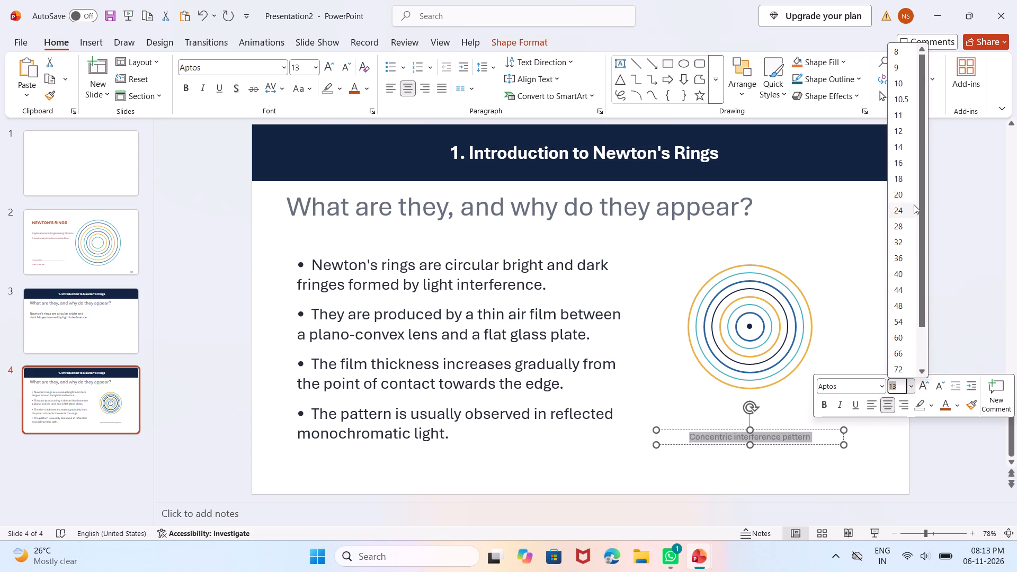
pyautogui.click(908, 193)
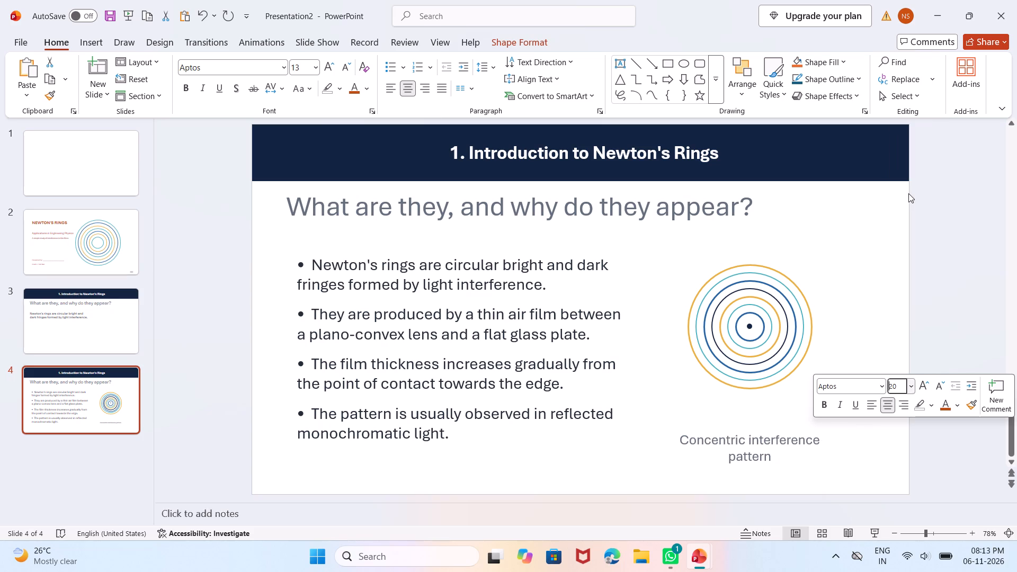
pyautogui.click(820, 318)
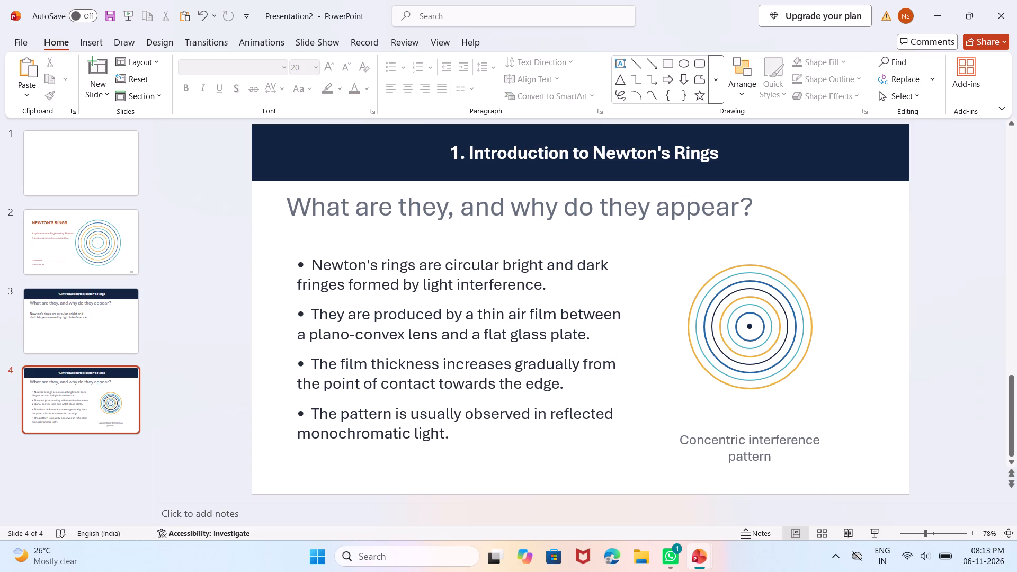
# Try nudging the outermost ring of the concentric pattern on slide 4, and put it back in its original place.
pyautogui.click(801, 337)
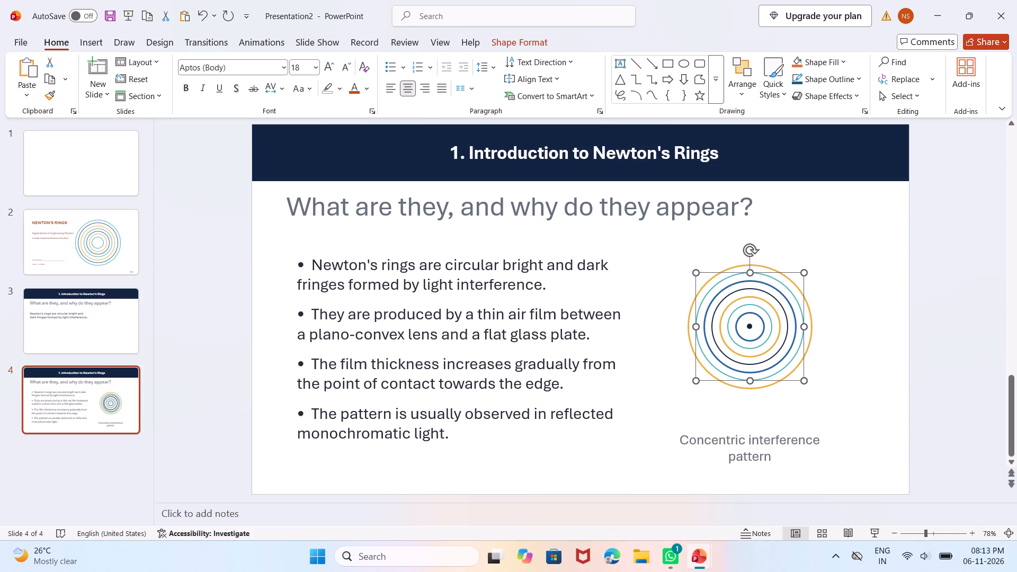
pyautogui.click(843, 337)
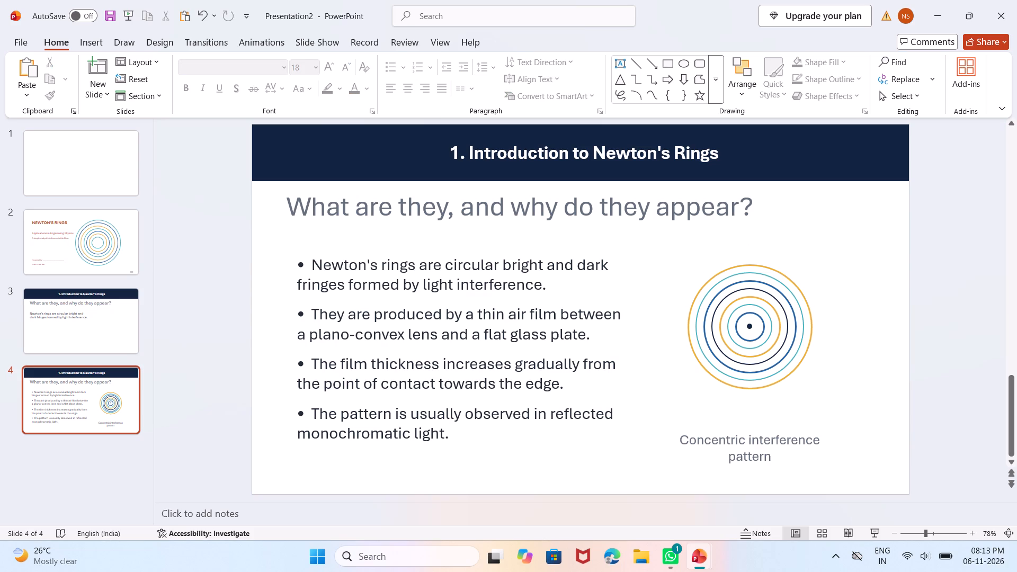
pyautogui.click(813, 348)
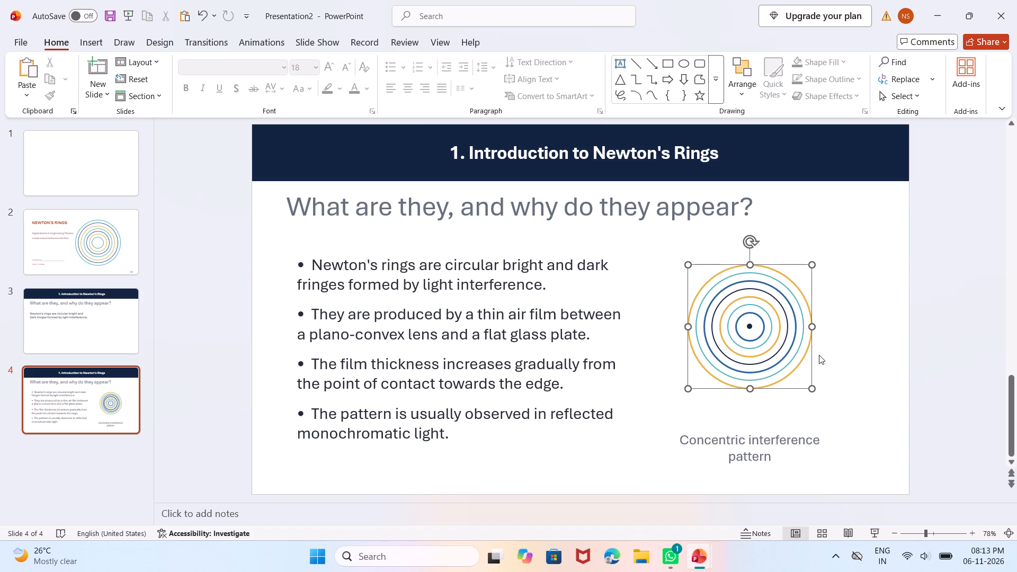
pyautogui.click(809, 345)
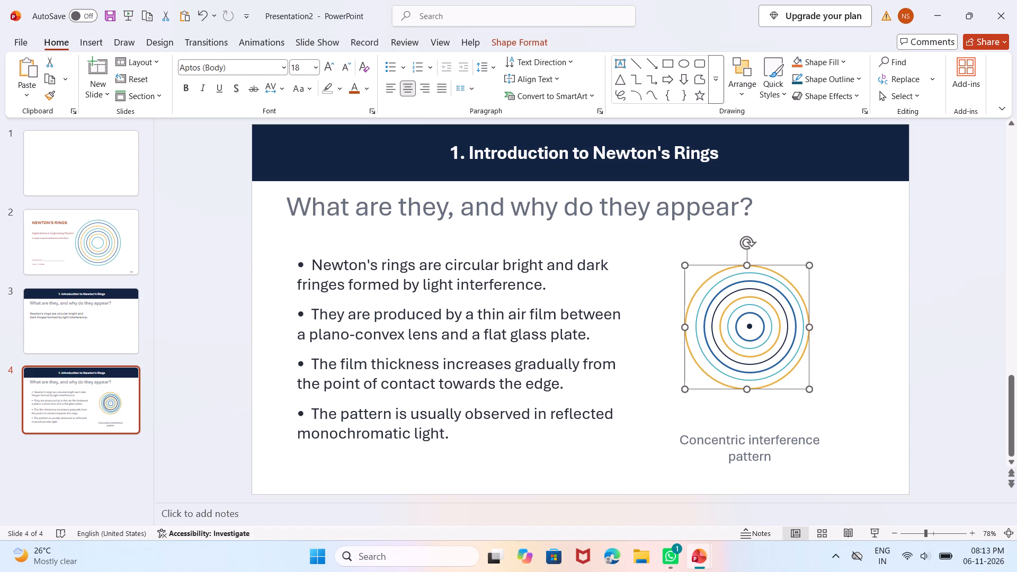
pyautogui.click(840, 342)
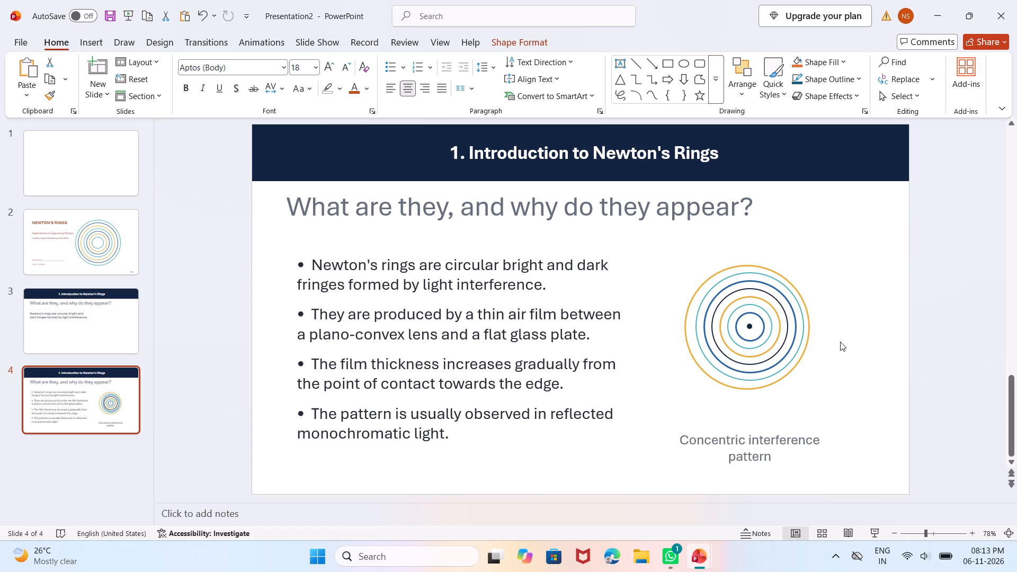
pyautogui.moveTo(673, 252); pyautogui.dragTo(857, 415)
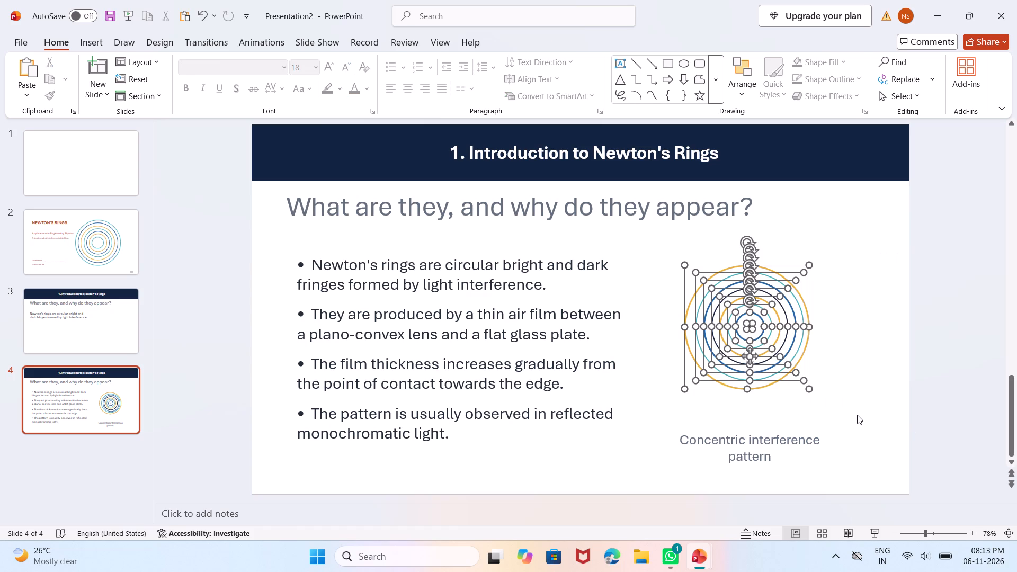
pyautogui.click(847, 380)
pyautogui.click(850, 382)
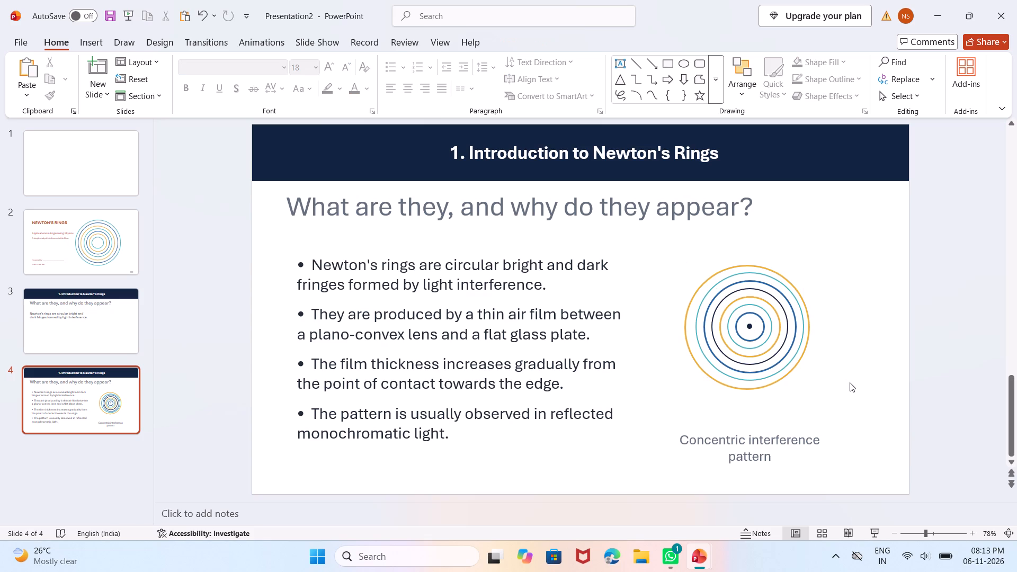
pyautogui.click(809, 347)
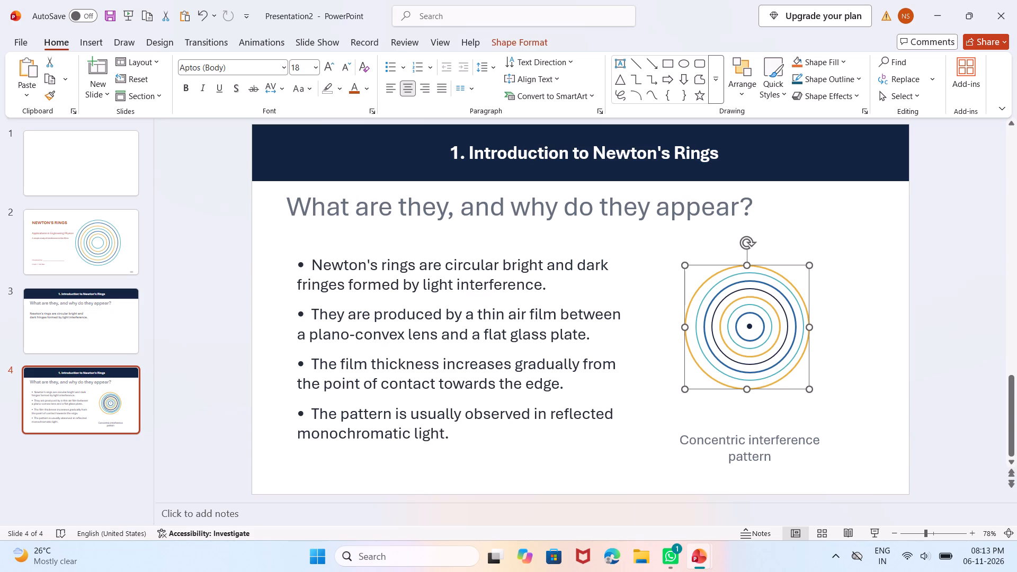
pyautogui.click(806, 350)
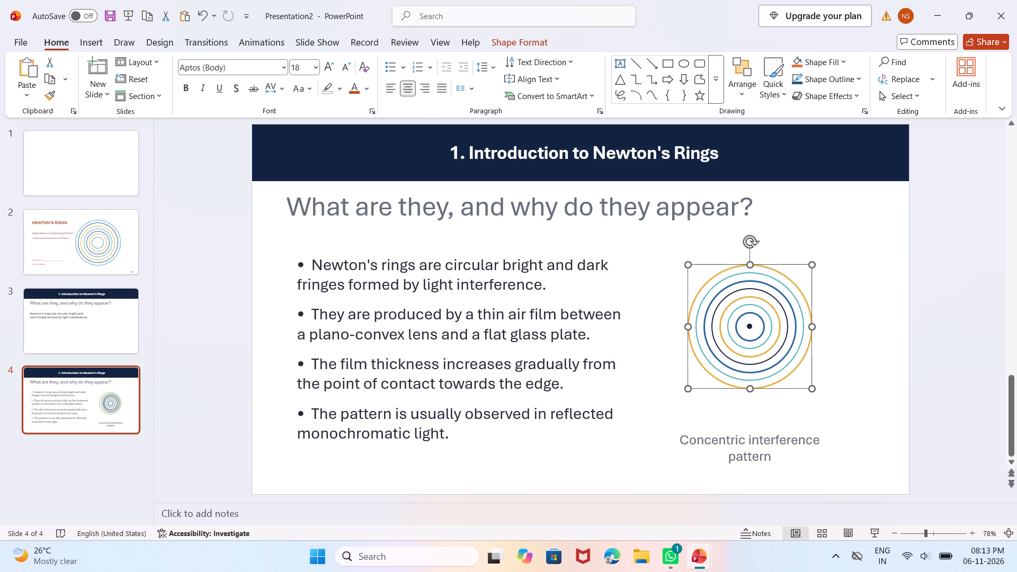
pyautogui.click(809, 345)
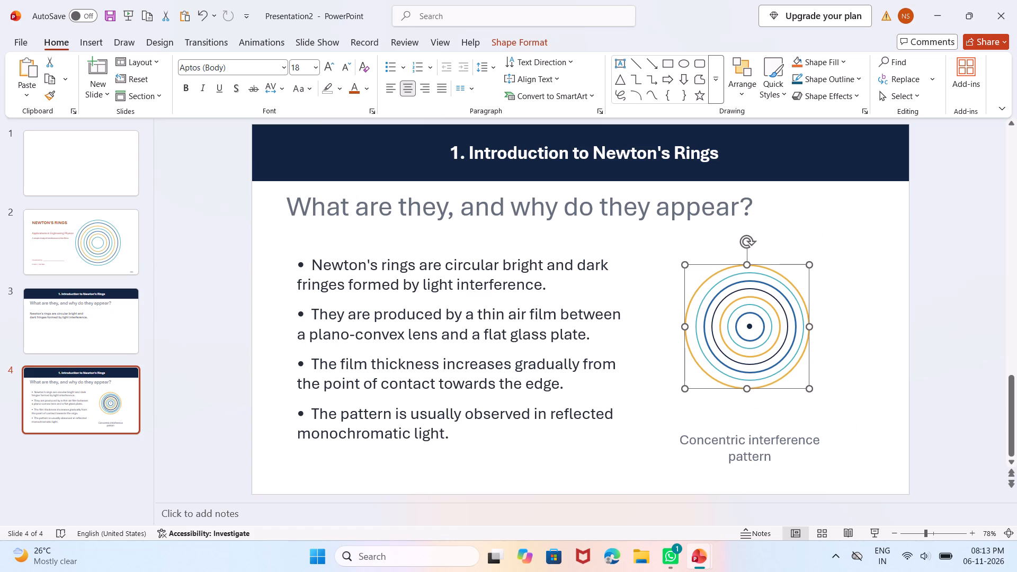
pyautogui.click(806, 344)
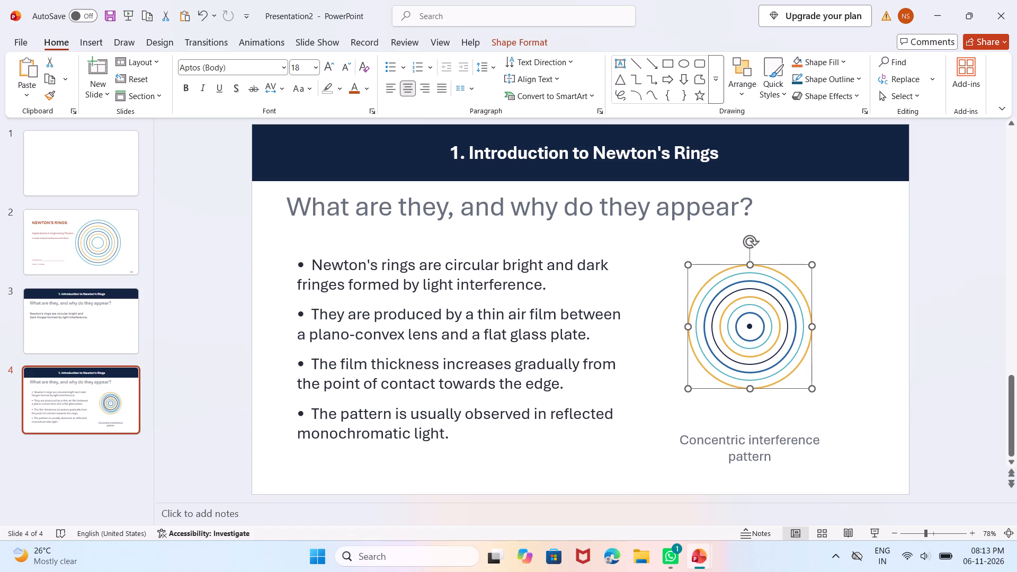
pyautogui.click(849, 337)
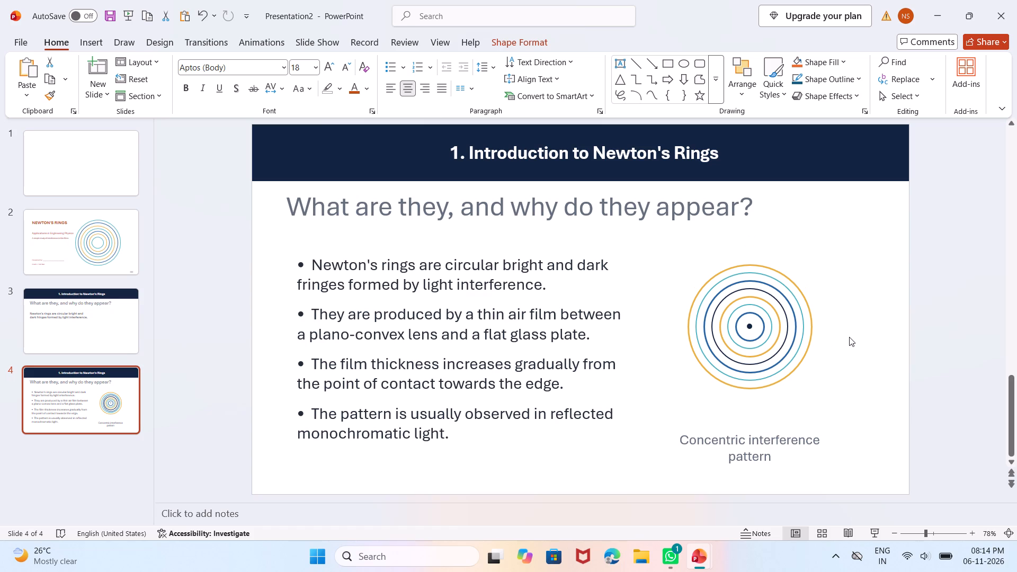
# Copy the "2. Principle: Interference of Light" slide from the Newtons_Rings_Applications_10_Slides file and paste it after slide 4 in Presentation2.
pyautogui.click(700, 555)
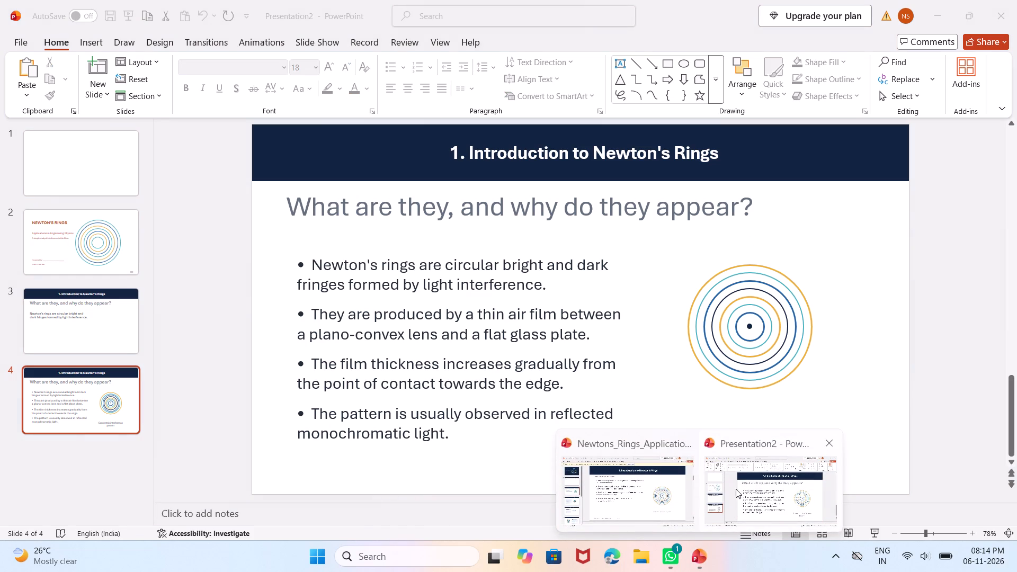
pyautogui.click(639, 478)
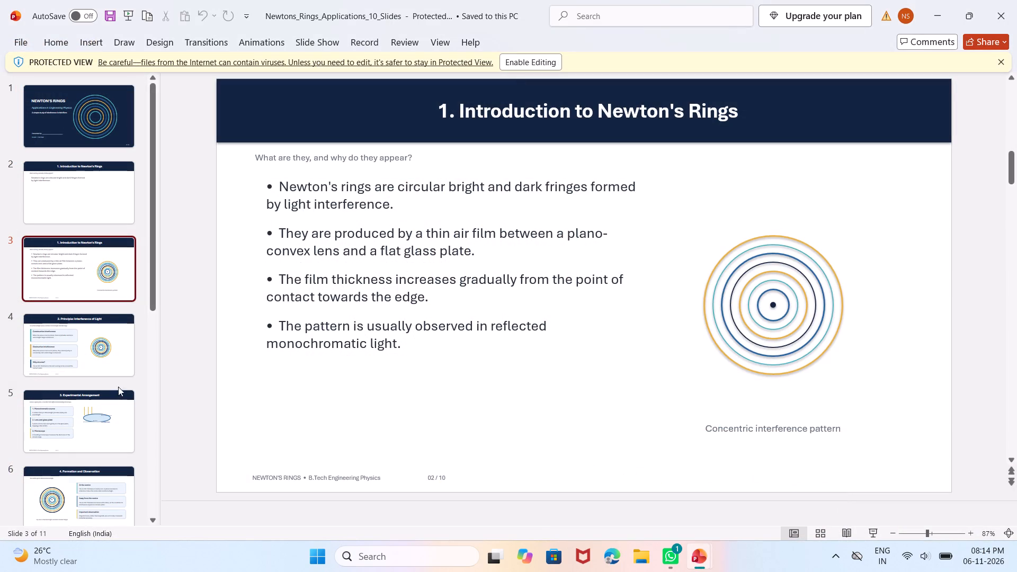
pyautogui.click(90, 355)
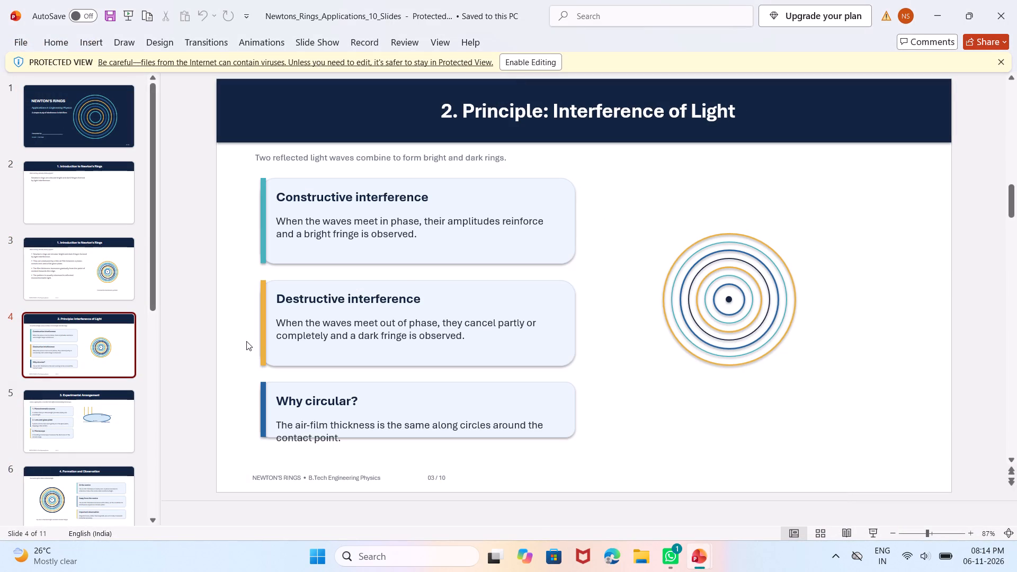
pyautogui.hotkey('ctrl', 'c')
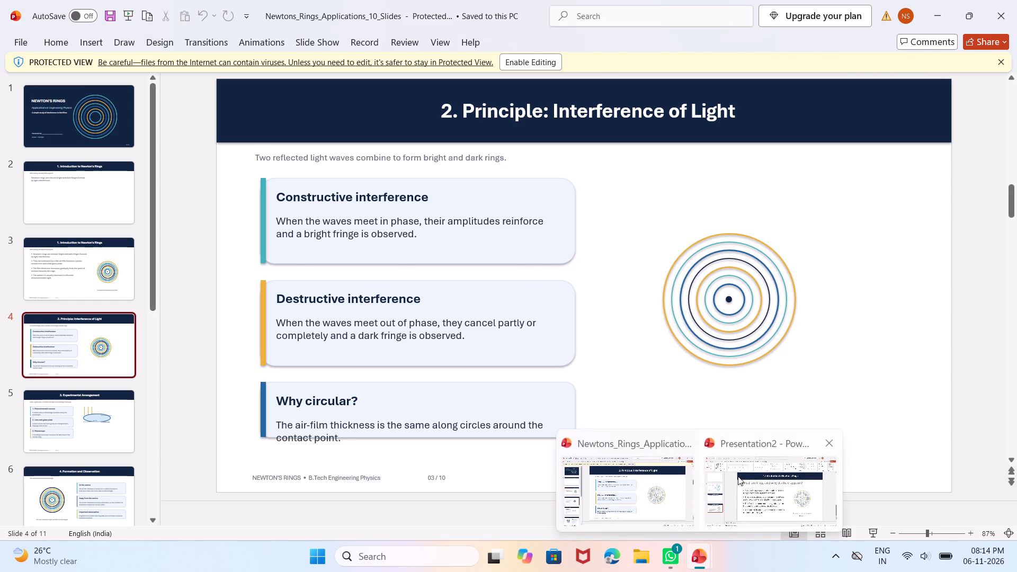
pyautogui.click(738, 477)
pyautogui.hotkey('ctrl', 'v')
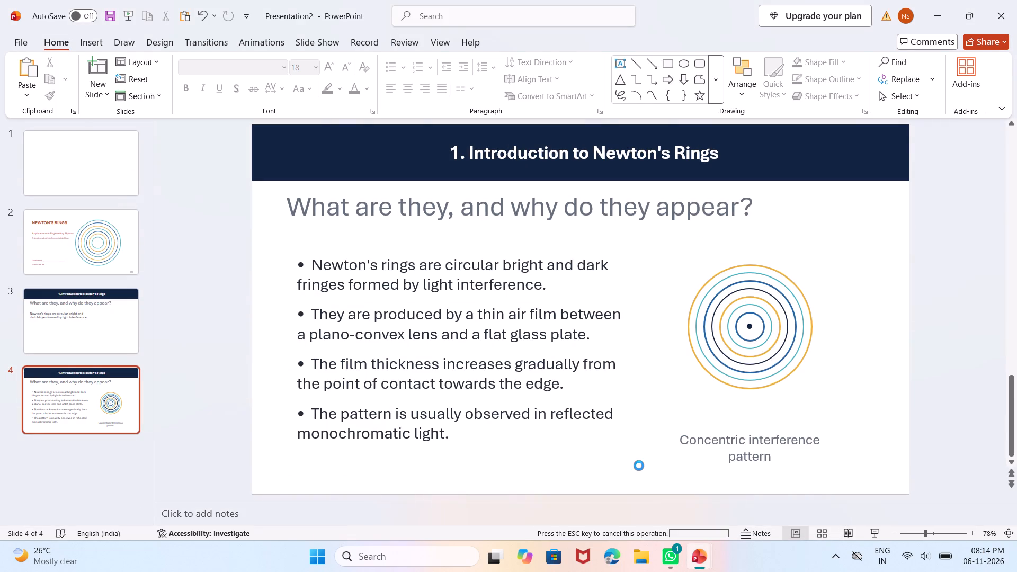
# Delete the "NEWTON'S RINGS • B.Tech Engineering Physics" footer from the "2. Principle: Interference of Light" slide.
pyautogui.click(331, 481)
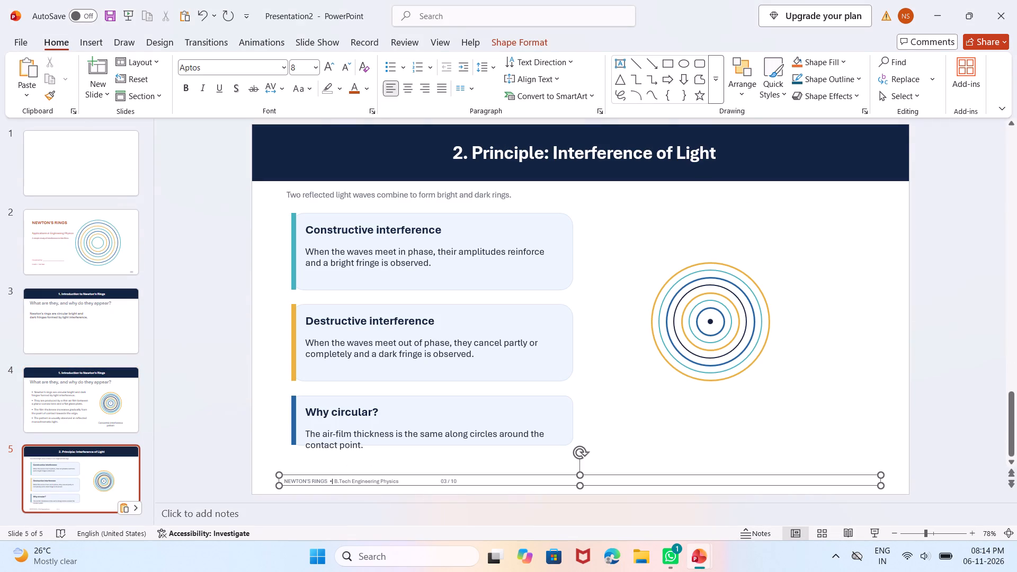
pyautogui.moveTo(359, 468); pyautogui.dragTo(369, 477)
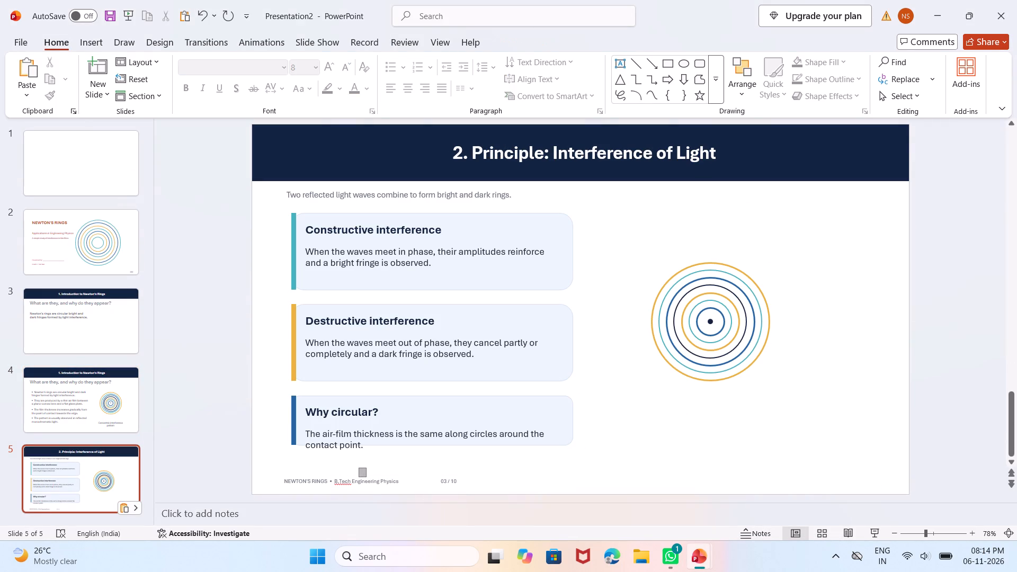
pyautogui.click(372, 476)
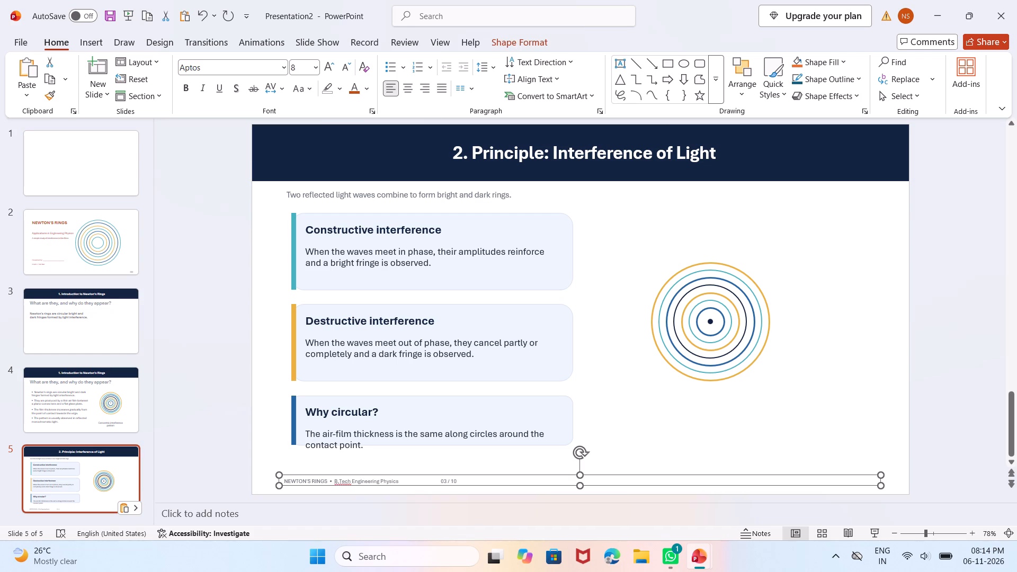
pyautogui.press('BackSpace')
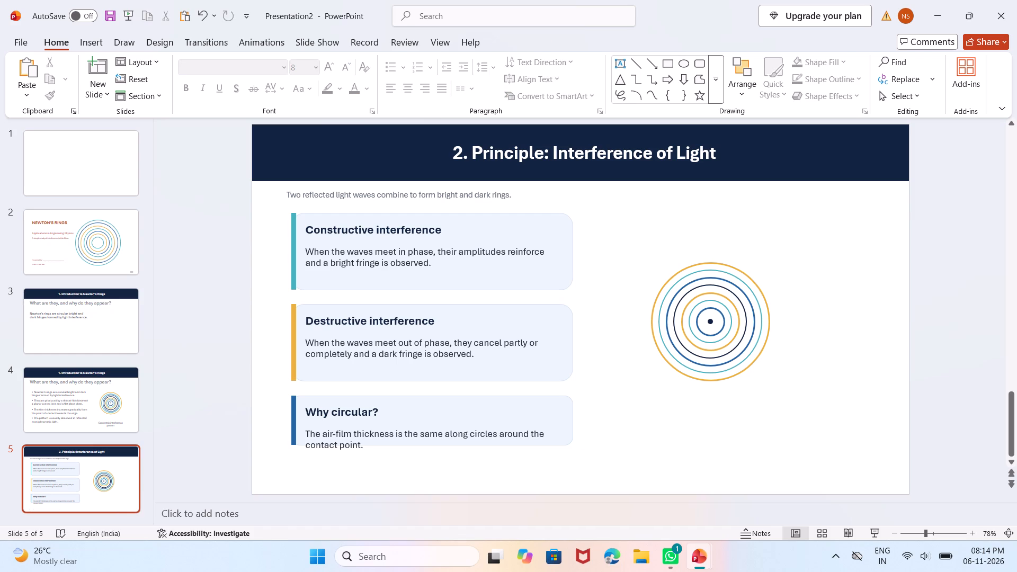
# Extend the bottom edge of the "Why circular?" card on slide 5 so its background covers both lines of text.
pyautogui.click(551, 423)
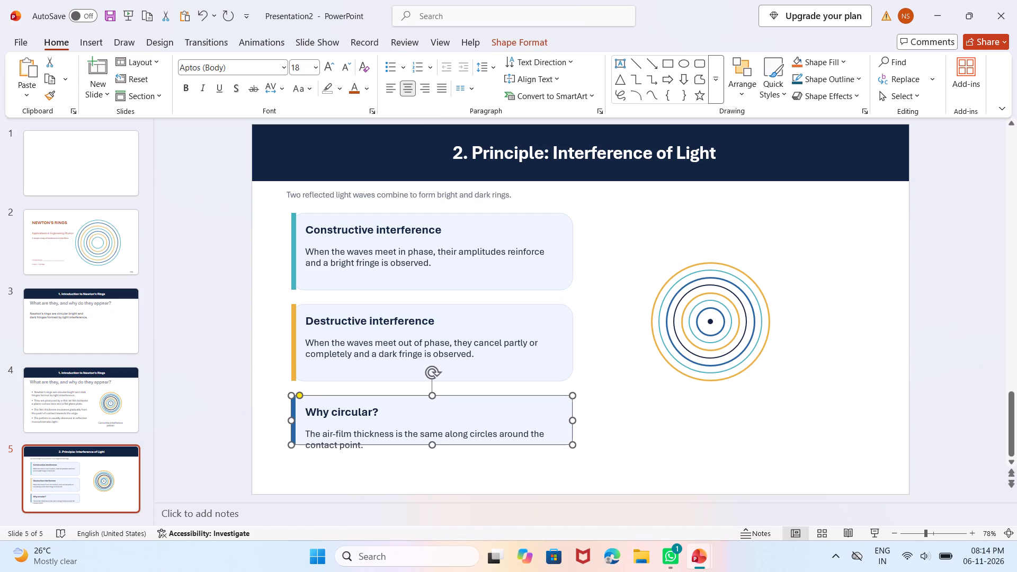
pyautogui.moveTo(433, 444); pyautogui.dragTo(433, 453)
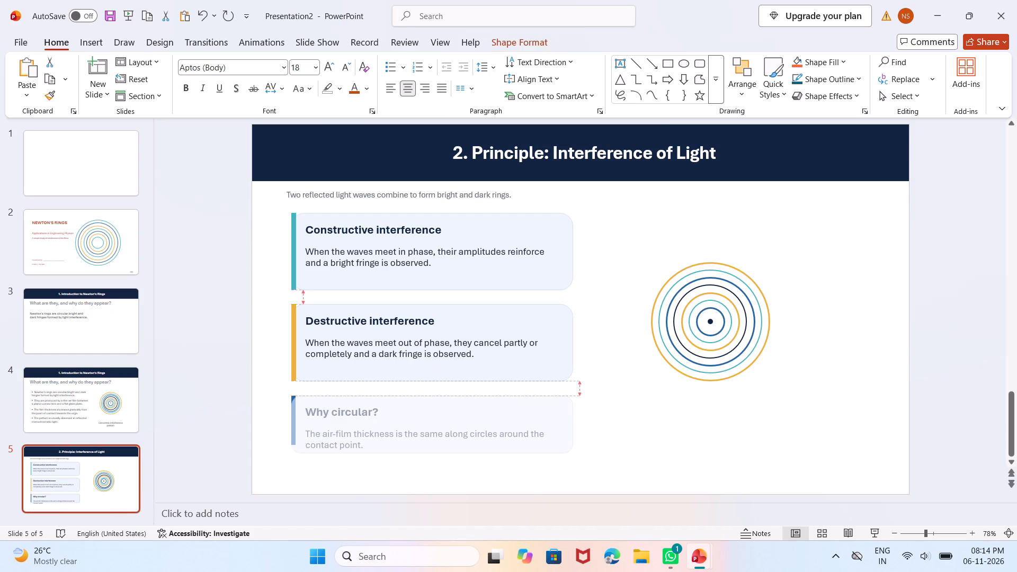
pyautogui.moveTo(433, 453); pyautogui.dragTo(433, 457)
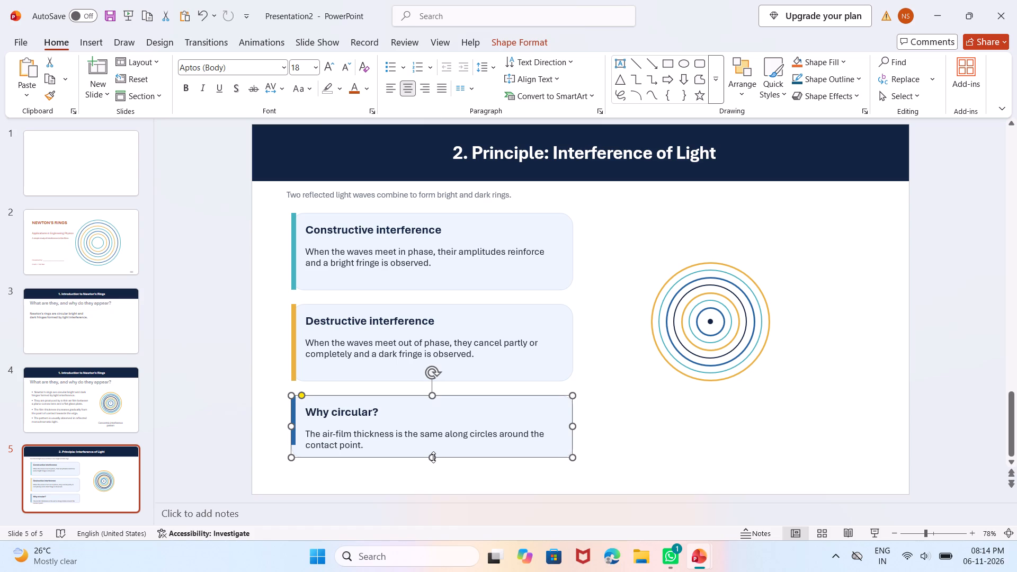
pyautogui.click(614, 421)
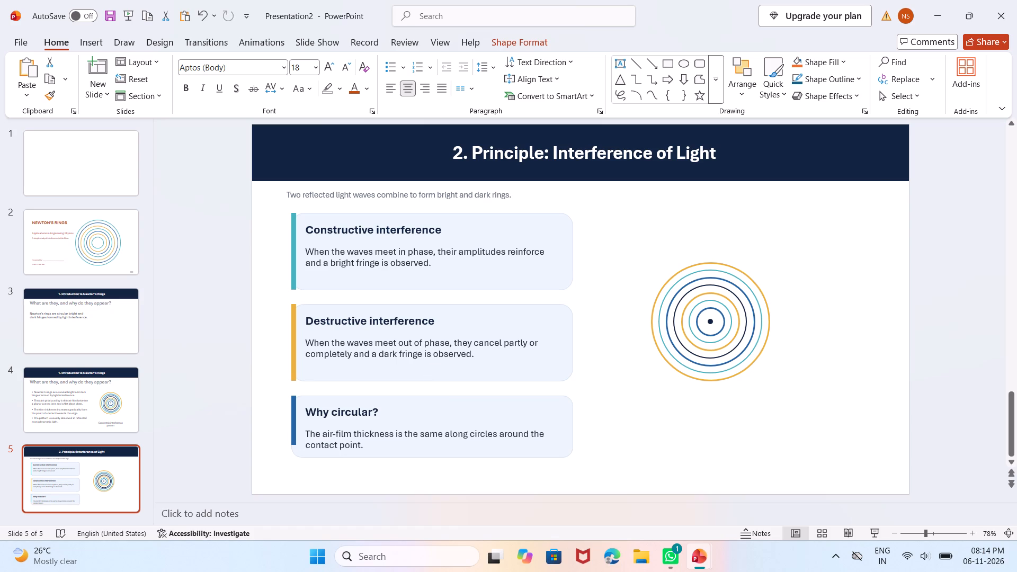
# Set the "Two reflected light waves combine" line on slide 5 to font size 40 and narrow its box to fit the slide.
pyautogui.moveTo(289, 195); pyautogui.dragTo(512, 194)
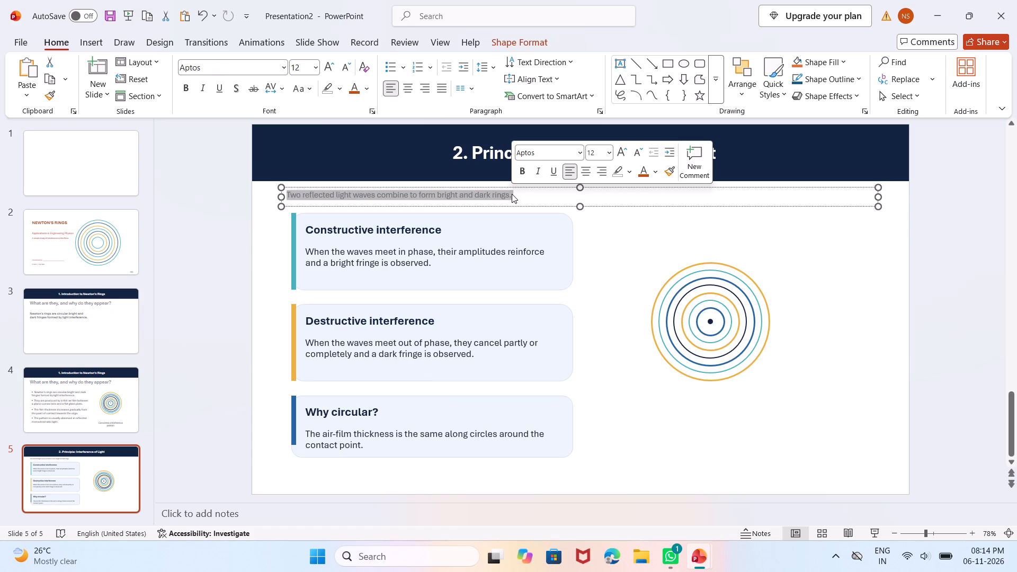
pyautogui.click(611, 154)
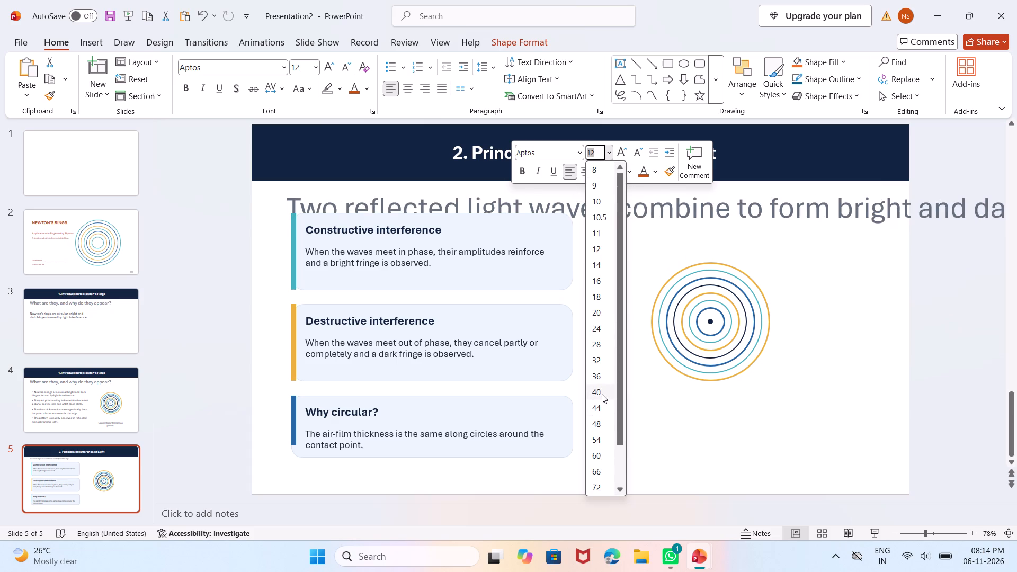
pyautogui.click(602, 394)
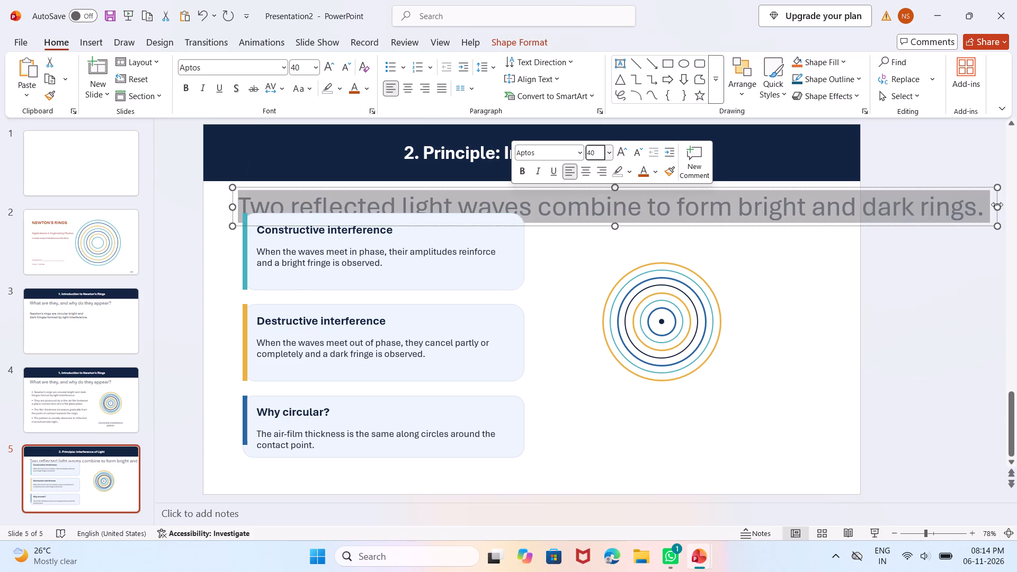
pyautogui.moveTo(997, 206); pyautogui.dragTo(829, 222)
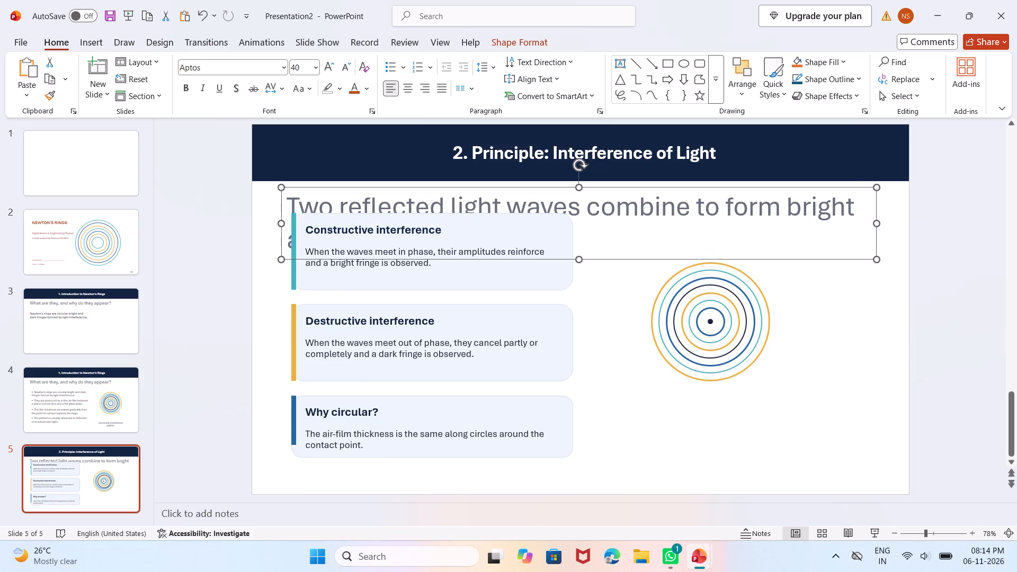
pyautogui.scroll(1, 552, 394)
# Move the "Why circular?" heading and its description on slide 5 down and slightly left, toward the slide's bottom edge.
pyautogui.moveTo(543, 421); pyautogui.dragTo(543, 431)
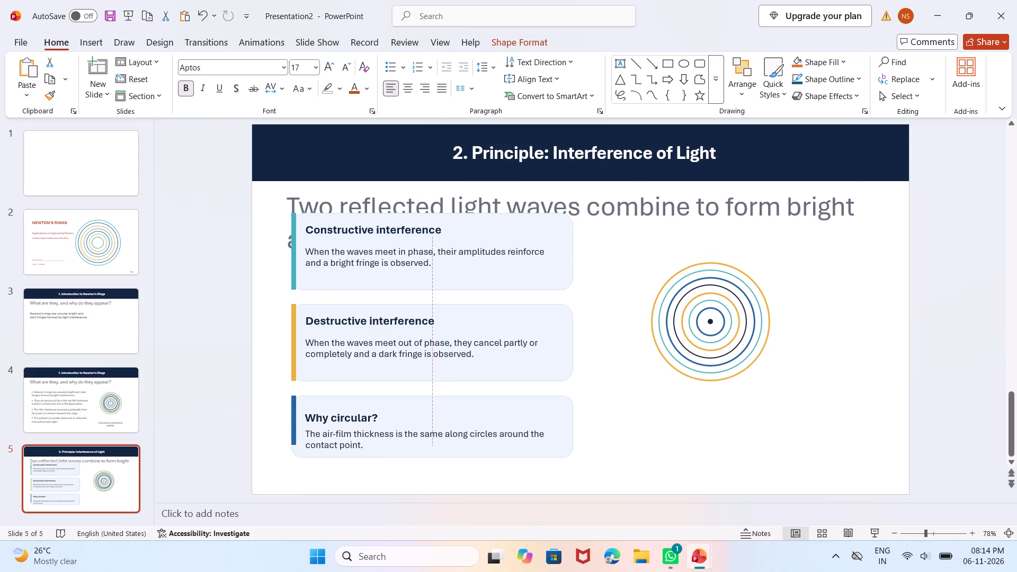
pyautogui.moveTo(543, 431); pyautogui.dragTo(542, 432)
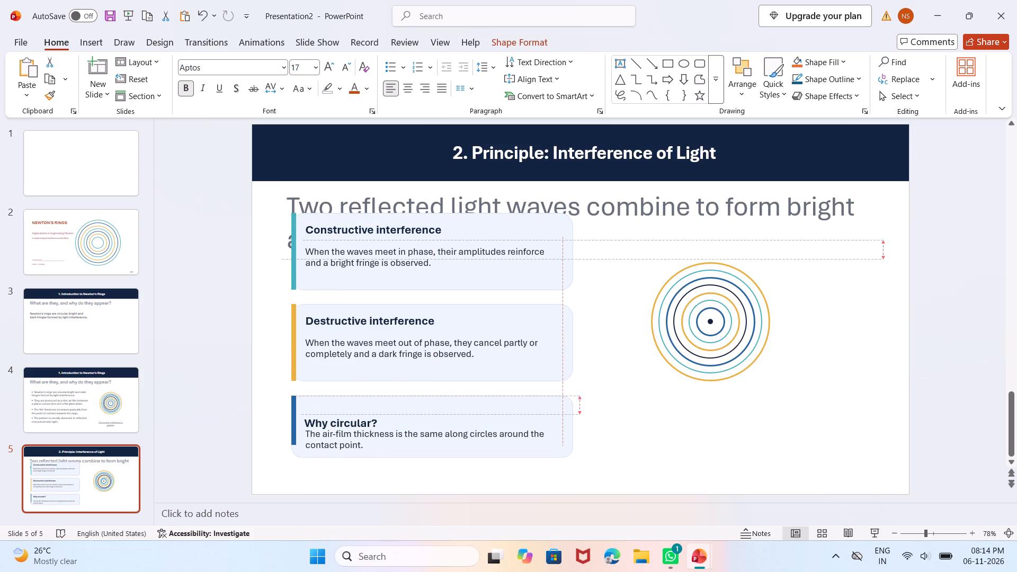
pyautogui.moveTo(542, 432); pyautogui.dragTo(543, 432)
pyautogui.click(521, 440)
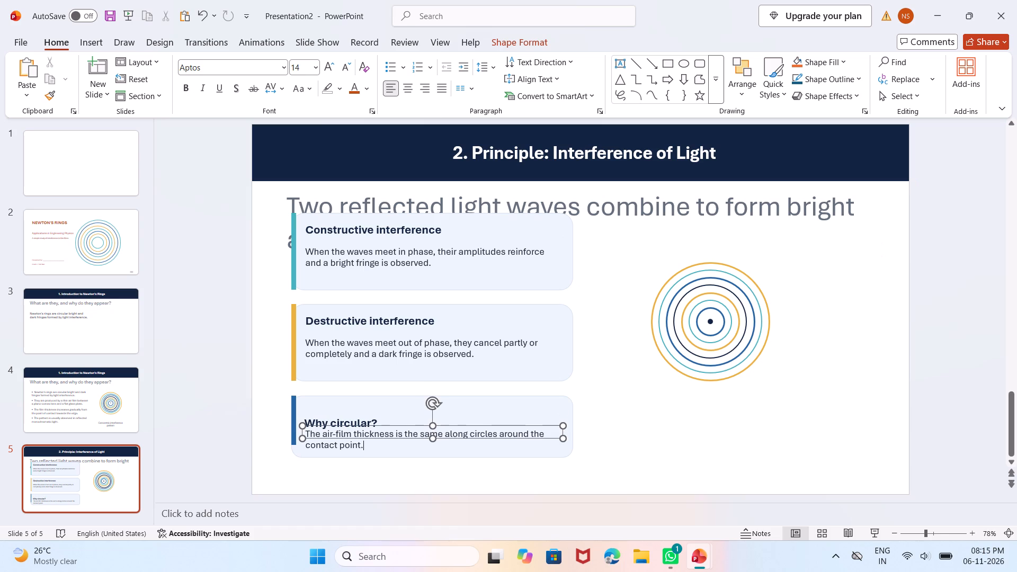
pyautogui.click(523, 441)
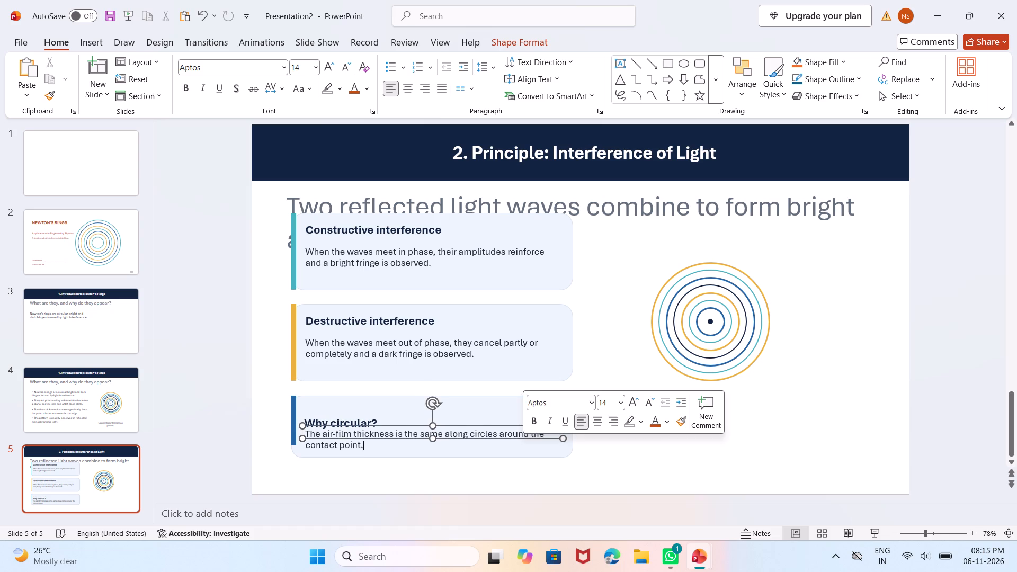
pyautogui.moveTo(544, 436); pyautogui.dragTo(558, 433)
pyautogui.doubleClick(554, 434)
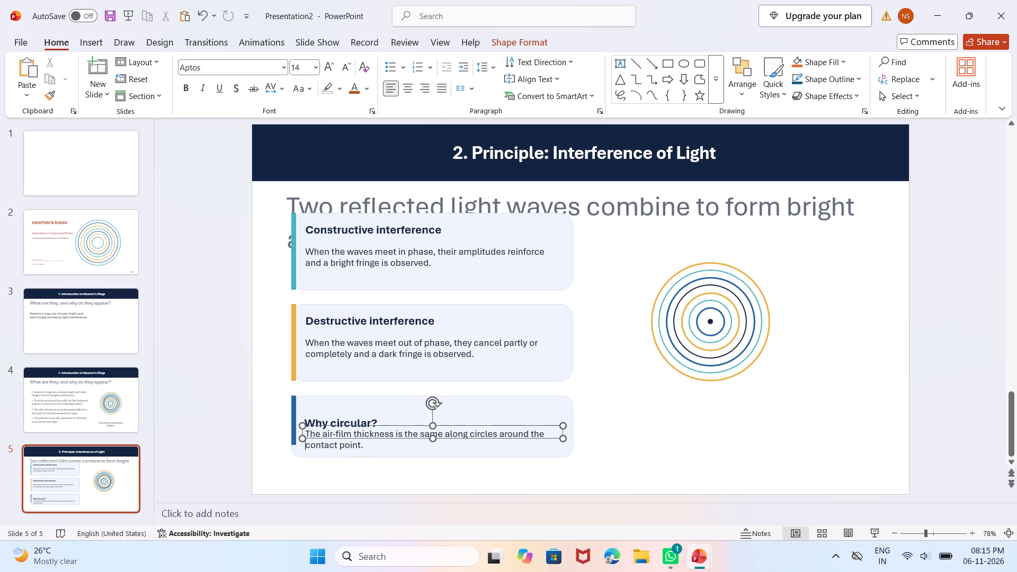
pyautogui.moveTo(554, 431); pyautogui.dragTo(552, 443)
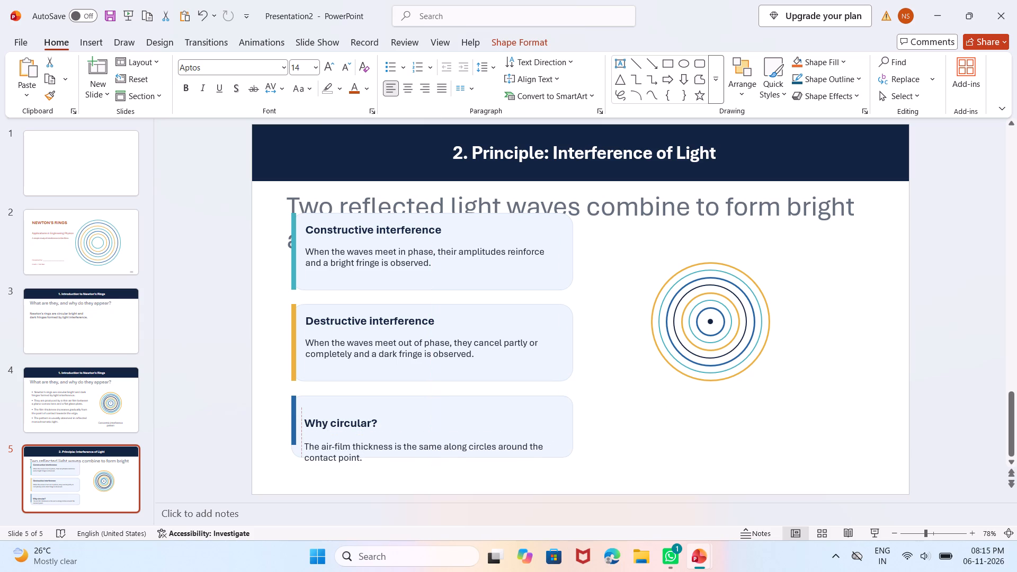
pyautogui.moveTo(552, 443); pyautogui.dragTo(549, 450)
pyautogui.moveTo(538, 421); pyautogui.dragTo(533, 436)
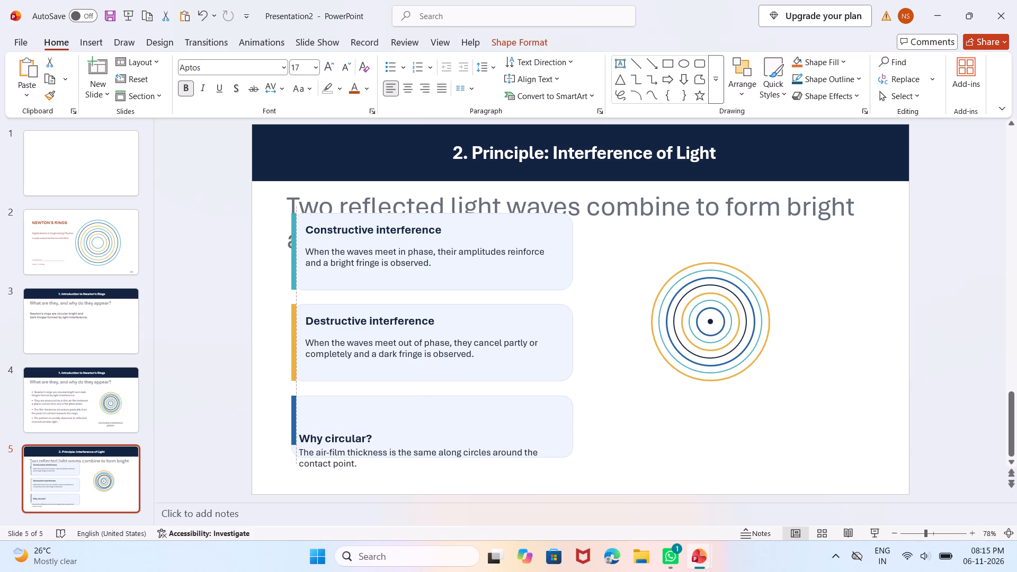
pyautogui.moveTo(533, 436); pyautogui.dragTo(533, 431)
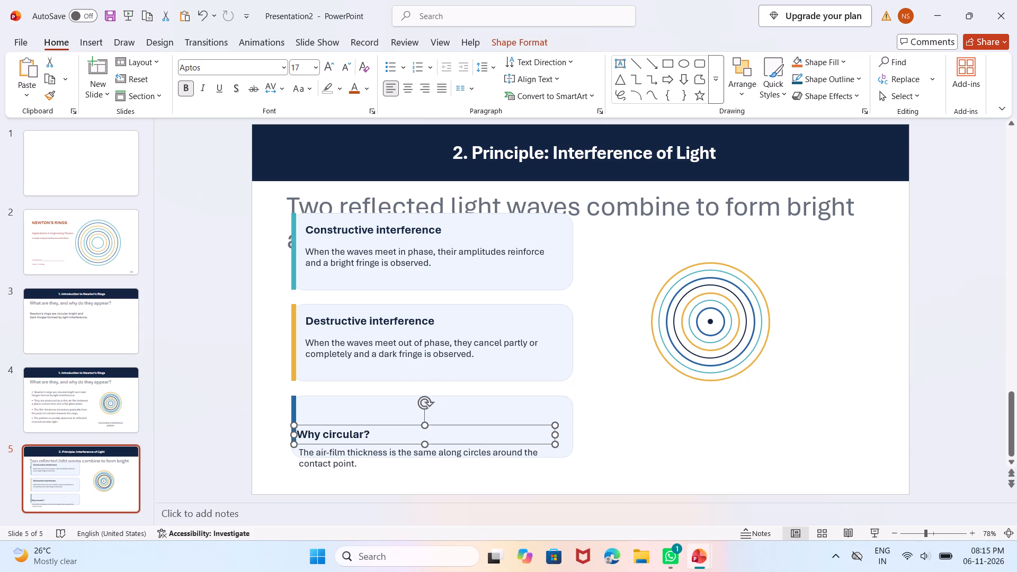
# Move the "Why circular?" card background and its blue accent bar down so they line up with the shifted text.
pyautogui.moveTo(528, 412); pyautogui.dragTo(521, 435)
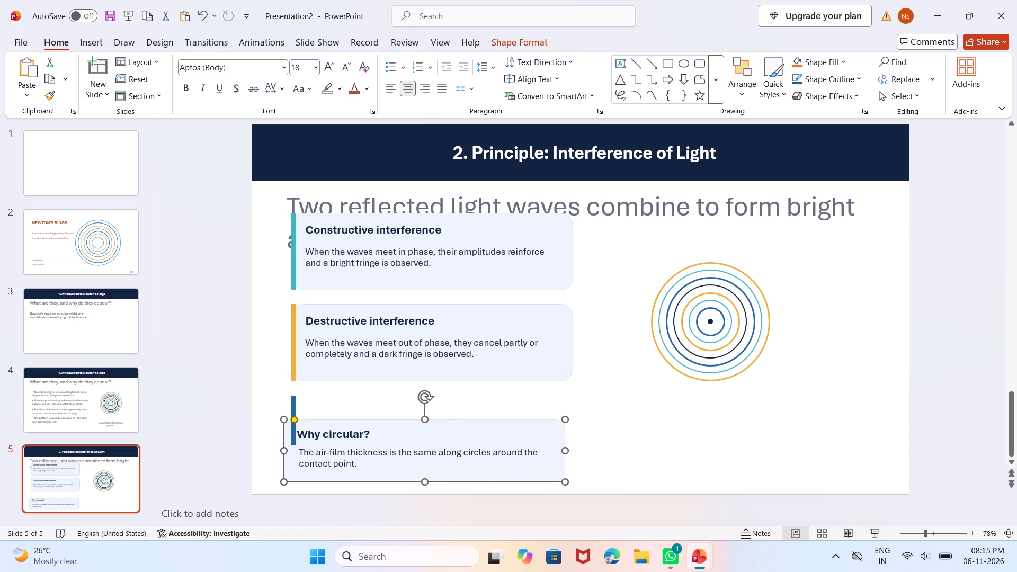
pyautogui.moveTo(297, 406); pyautogui.dragTo(292, 435)
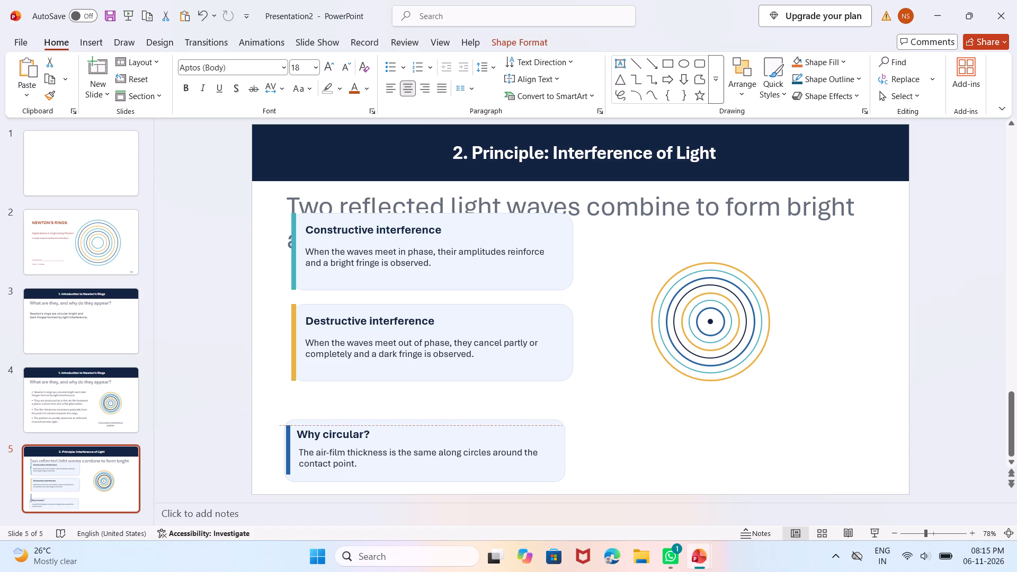
pyautogui.moveTo(292, 435); pyautogui.dragTo(290, 436)
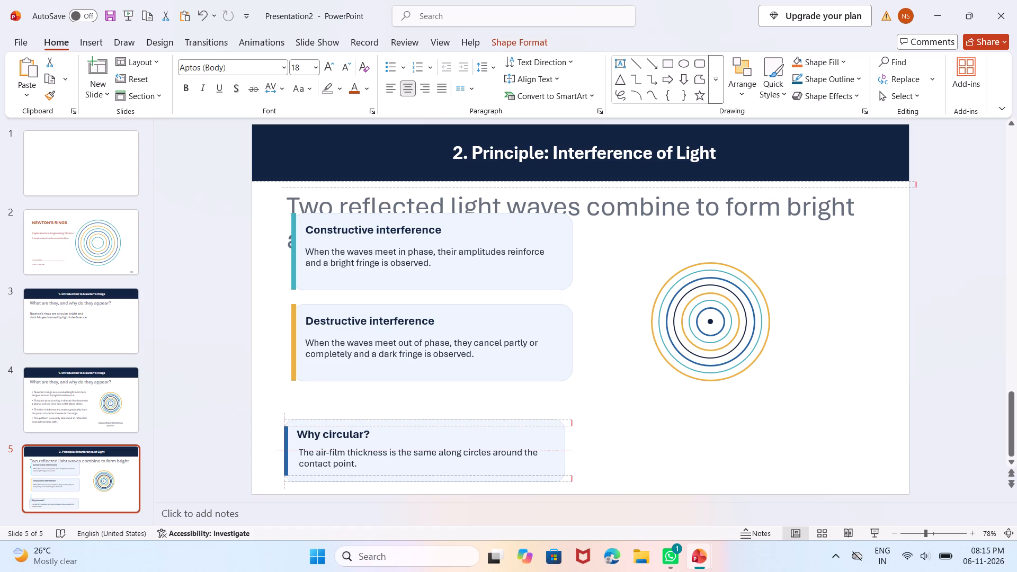
pyautogui.moveTo(290, 436); pyautogui.dragTo(290, 436)
pyautogui.click(337, 405)
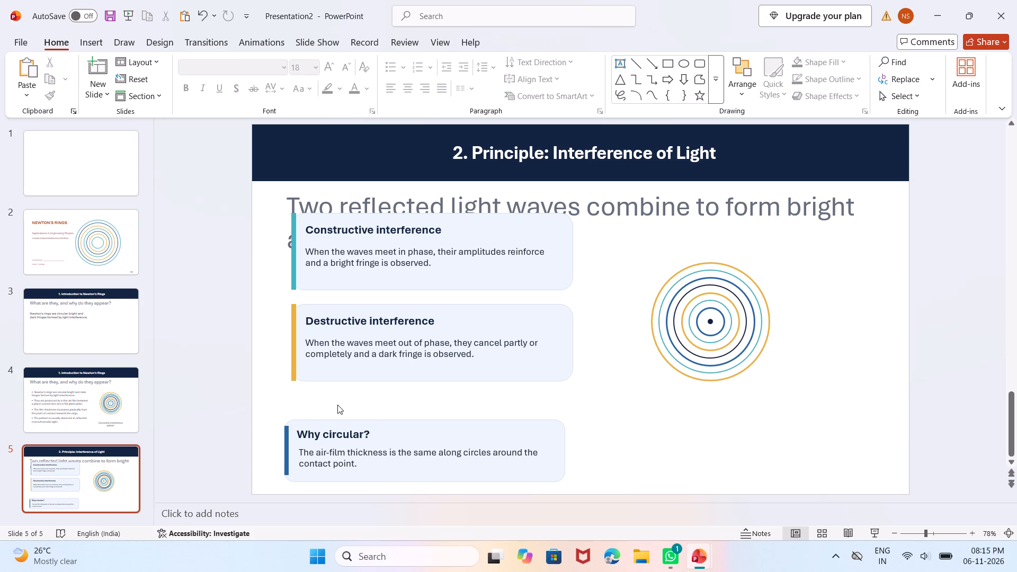
# Move the "Destructive interference" card, with its description, background, heading and orange bar, down to sit just above the "Why circular?" card.
pyautogui.moveTo(397, 374); pyautogui.dragTo(391, 383)
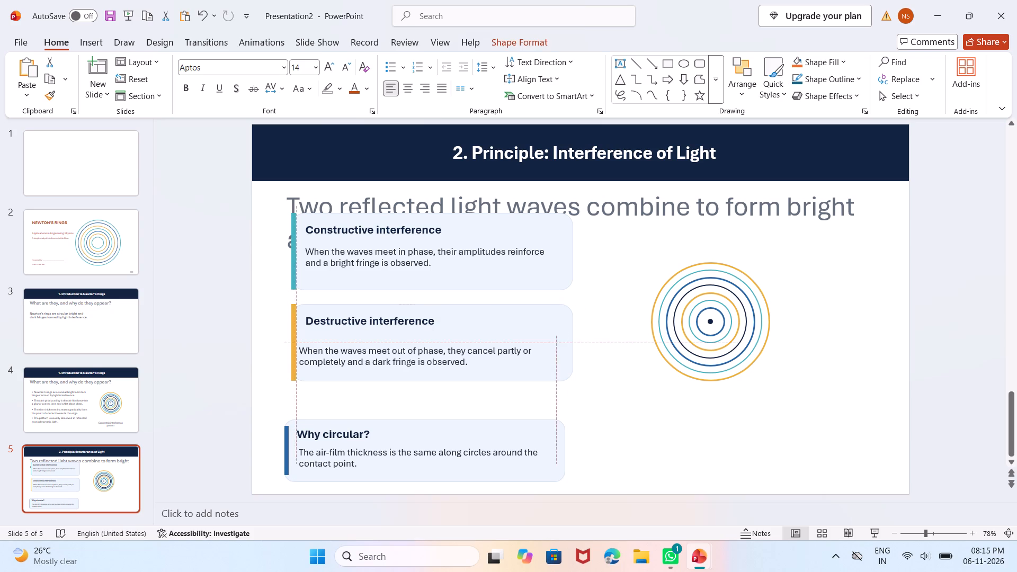
pyautogui.moveTo(391, 383); pyautogui.dragTo(387, 413)
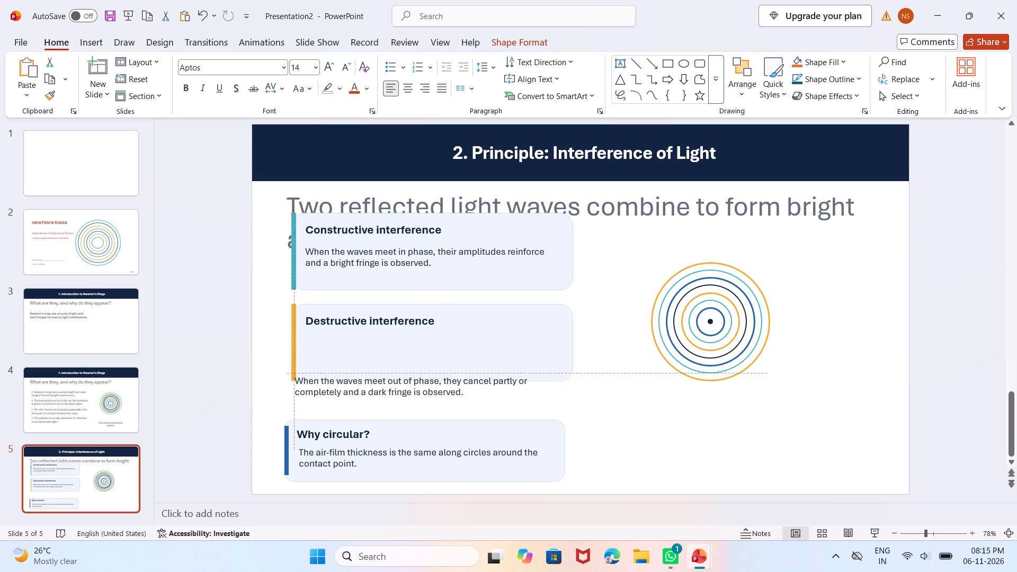
pyautogui.moveTo(387, 413); pyautogui.dragTo(387, 413)
pyautogui.moveTo(351, 353); pyautogui.dragTo(342, 389)
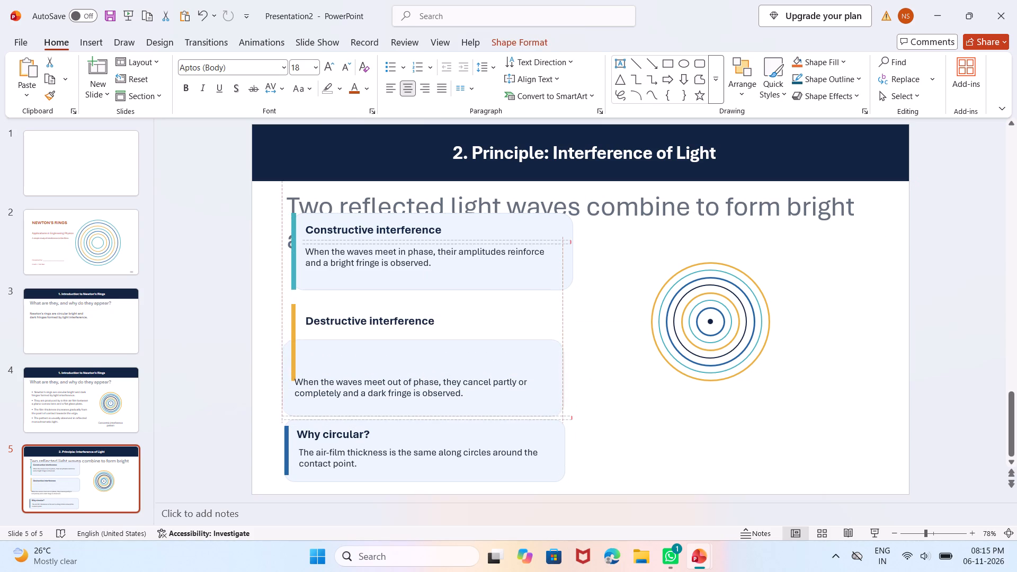
pyautogui.moveTo(342, 389); pyautogui.dragTo(342, 389)
pyautogui.moveTo(345, 324); pyautogui.dragTo(482, 321)
pyautogui.moveTo(482, 321); pyautogui.dragTo(466, 333)
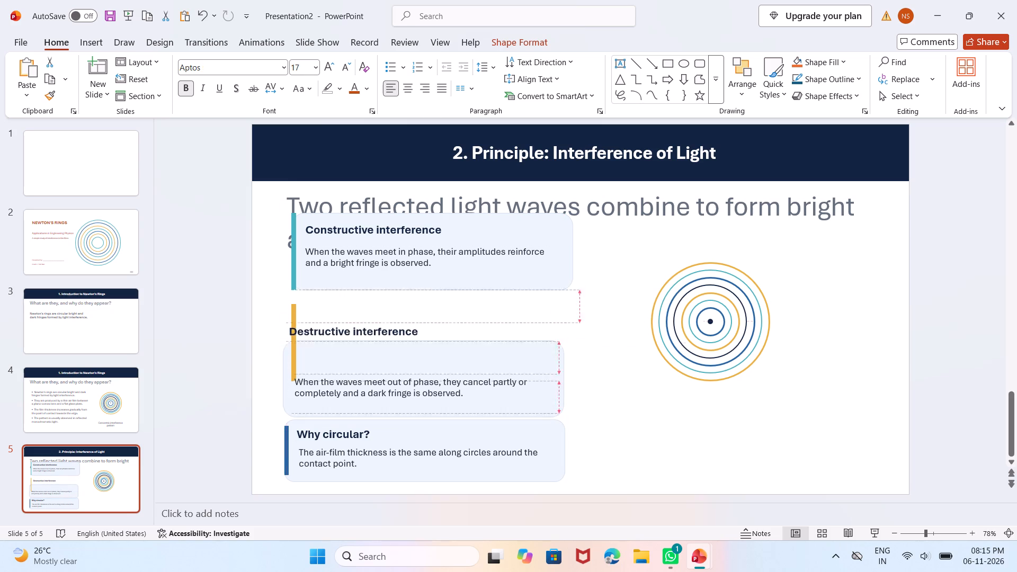
pyautogui.moveTo(466, 333); pyautogui.dragTo(471, 362)
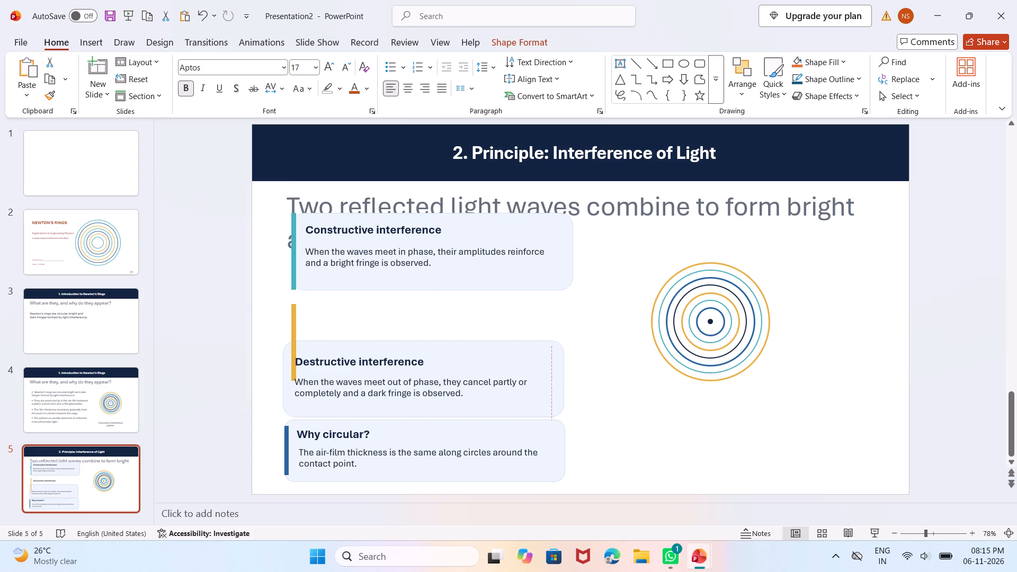
pyautogui.moveTo(471, 362); pyautogui.dragTo(474, 363)
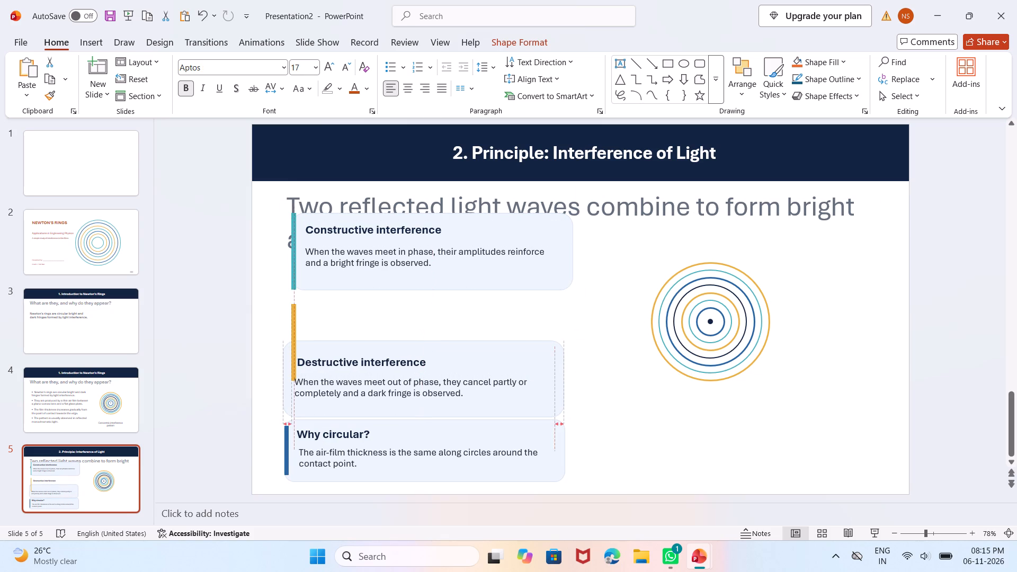
pyautogui.moveTo(474, 363); pyautogui.dragTo(475, 361)
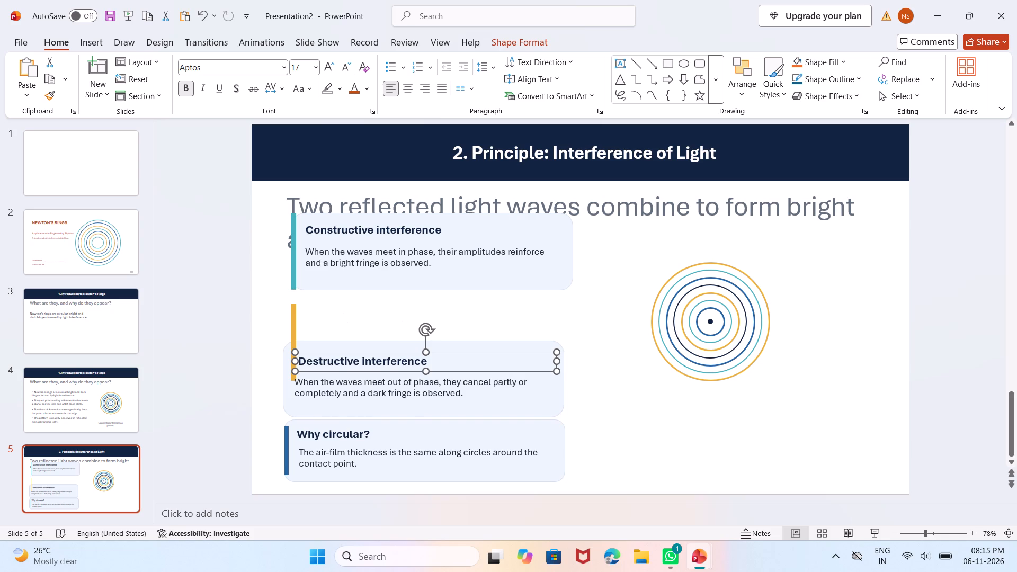
pyautogui.moveTo(295, 323); pyautogui.dragTo(286, 355)
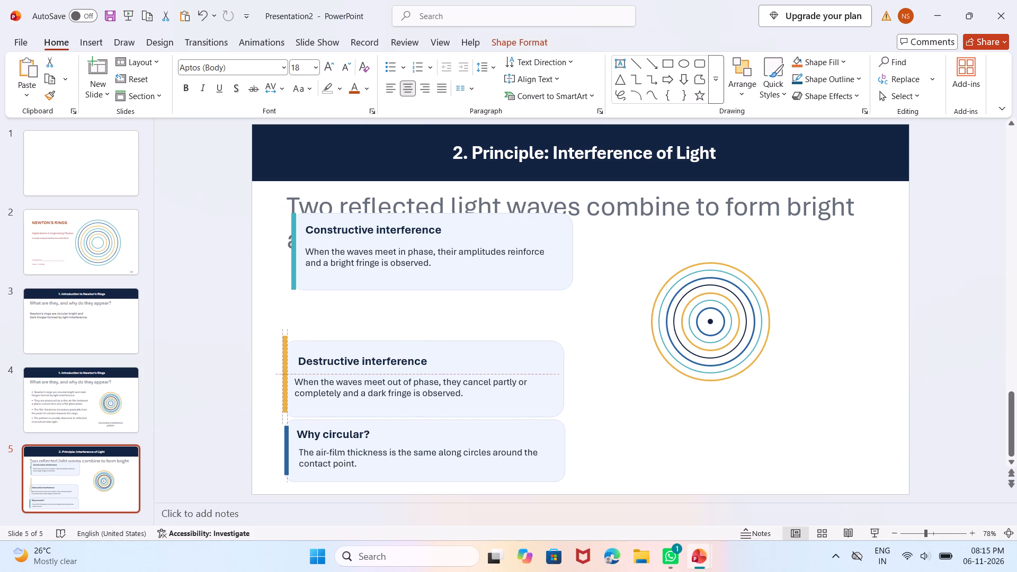
pyautogui.moveTo(286, 355); pyautogui.dragTo(286, 358)
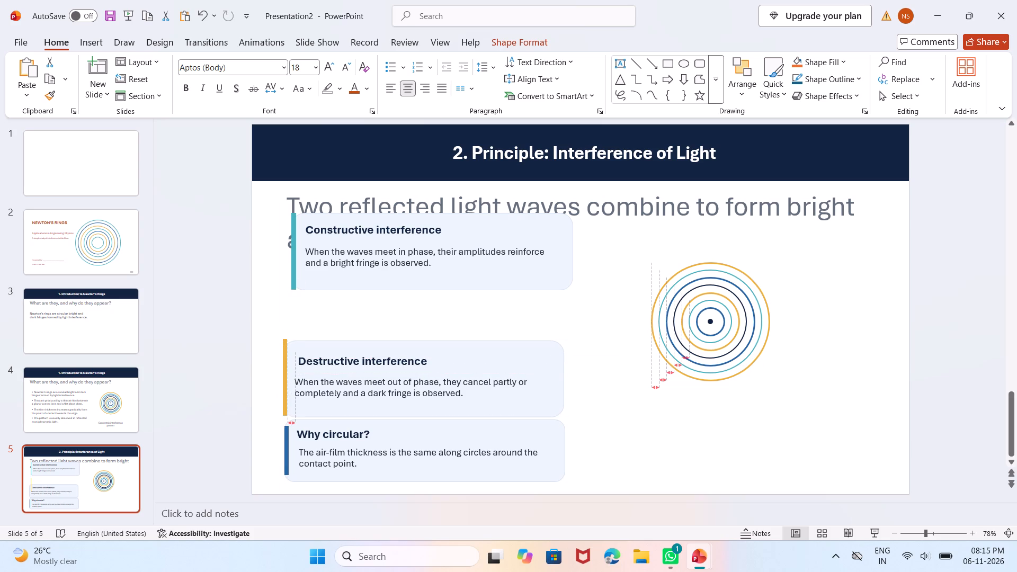
pyautogui.moveTo(286, 358); pyautogui.dragTo(288, 358)
pyautogui.click(364, 307)
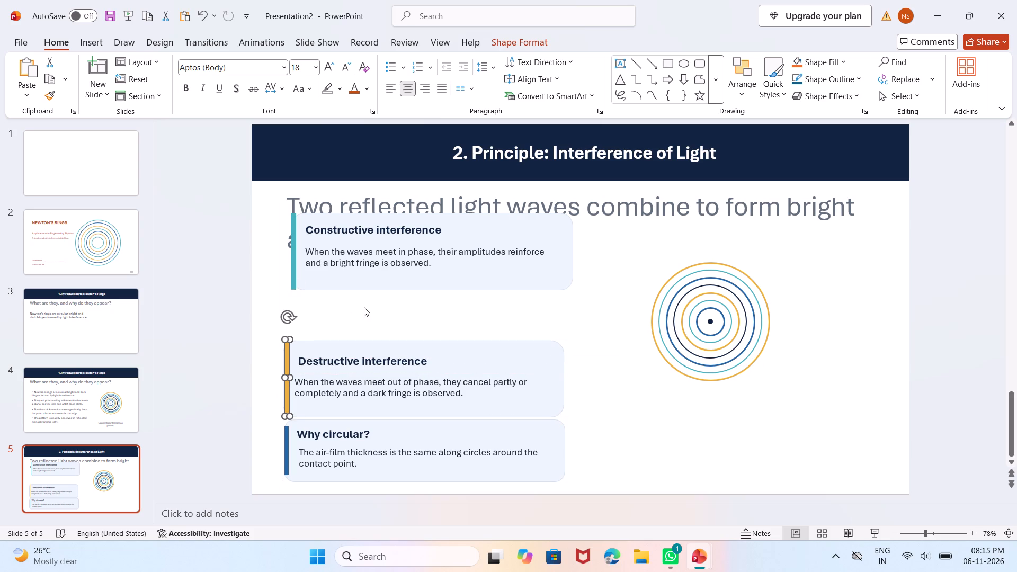
# Move the "Constructive interference" card's background, description and teal bar down, clear of the two-line "Two reflected light waves combine" text.
pyautogui.moveTo(396, 283); pyautogui.dragTo(387, 321)
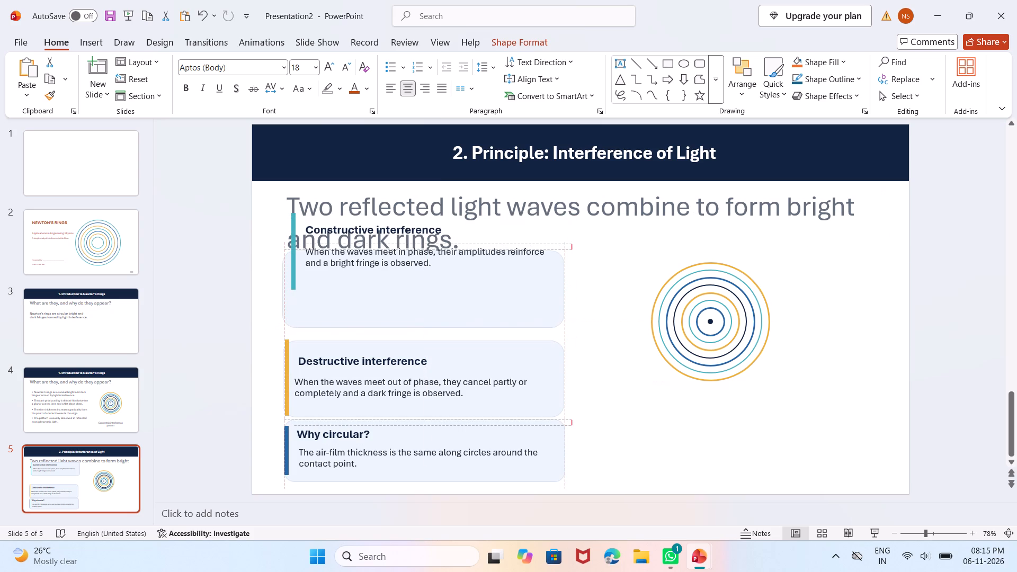
pyautogui.moveTo(387, 321); pyautogui.dragTo(388, 323)
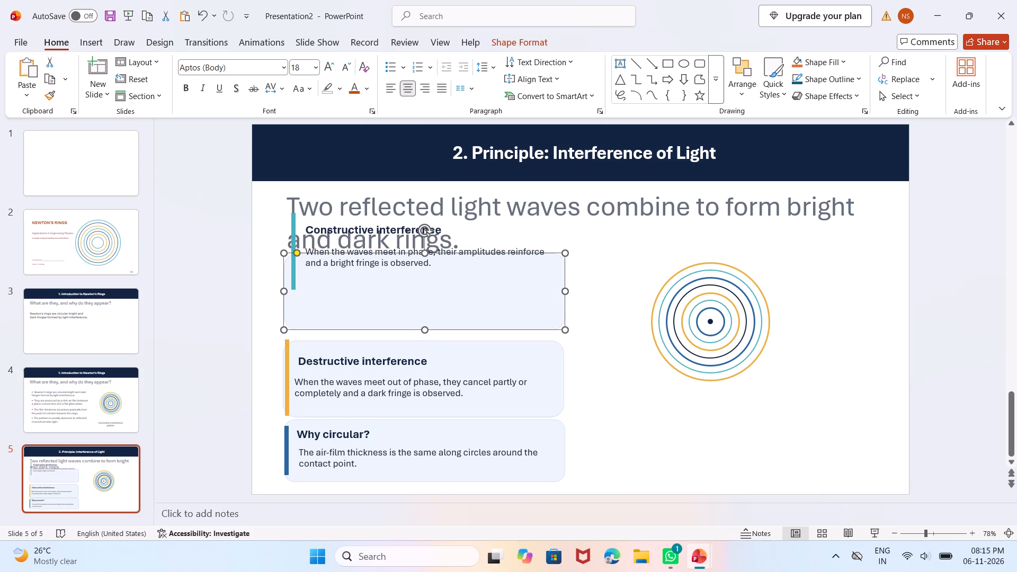
pyautogui.moveTo(373, 265); pyautogui.dragTo(421, 265)
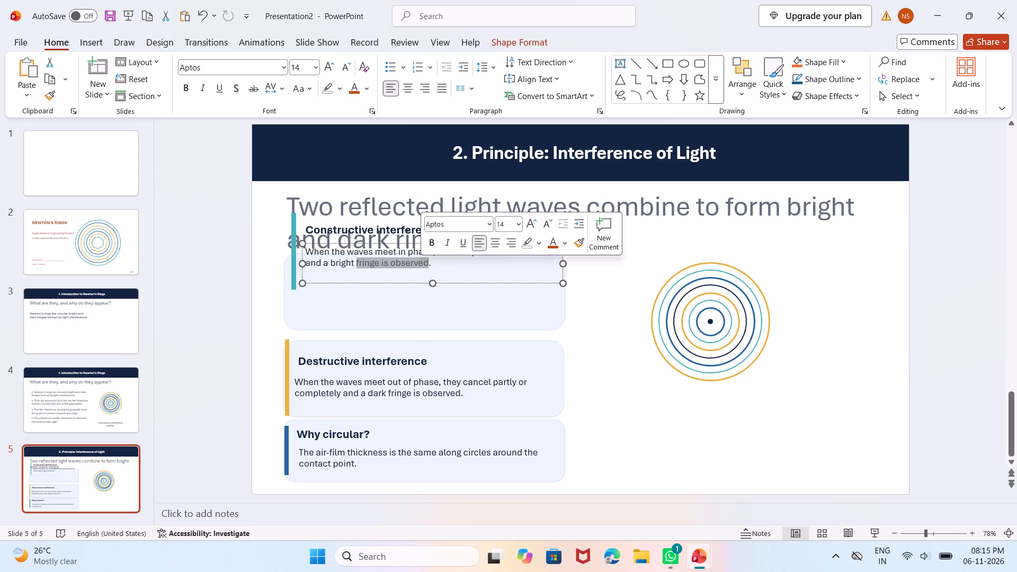
pyautogui.doubleClick(445, 266)
pyautogui.moveTo(457, 270); pyautogui.dragTo(448, 301)
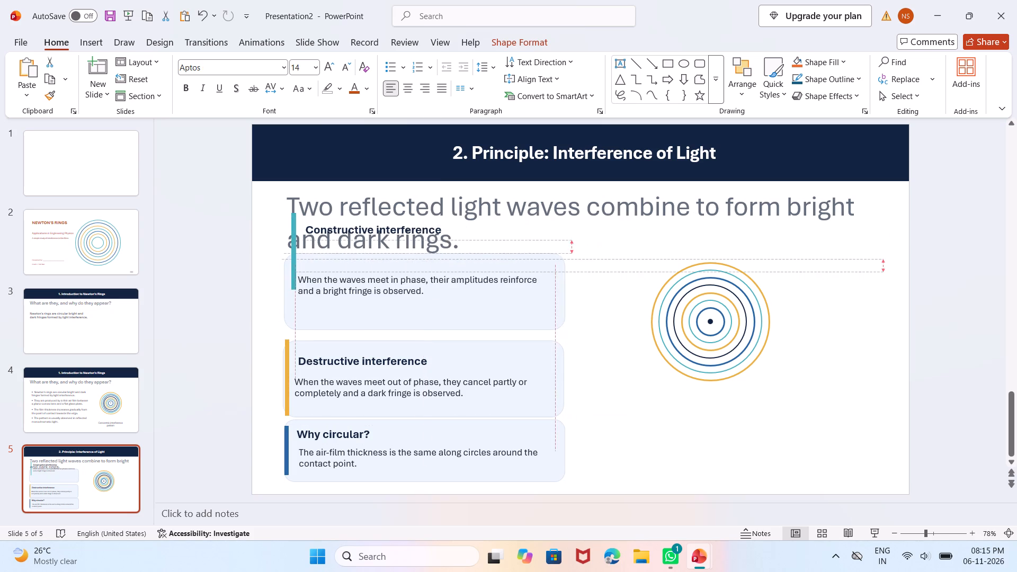
pyautogui.moveTo(448, 301); pyautogui.dragTo(449, 323)
pyautogui.click(296, 267)
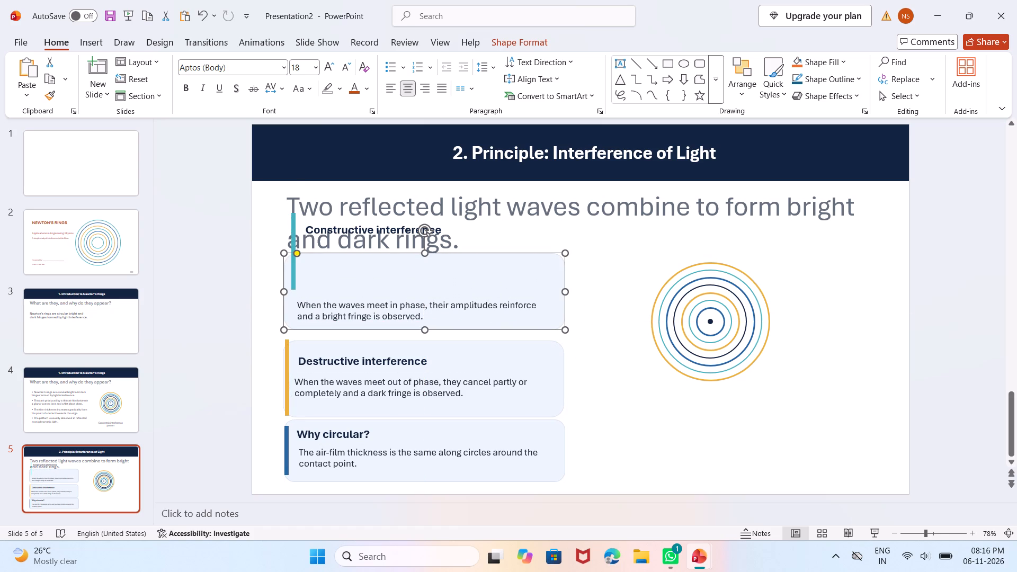
pyautogui.moveTo(294, 231); pyautogui.dragTo(288, 267)
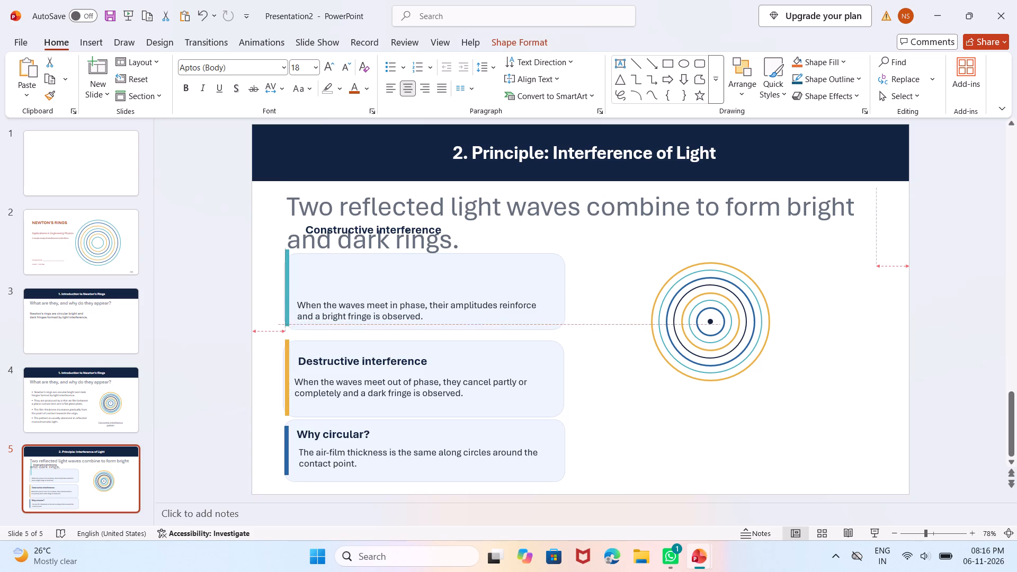
pyautogui.moveTo(288, 267); pyautogui.dragTo(286, 270)
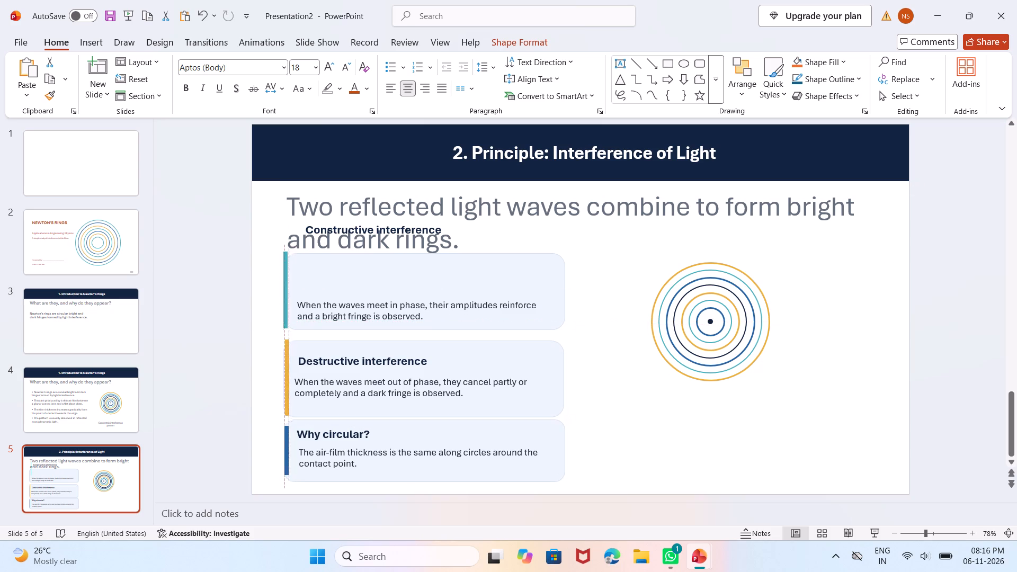
pyautogui.moveTo(286, 270); pyautogui.dragTo(288, 271)
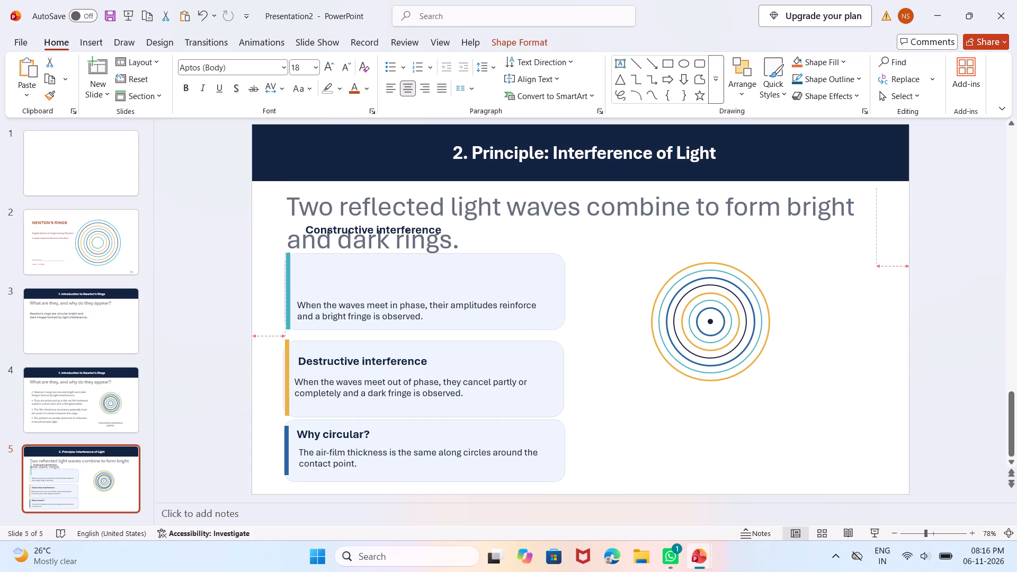
pyautogui.moveTo(288, 271); pyautogui.dragTo(288, 270)
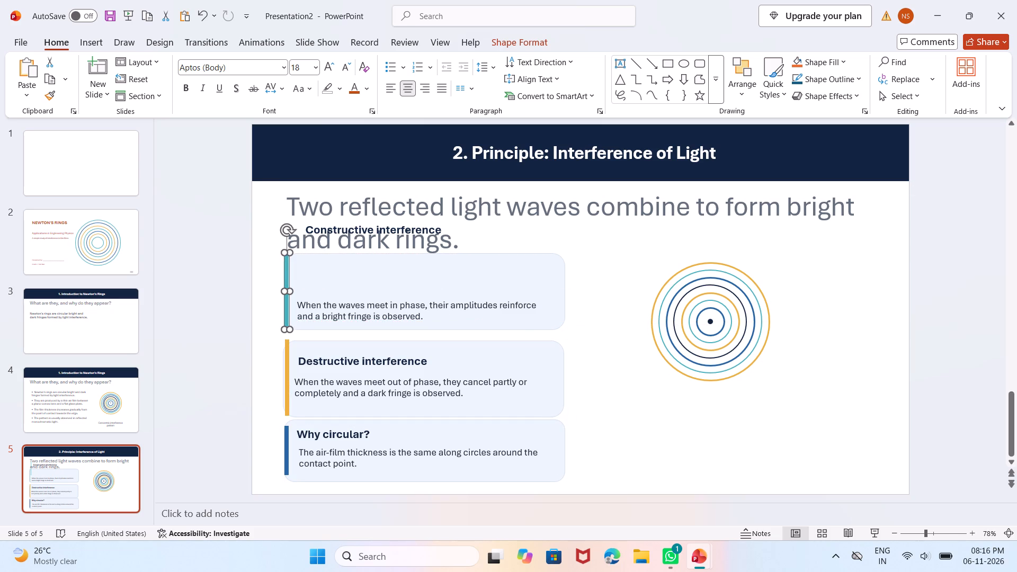
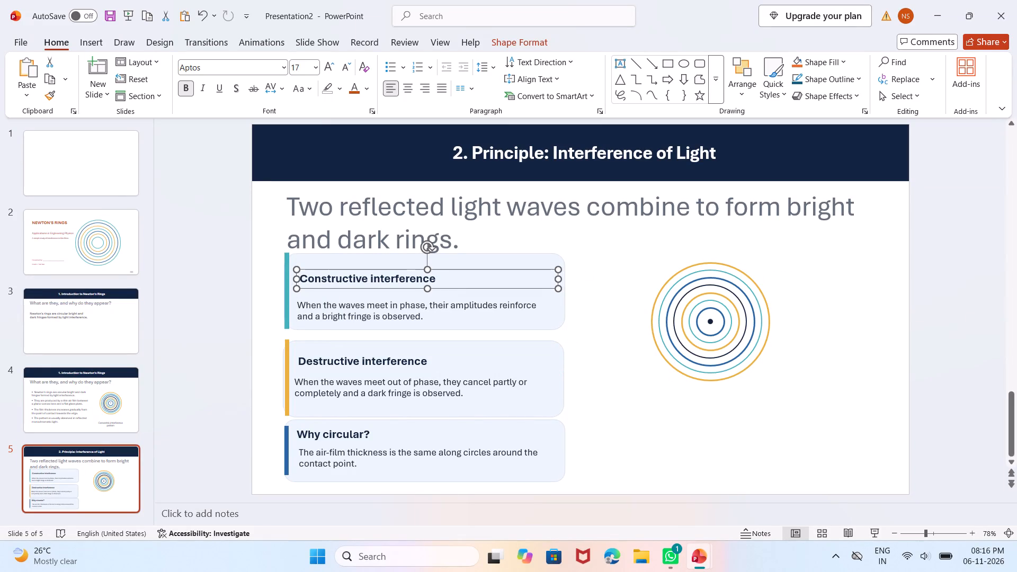
# Nudge the "Constructive interference" heading down and lower the top edge of its card background, clear of the two-line text above.
pyautogui.moveTo(442, 284); pyautogui.dragTo(441, 290)
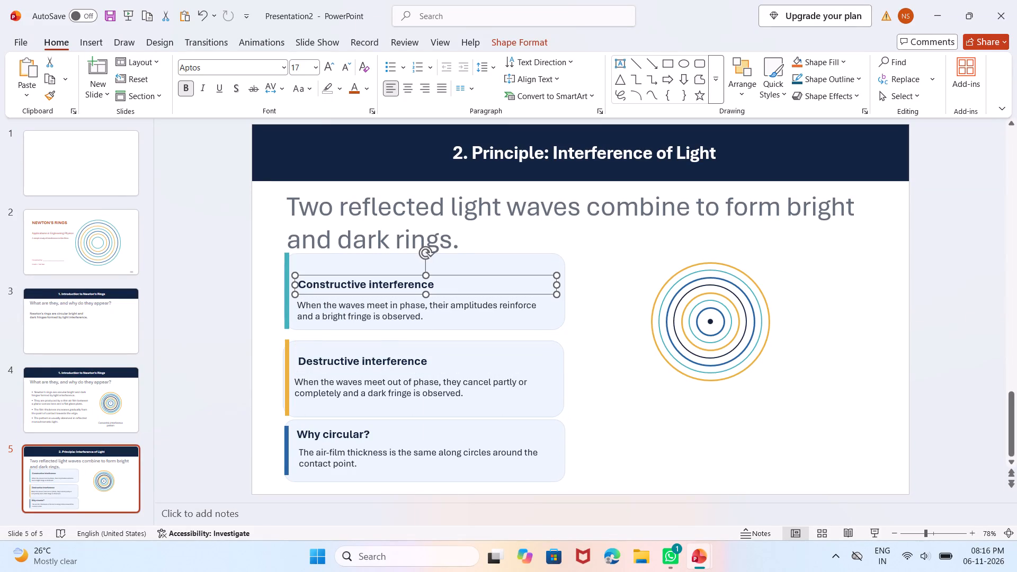
pyautogui.moveTo(470, 256); pyautogui.dragTo(470, 252)
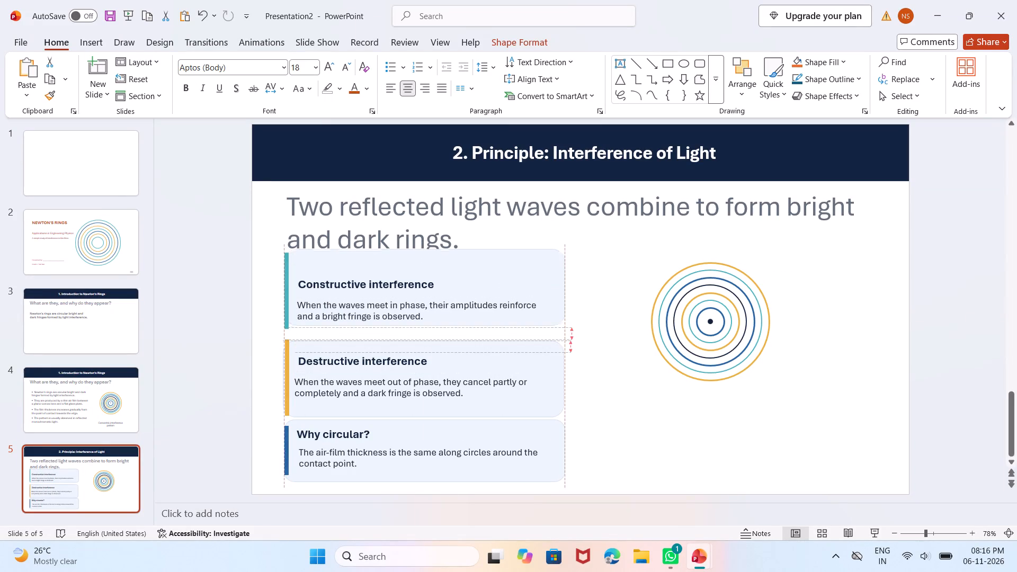
pyautogui.moveTo(470, 252); pyautogui.dragTo(465, 260)
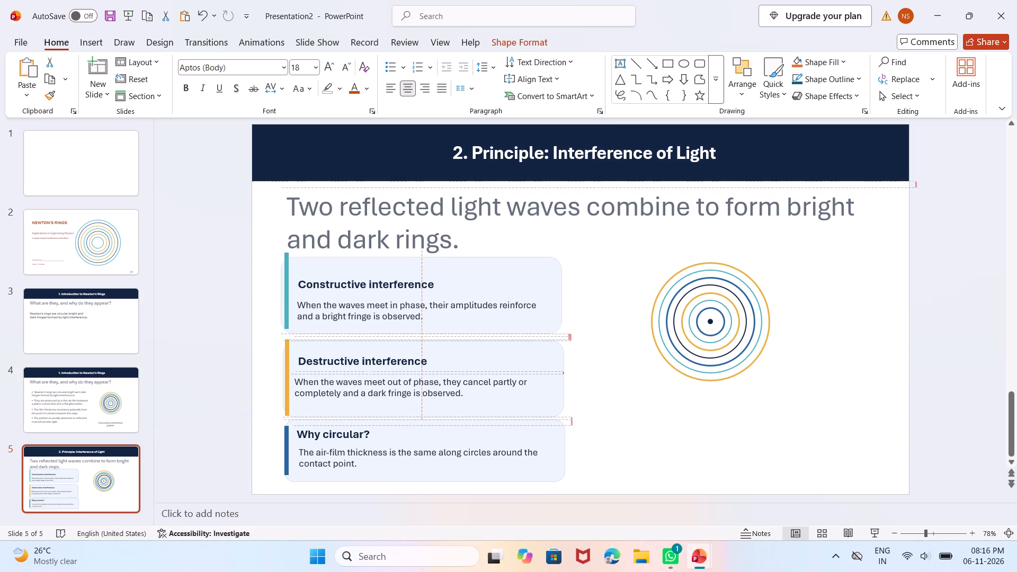
pyautogui.moveTo(465, 260); pyautogui.dragTo(465, 259)
pyautogui.moveTo(420, 257); pyautogui.dragTo(420, 258)
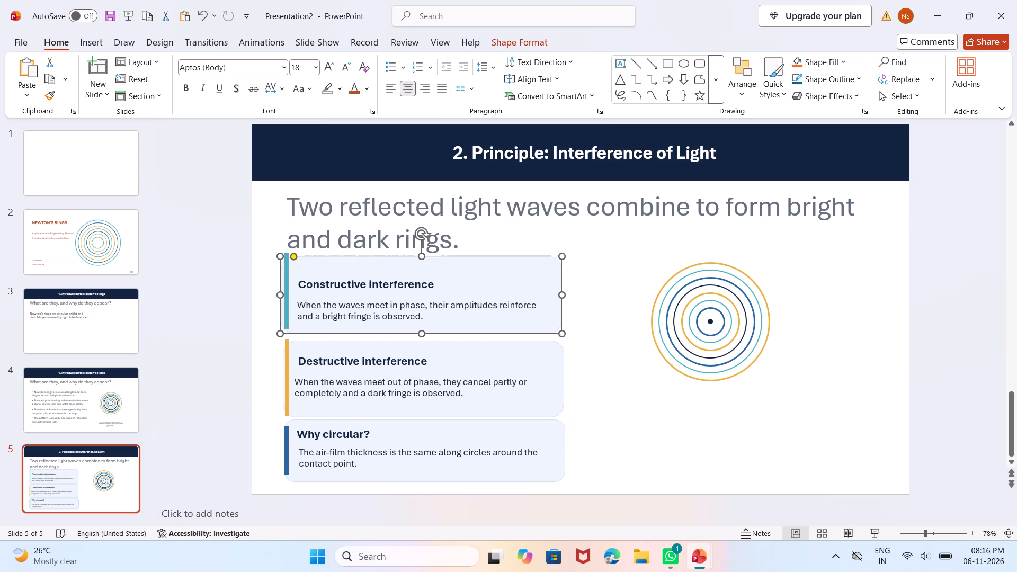
pyautogui.moveTo(420, 258); pyautogui.dragTo(420, 267)
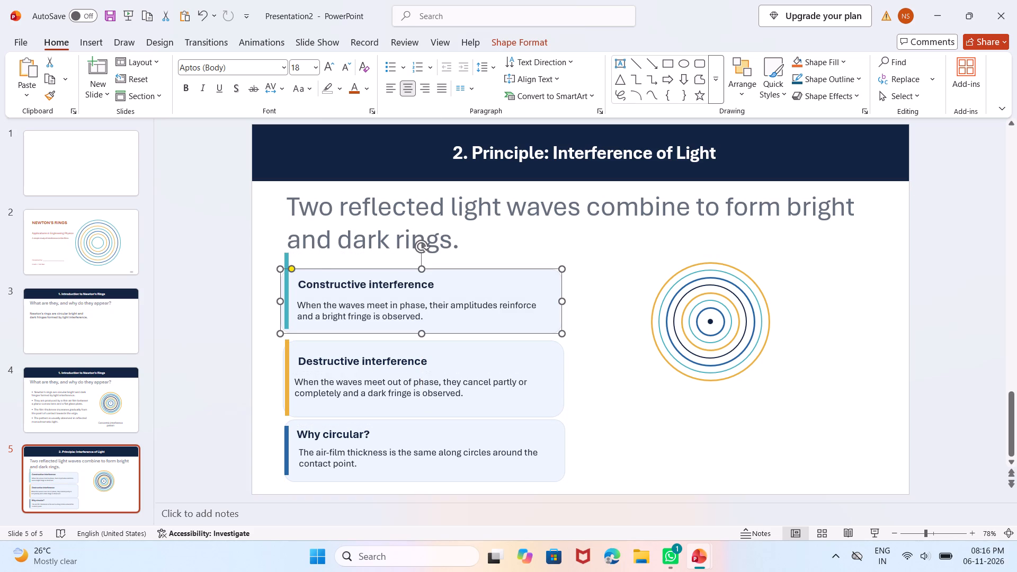
# Shorten the teal accent bar from its top end so it lines up with the top of the "Constructive interference" card.
pyautogui.click(288, 258)
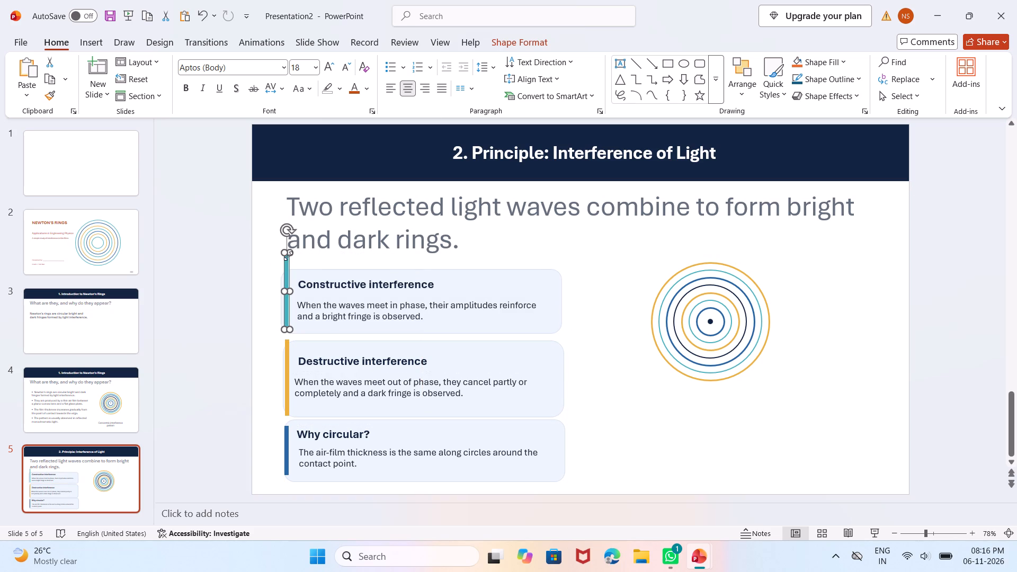
pyautogui.moveTo(288, 255); pyautogui.dragTo(288, 270)
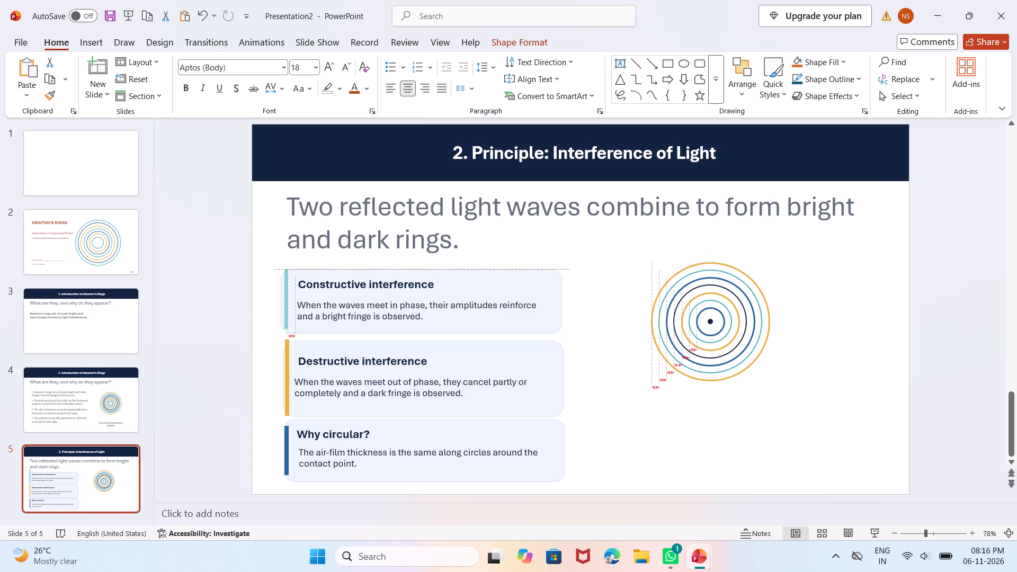
pyautogui.moveTo(288, 270); pyautogui.dragTo(287, 274)
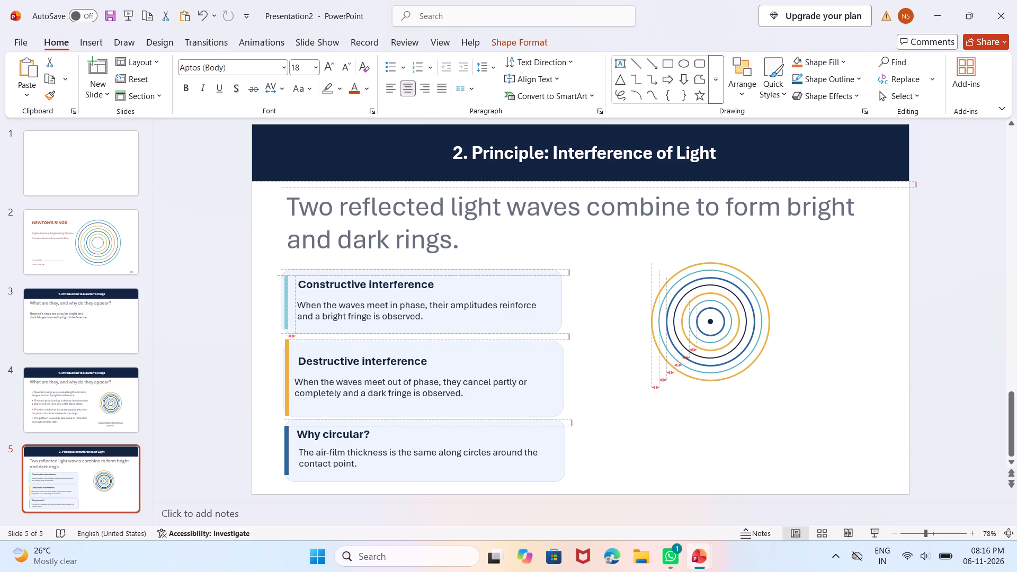
pyautogui.moveTo(287, 274); pyautogui.dragTo(287, 269)
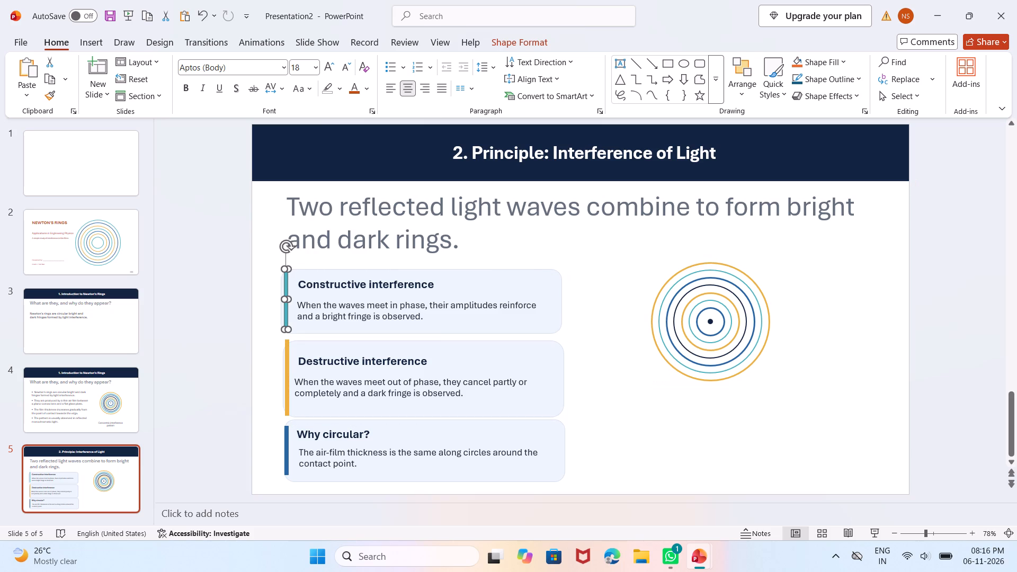
pyautogui.click(590, 274)
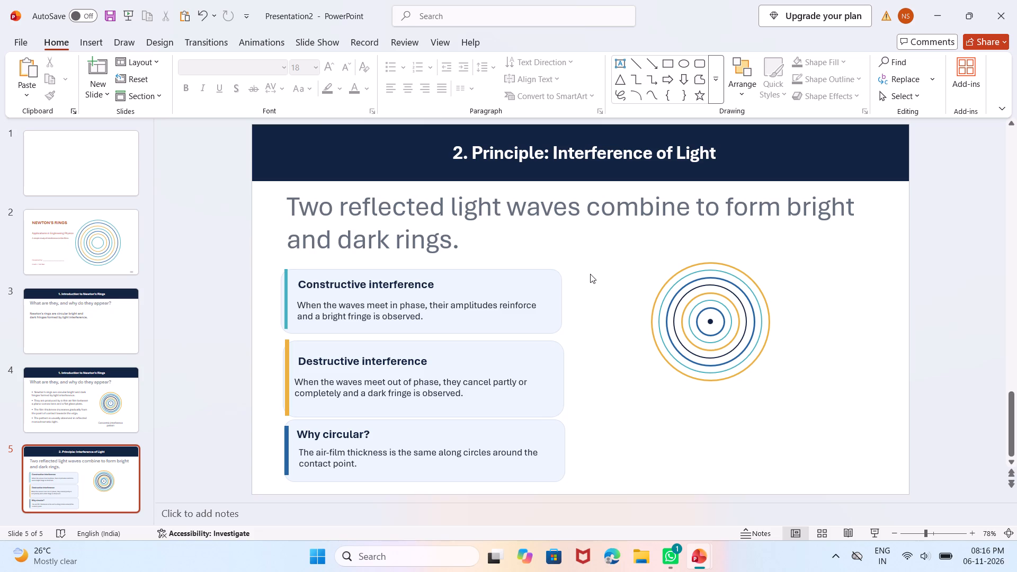
# Copy the "3. Experimental Arrangement" slide from Newtons_Rings_Applications_10_Slides and paste it after slide 5 in Presentation2.
pyautogui.click(707, 554)
pyautogui.click(646, 502)
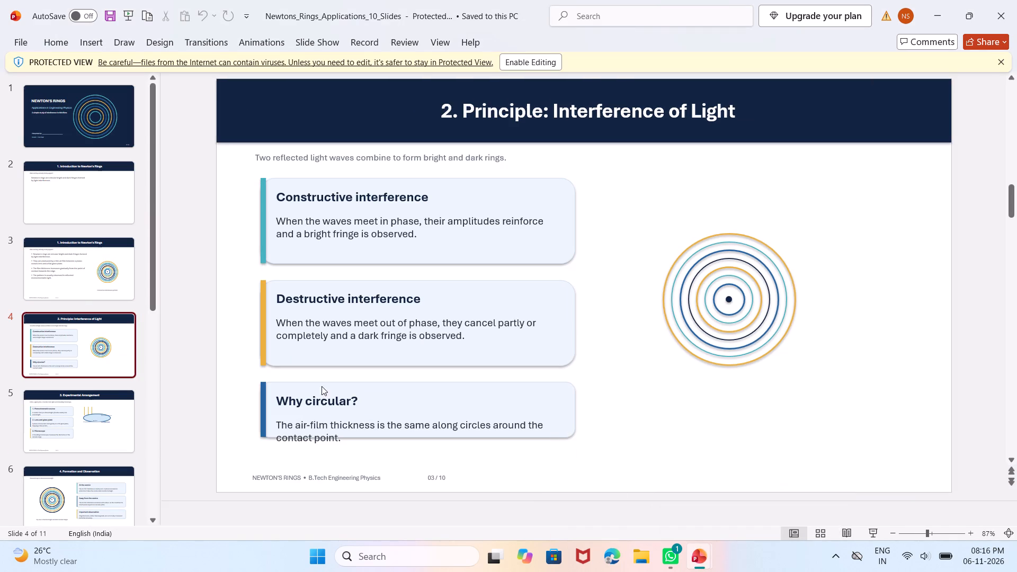
pyautogui.click(121, 418)
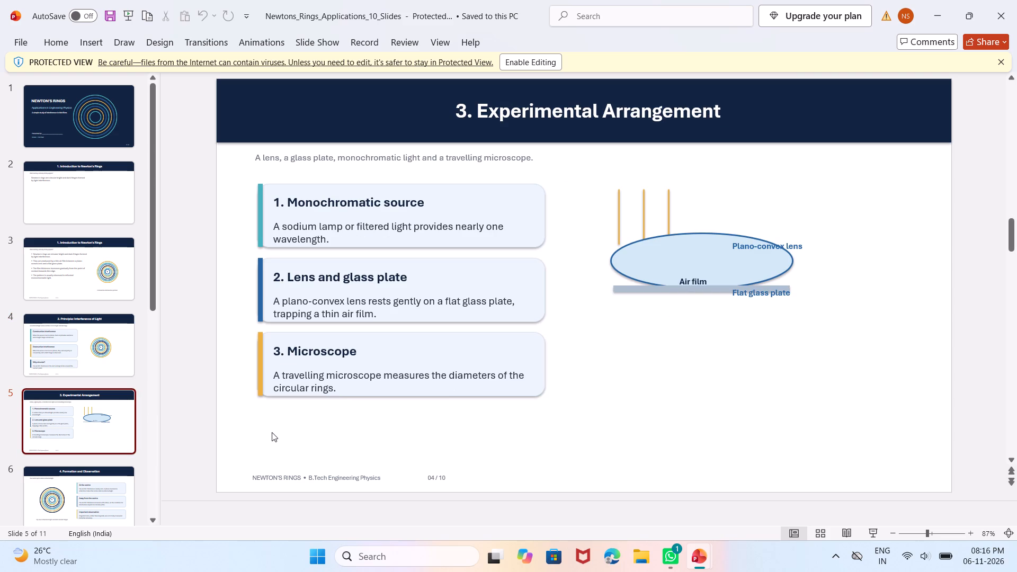
pyautogui.hotkey('ctrl', 'c')
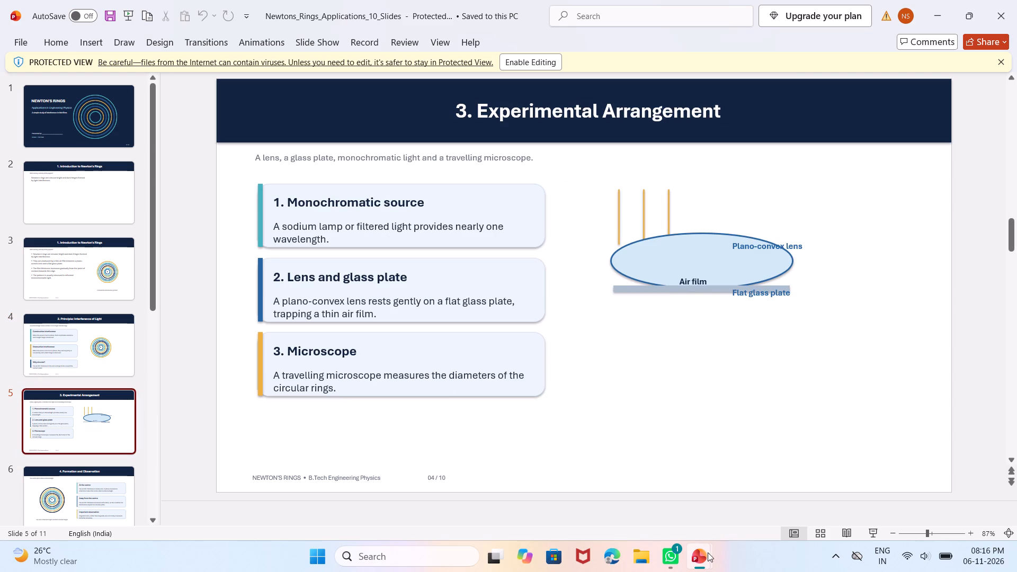
pyautogui.click(697, 557)
pyautogui.click(774, 493)
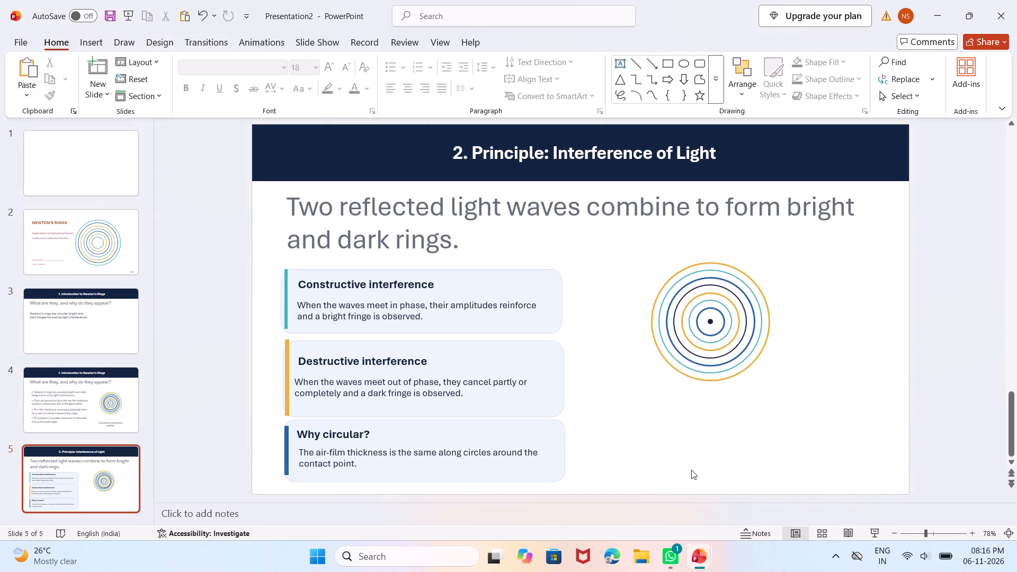
pyautogui.hotkey('ctrl', 'v')
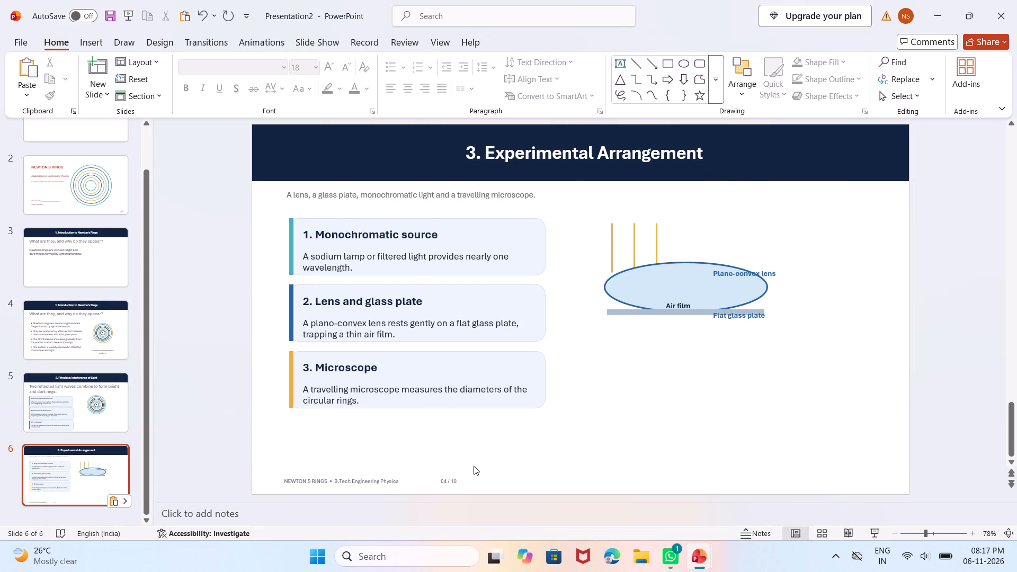
# Delete the "NEWTON'S RINGS • B.Tech Engineering Physics" footer with its page number from the "3. Experimental Arrangement" slide.
pyautogui.click(468, 480)
pyautogui.press('BackSpace')
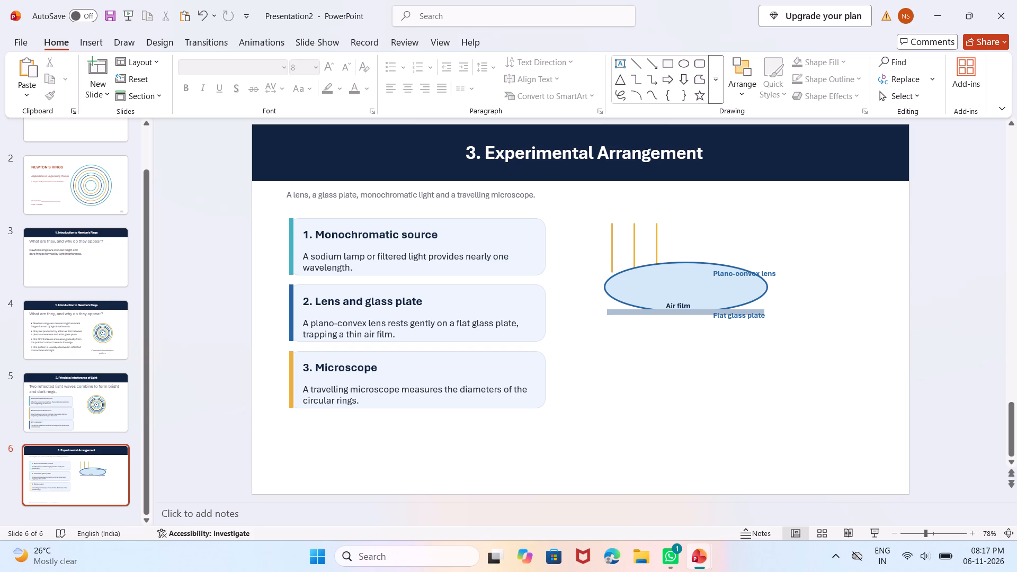
# Set the font size of the line "A lens, a glass plate, monochromatic light and a travelling microscope." to 28.
pyautogui.click(385, 204)
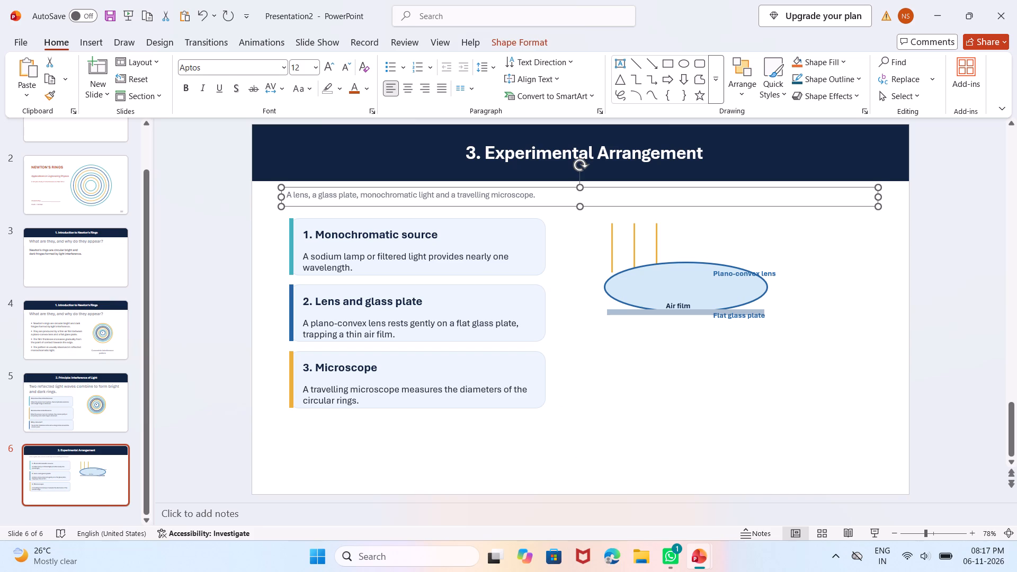
pyautogui.moveTo(289, 195); pyautogui.dragTo(618, 195)
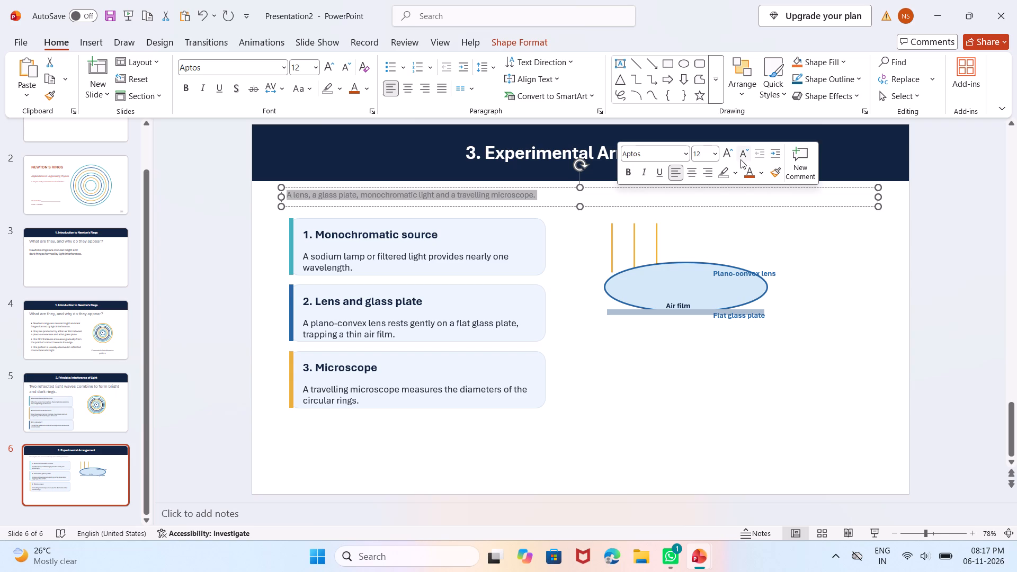
pyautogui.click(715, 158)
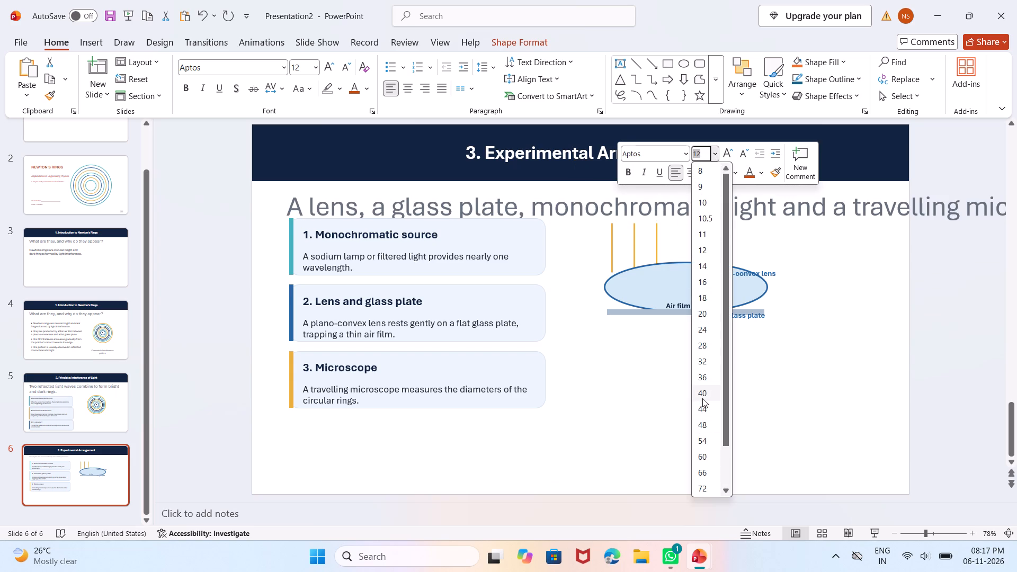
pyautogui.click(703, 350)
pyautogui.click(640, 403)
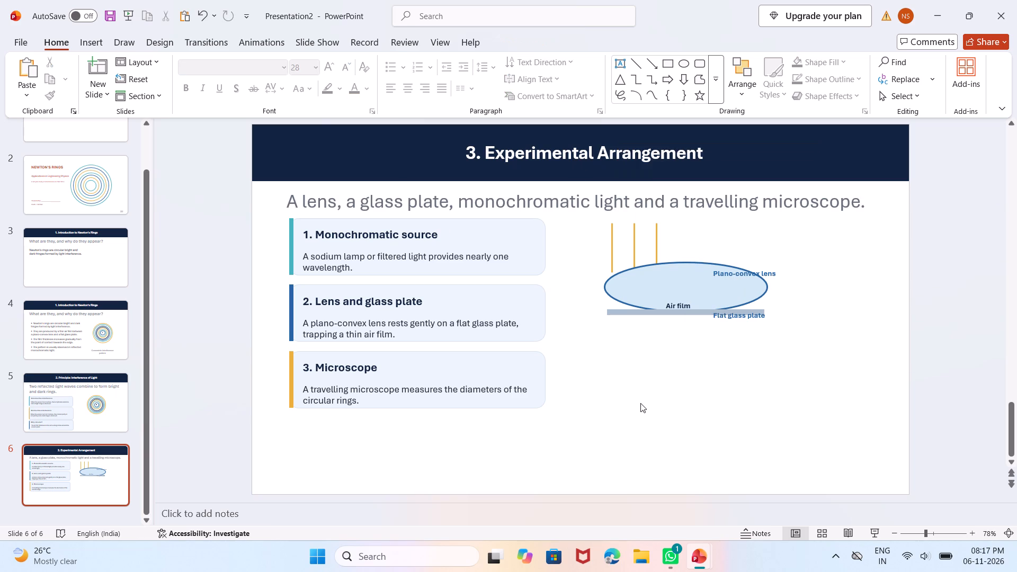
# Thicken the grey glass plate bar under the lens downward so it spans the height of the "Flat glass plate" label.
pyautogui.doubleClick(702, 316)
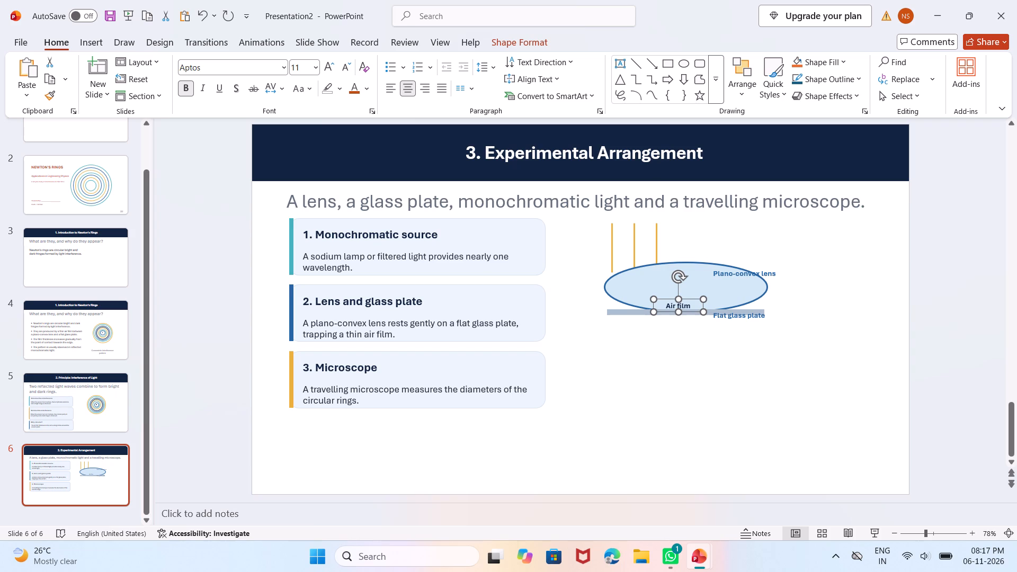
pyautogui.doubleClick(631, 316)
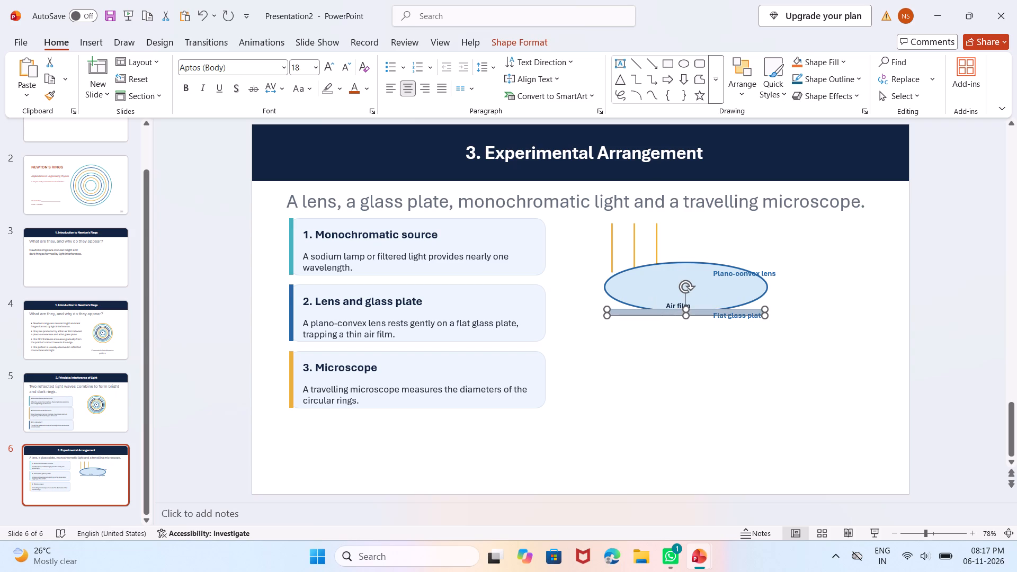
pyautogui.click(686, 317)
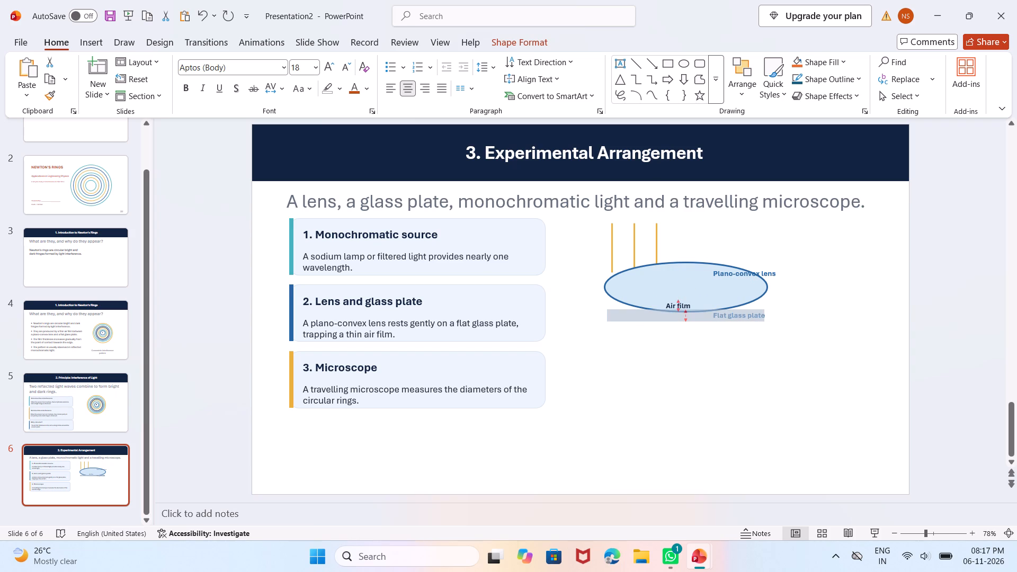
pyautogui.click(697, 344)
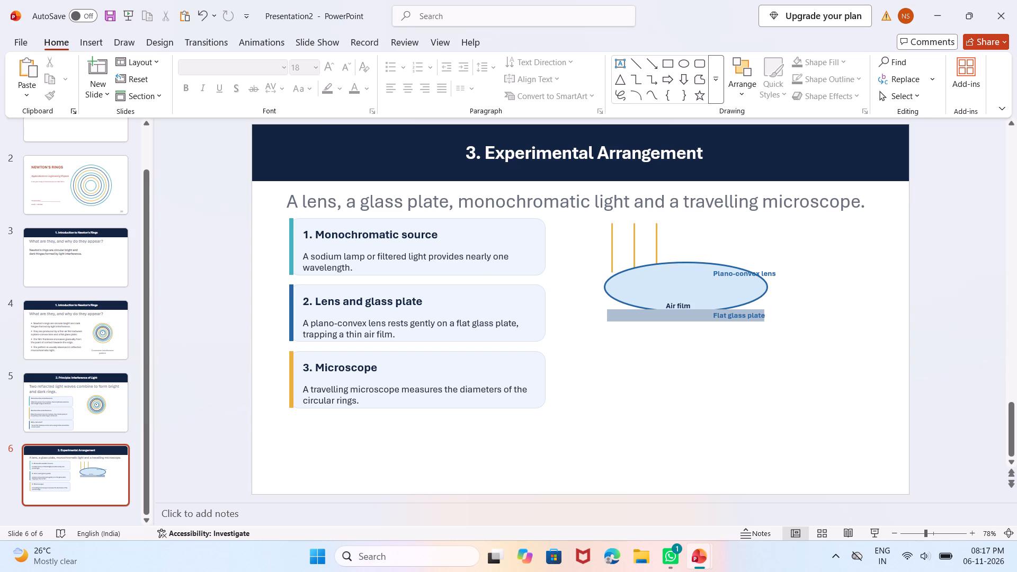
# Copy the "4. Formation and Observation" slide from Newtons_Rings_Applications_10_Slides and paste it after slide 6 in Presentation2.
pyautogui.click(697, 556)
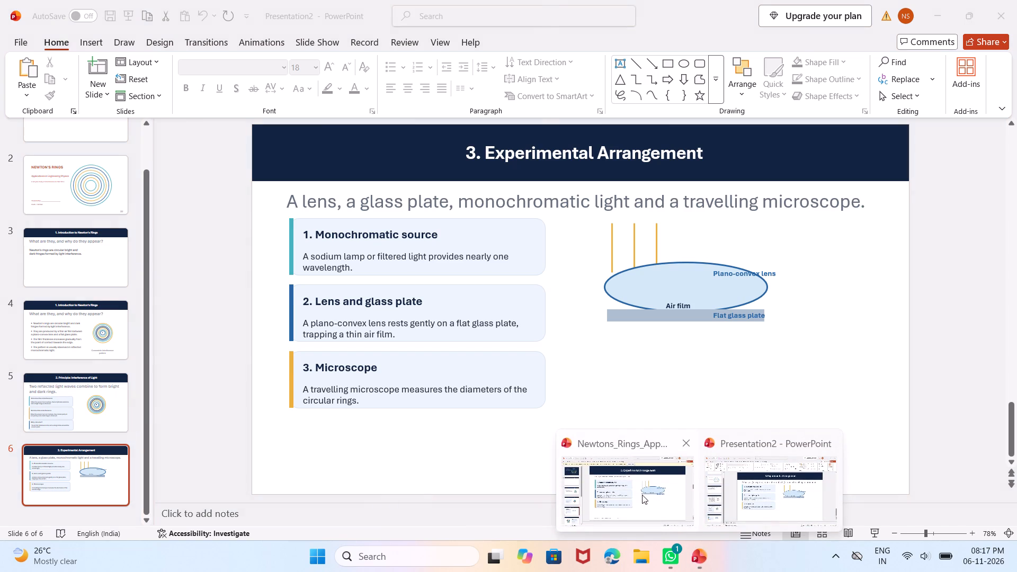
pyautogui.click(642, 495)
pyautogui.doubleClick(108, 473)
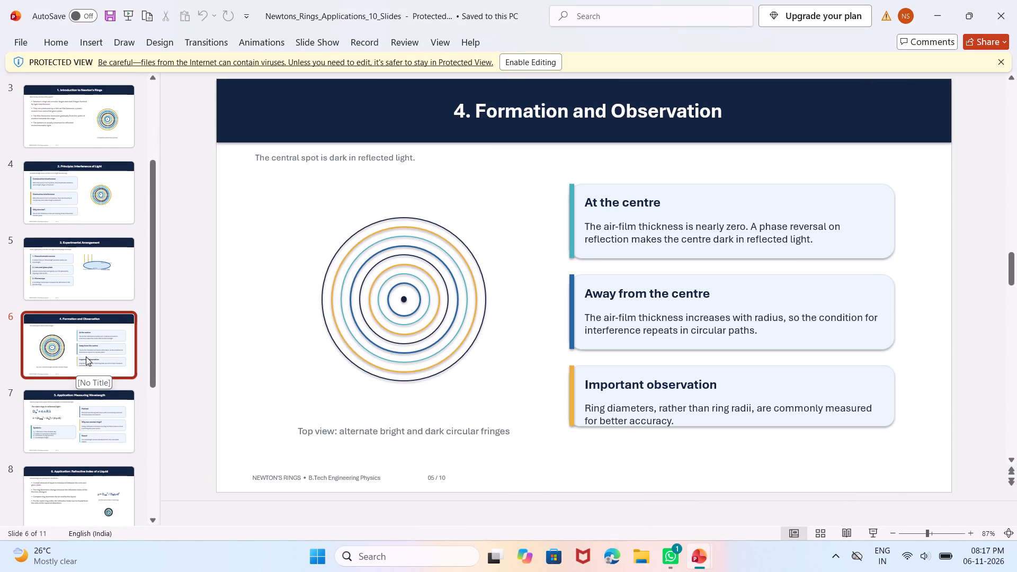
pyautogui.hotkey('ctrl', 'c')
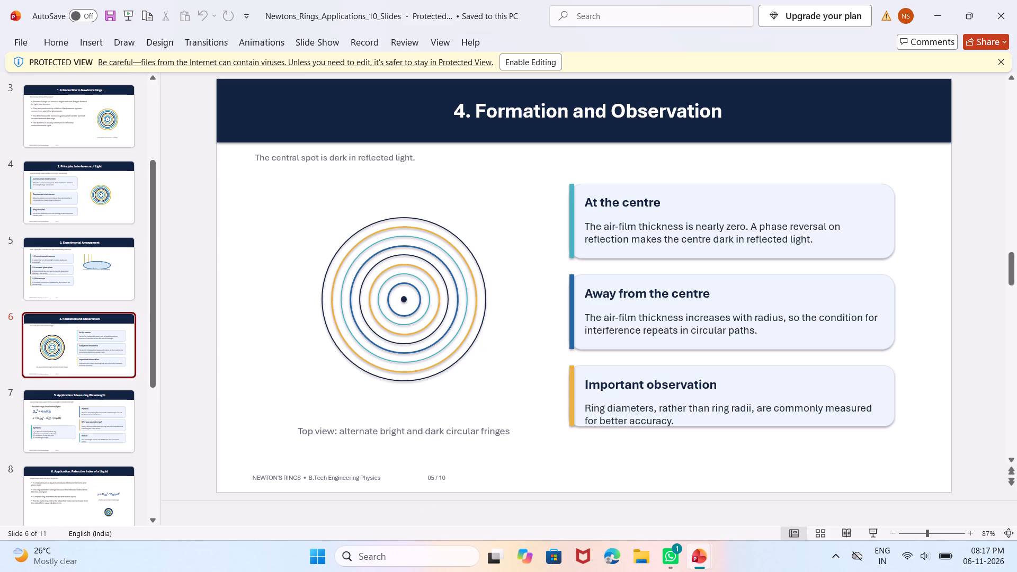
pyautogui.click(704, 557)
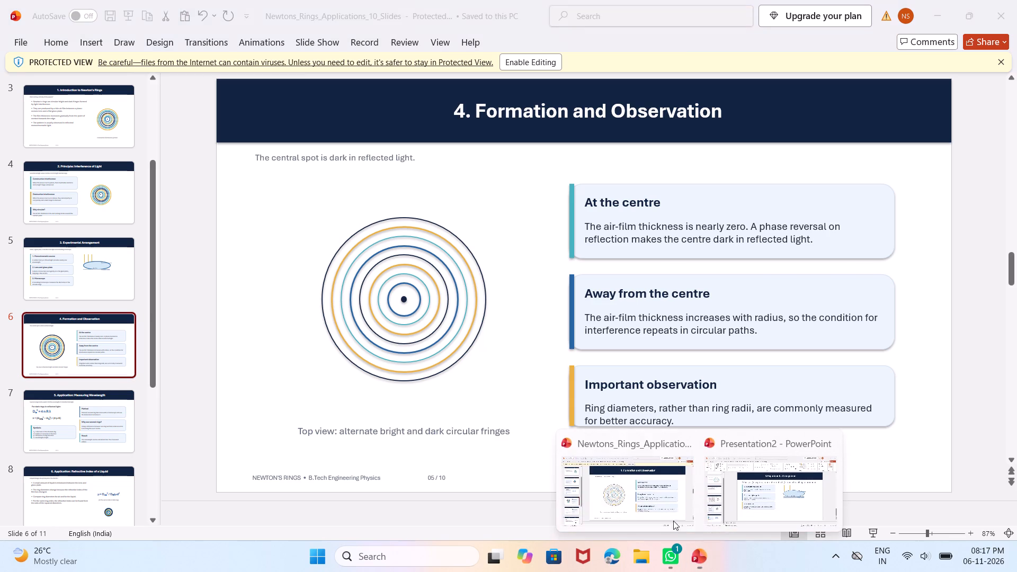
pyautogui.click(786, 479)
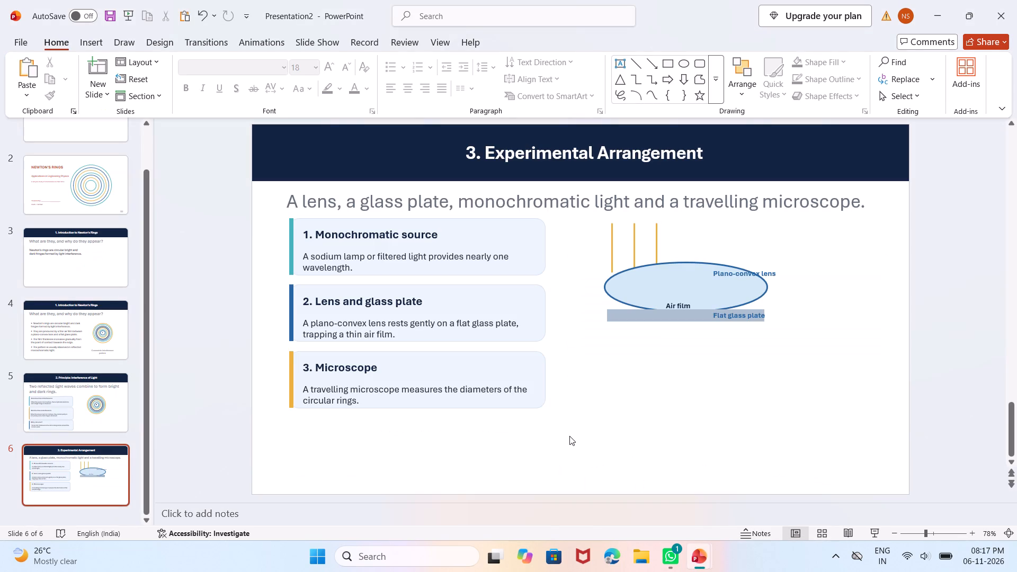
pyautogui.hotkey('ctrl', 'v')
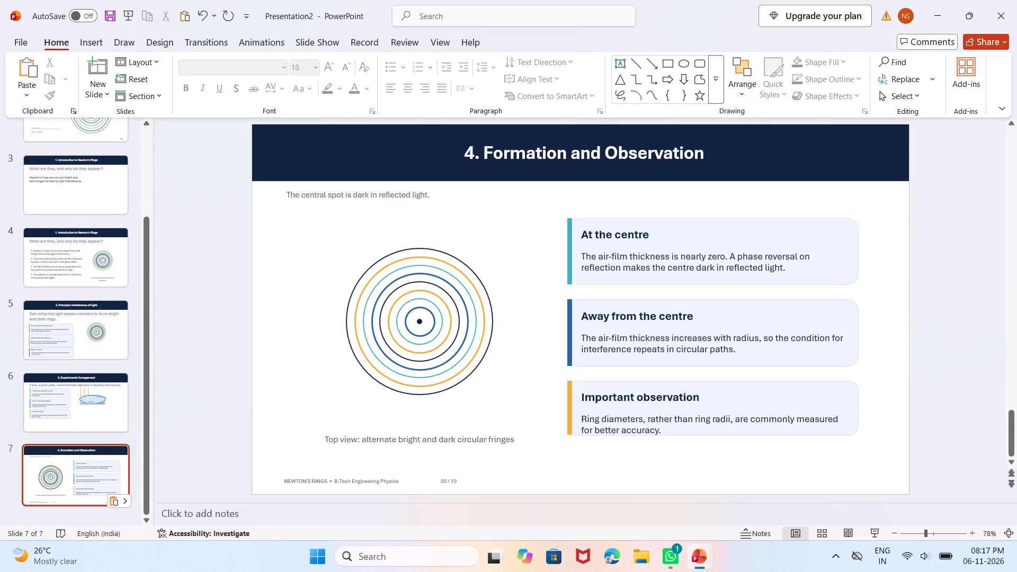
# Delete the "NEWTON'S RINGS • B.Tech Engineering Physics" footer with its page number from the "4. Formation and Observation" slide.
pyautogui.click(478, 482)
pyautogui.press('BackSpace')
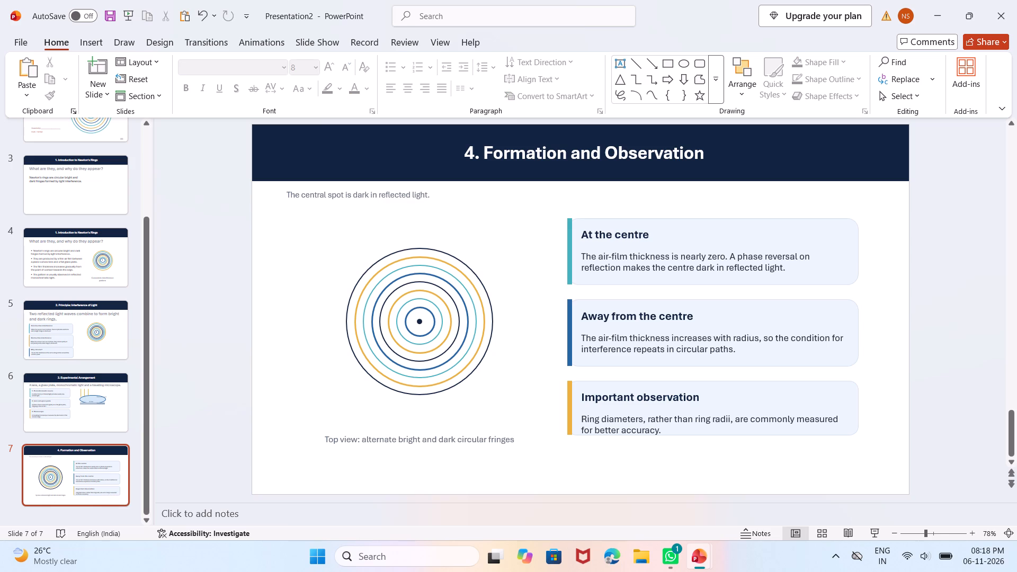
# Set the font size of the line "The central spot is dark in reflected light" on the "4. Formation and Observation" slide to 36.
pyautogui.moveTo(433, 193); pyautogui.dragTo(431, 200)
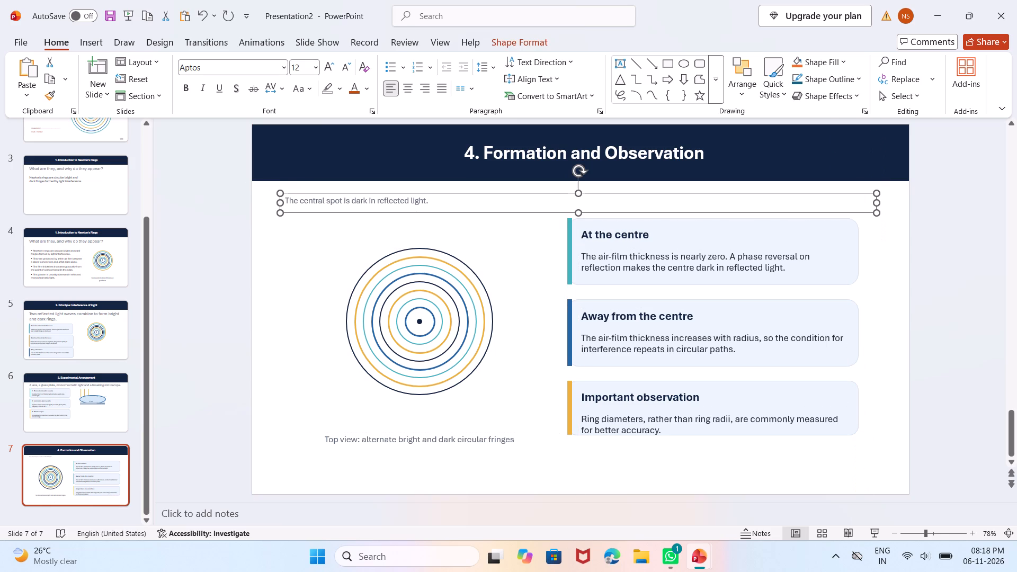
pyautogui.click(431, 200)
pyautogui.moveTo(423, 203); pyautogui.dragTo(230, 205)
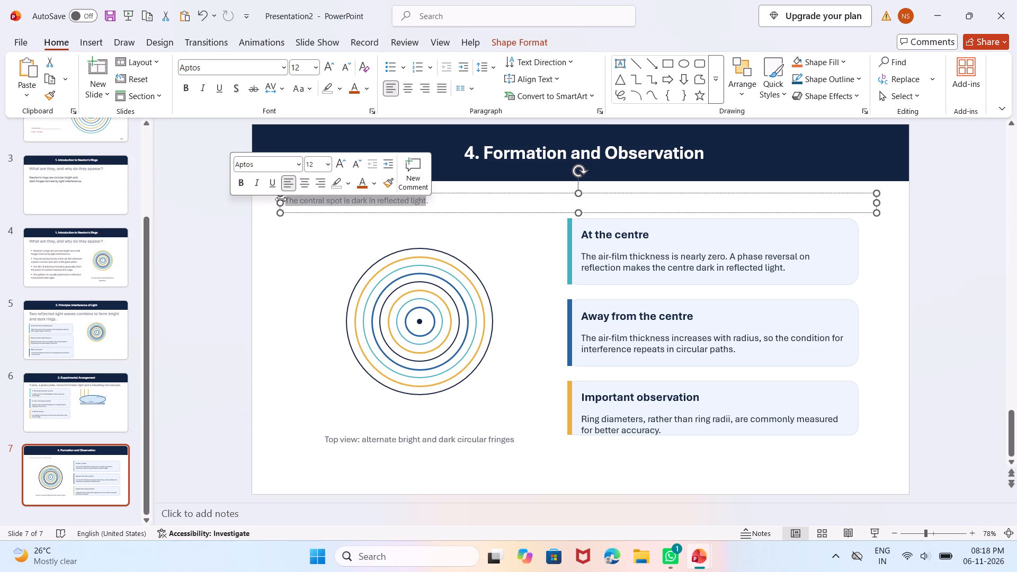
pyautogui.click(330, 167)
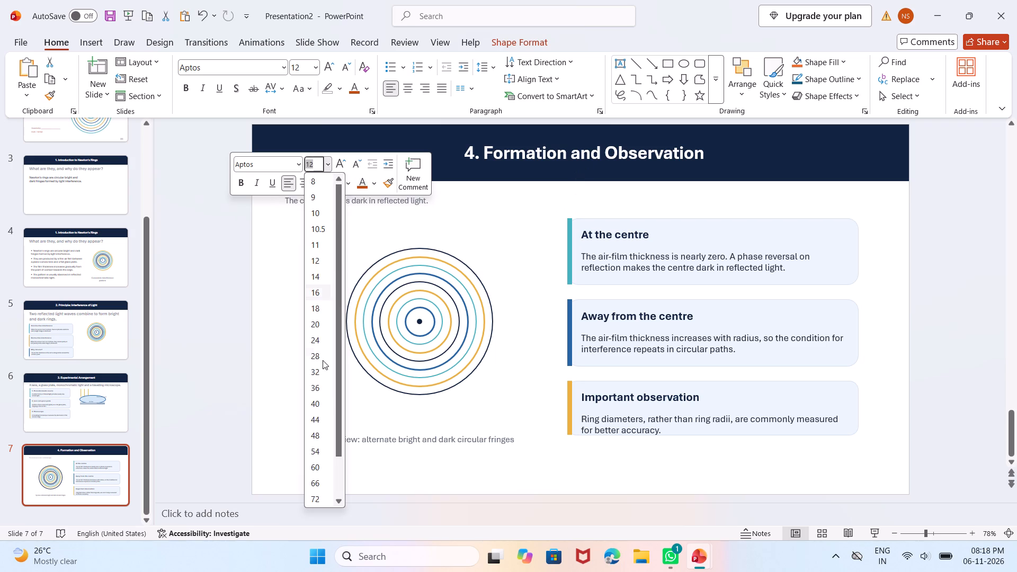
pyautogui.scroll(1, 328, 383)
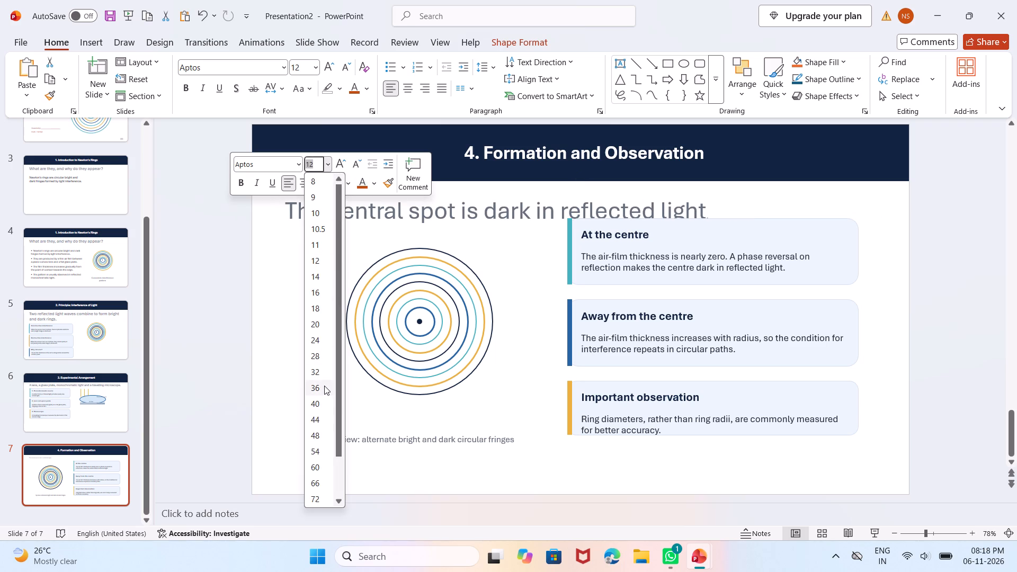
pyautogui.scroll(2, 324, 386)
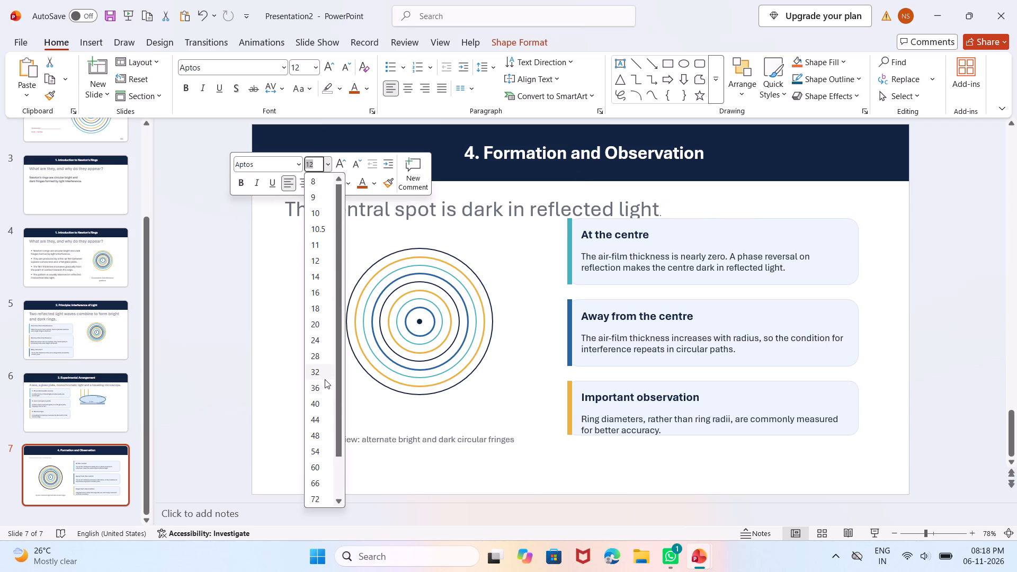
pyautogui.scroll(1, 325, 379)
pyautogui.click(325, 386)
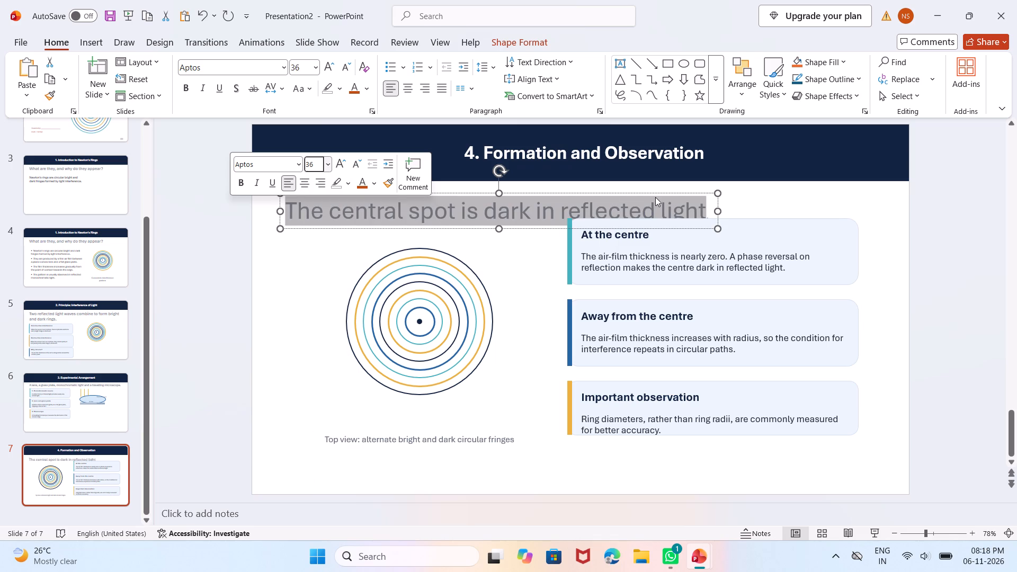
# Move the enlarged "The central spot is dark in reflected light" text box slightly up and left, just beneath the title banner.
pyautogui.moveTo(706, 193); pyautogui.dragTo(699, 183)
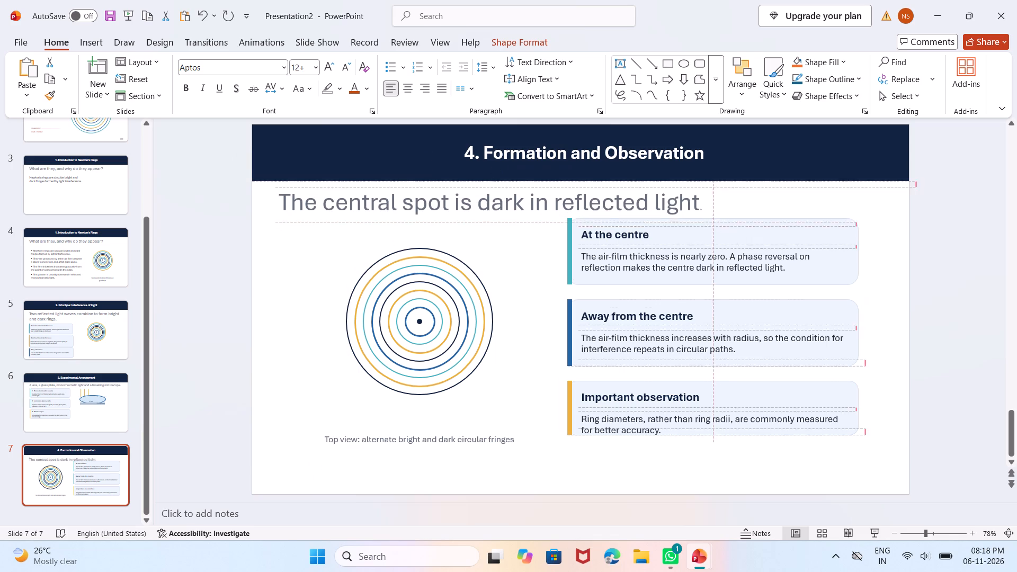
pyautogui.moveTo(699, 183); pyautogui.dragTo(694, 184)
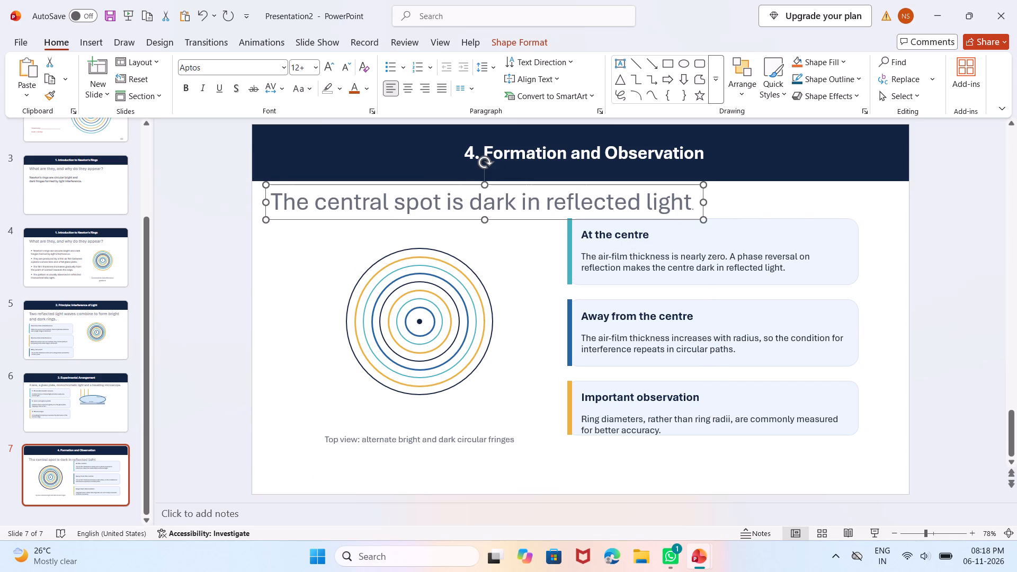
pyautogui.hscroll(-2, 463, 426)
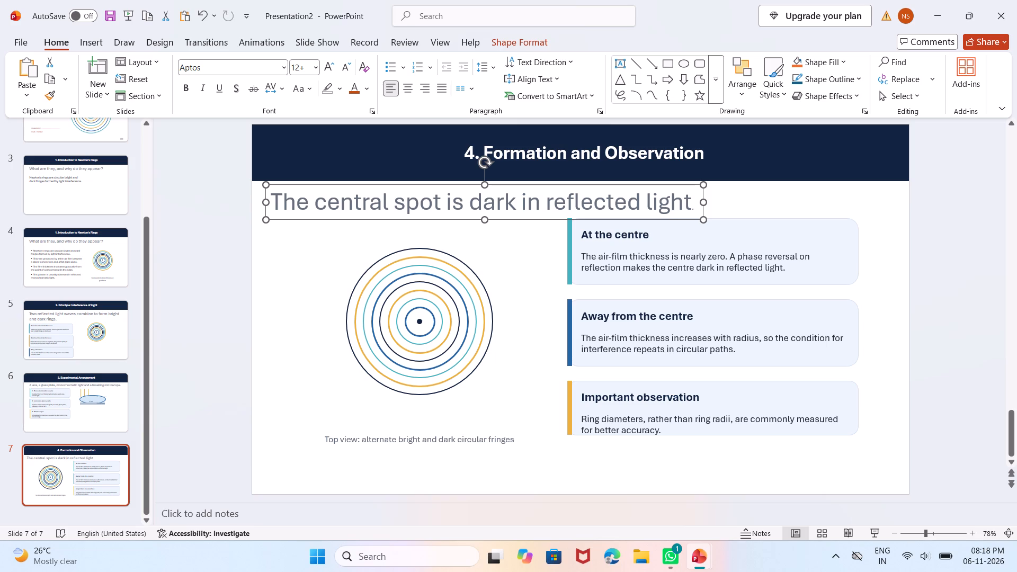
pyautogui.hscroll(-1, 334, 439)
# Set the caption "Top view: alternate bright and dark circular fringes" to font size 20 and move it up close beneath the rings.
pyautogui.moveTo(333, 440); pyautogui.dragTo(555, 428)
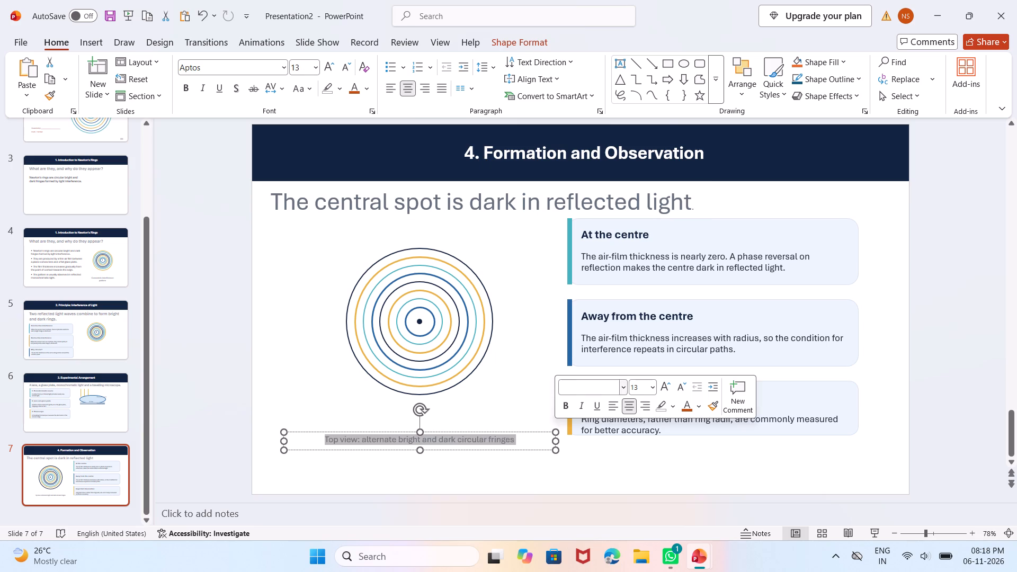
pyautogui.click(650, 387)
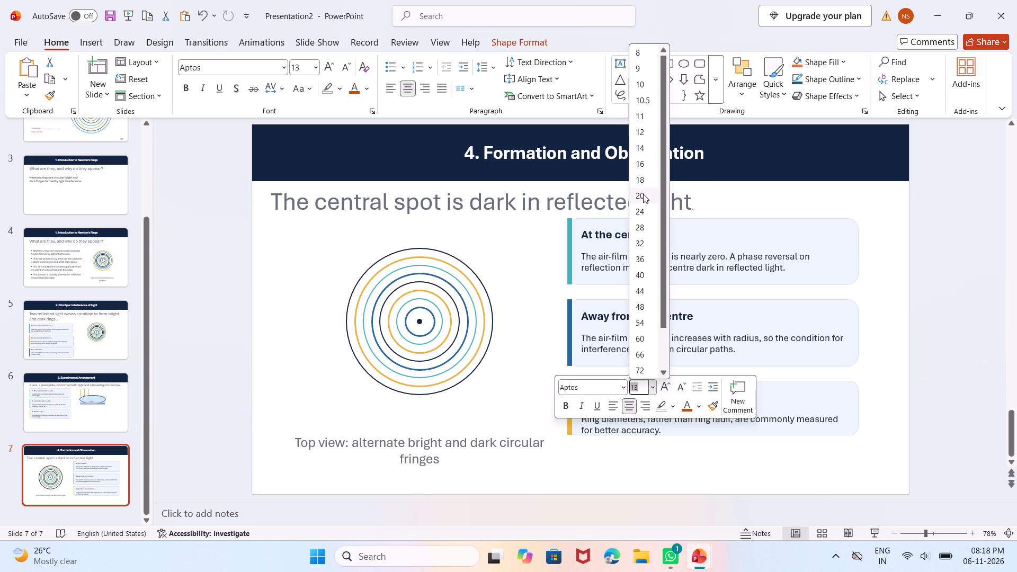
pyautogui.click(643, 194)
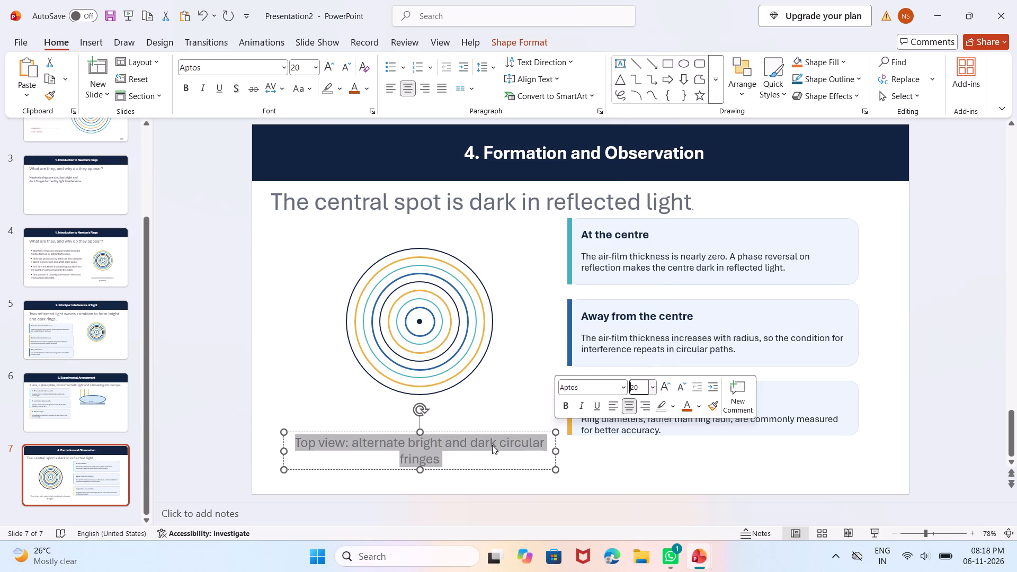
pyautogui.moveTo(494, 471); pyautogui.dragTo(486, 445)
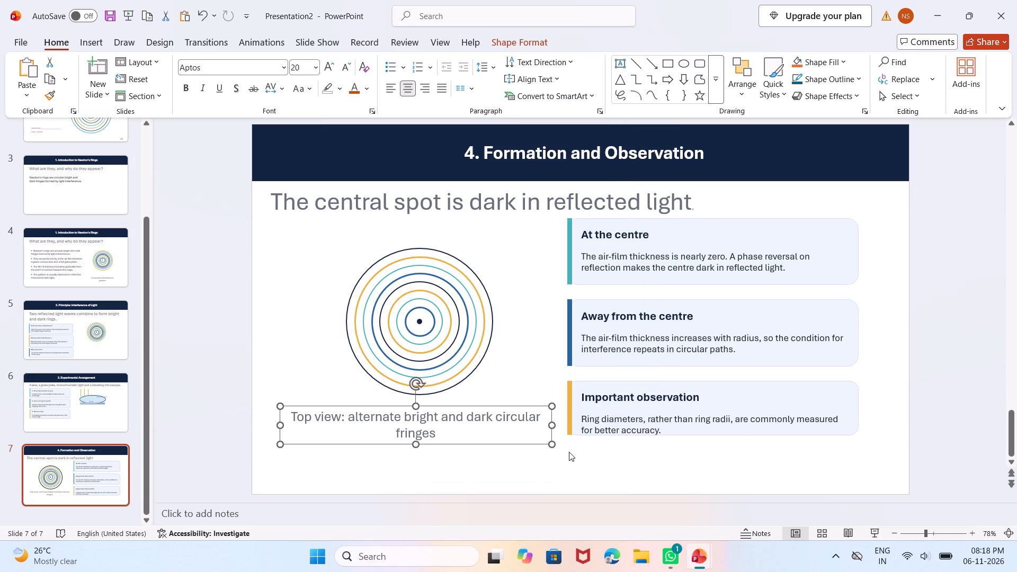
pyautogui.click(596, 458)
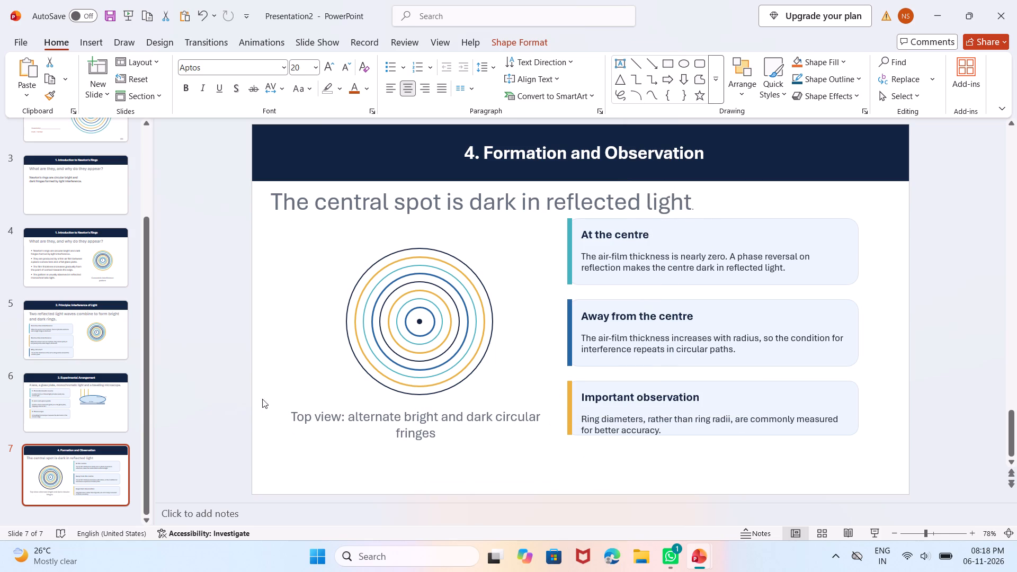
# Copy the "5. Application: Measuring Wavelength" slide from Newtons_Rings_Applications_10_Slides and paste it after slide 7 in Presentation2.
pyautogui.click(699, 543)
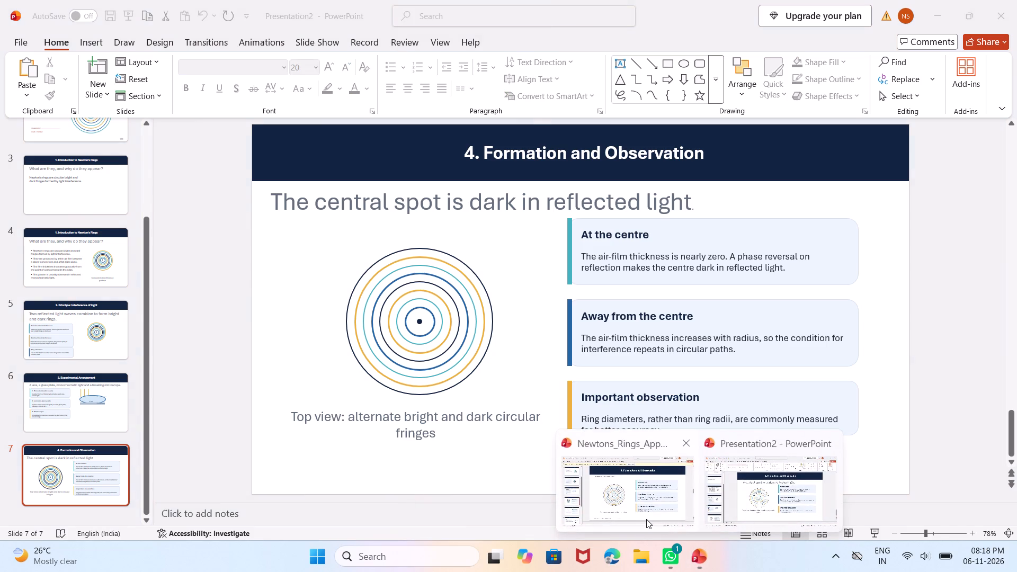
pyautogui.click(646, 519)
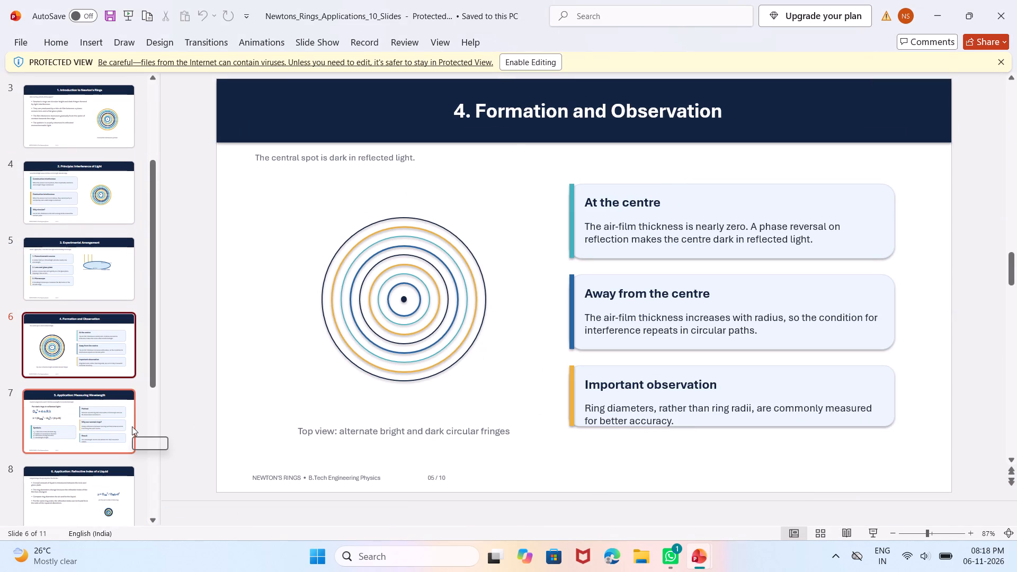
pyautogui.click(112, 431)
pyautogui.hotkey('ctrl', 'c')
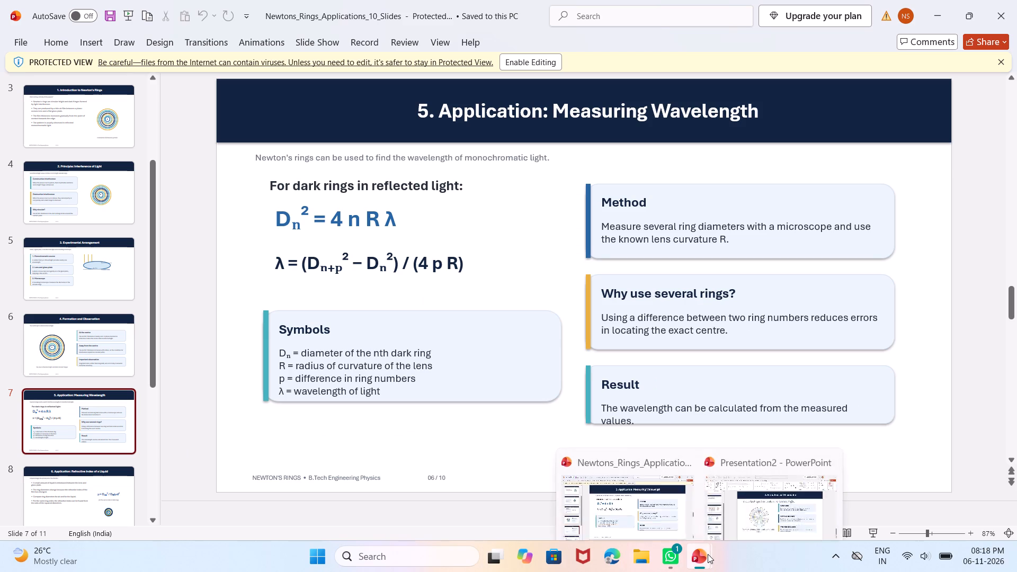
pyautogui.moveTo(708, 554); pyautogui.dragTo(756, 503)
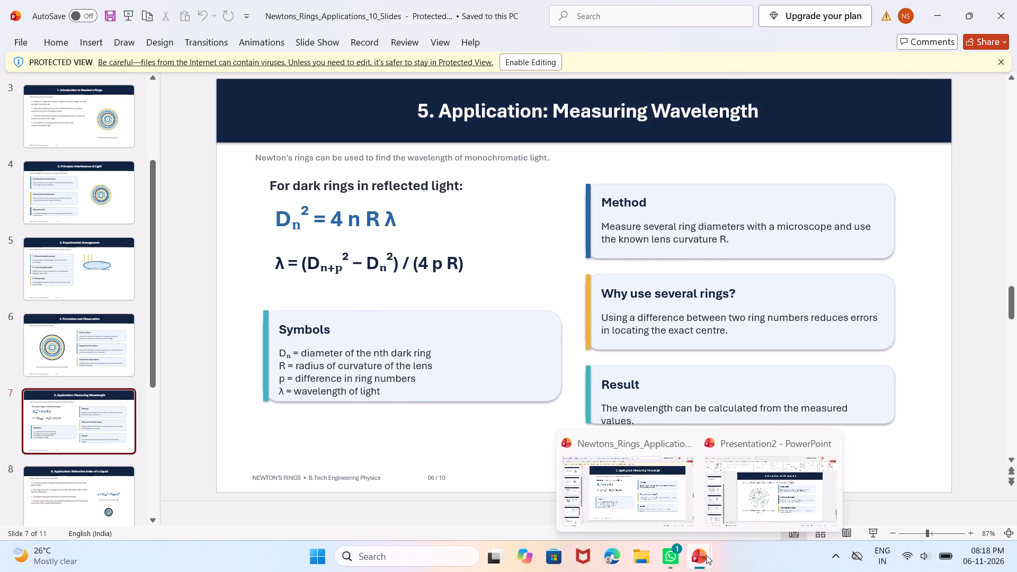
pyautogui.click(763, 497)
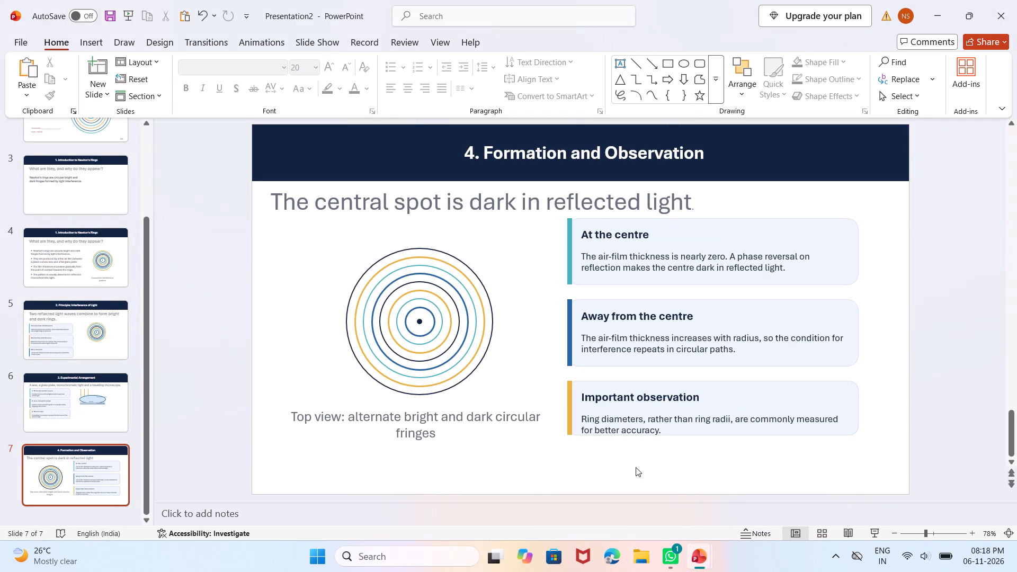
pyautogui.hotkey('ctrl', 'v')
# Delete the "NEWTON'S RINGS • B.Tech Engineering Physics" footer with its page number from the "5. Application: Measuring Wavelength" slide.
pyautogui.click(502, 481)
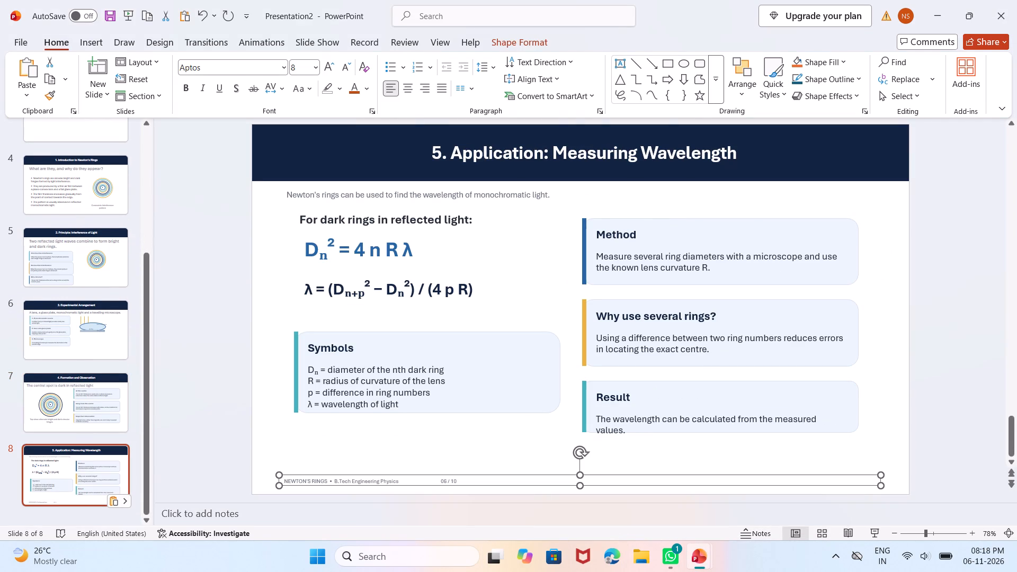
pyautogui.press('BackSpace')
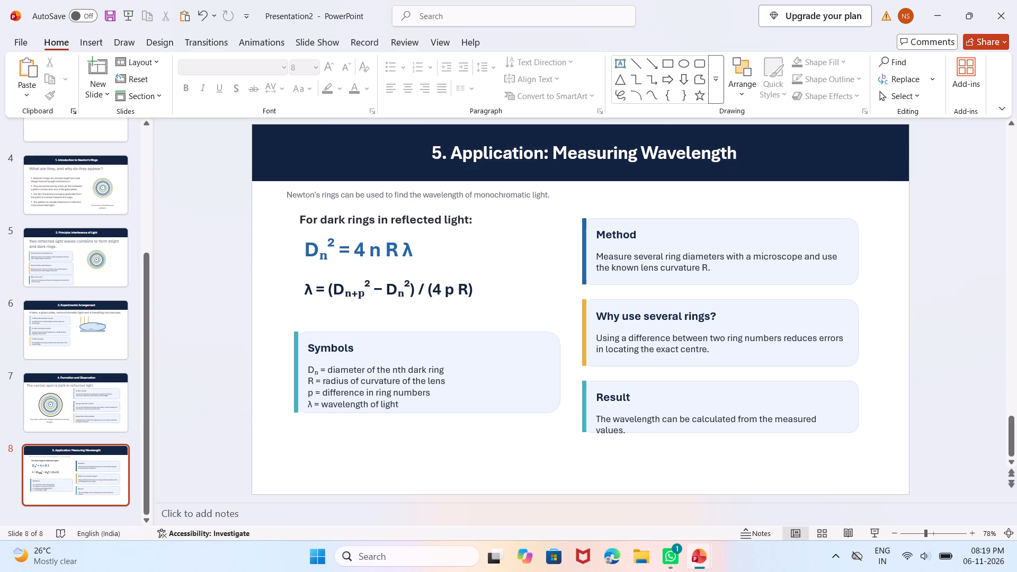
# Set the font size of the line "Newton's rings can be used to find the wavelength of monochromatic light." to 24.
pyautogui.moveTo(300, 194); pyautogui.dragTo(591, 182)
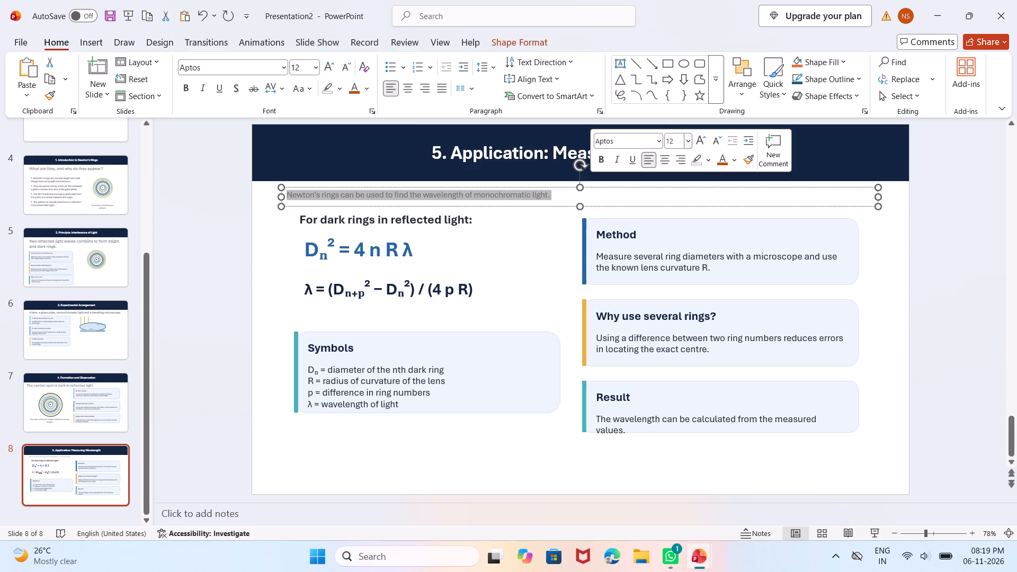
pyautogui.click(687, 144)
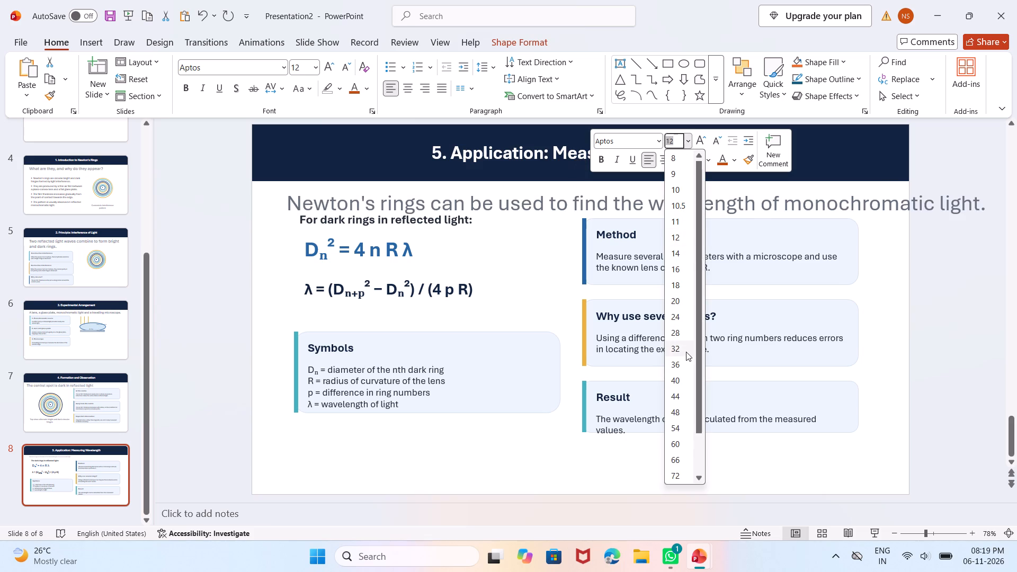
pyautogui.click(680, 320)
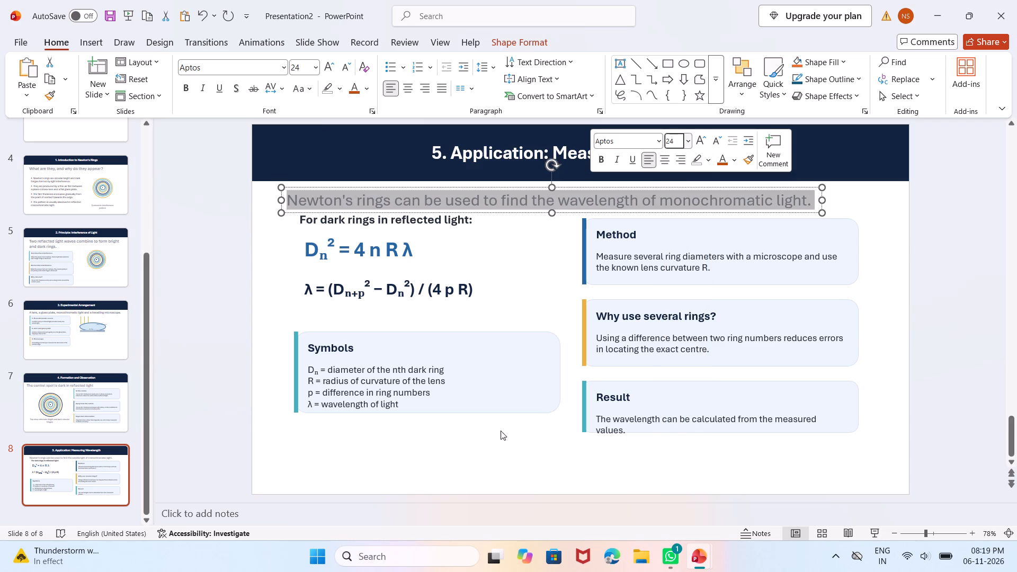
pyautogui.click(486, 451)
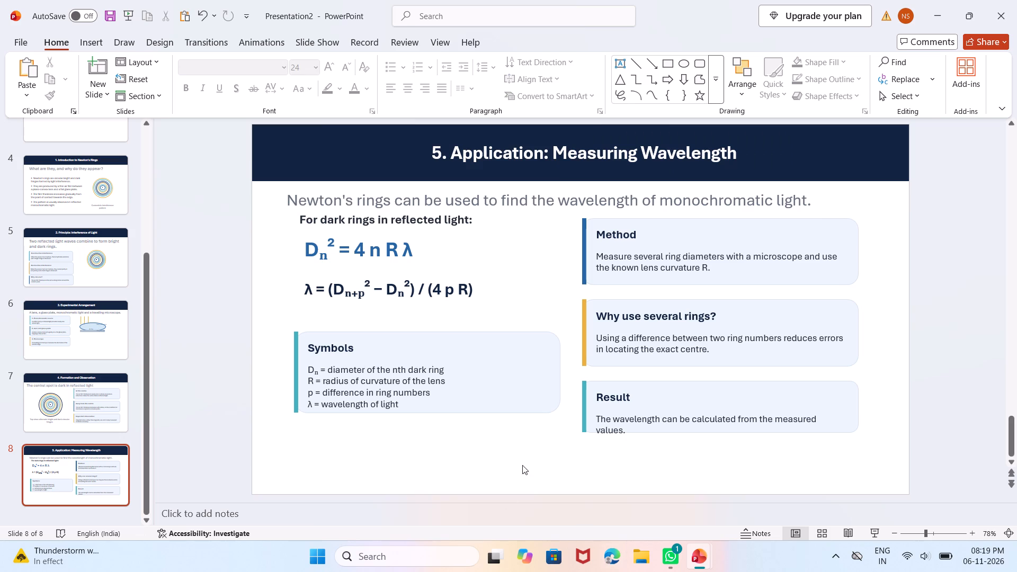
# Copy the "6. Application: Refractive Index of a Liquid" slide from Newtons_Rings_Applications_10_Slides and paste it after slide 8 in Presentation2.
pyautogui.click(694, 555)
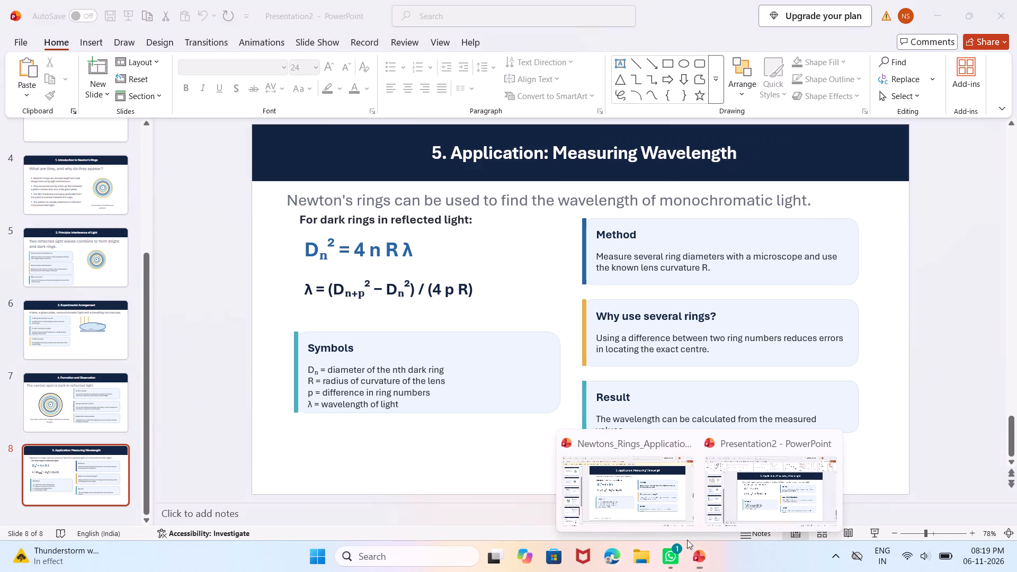
pyautogui.click(647, 468)
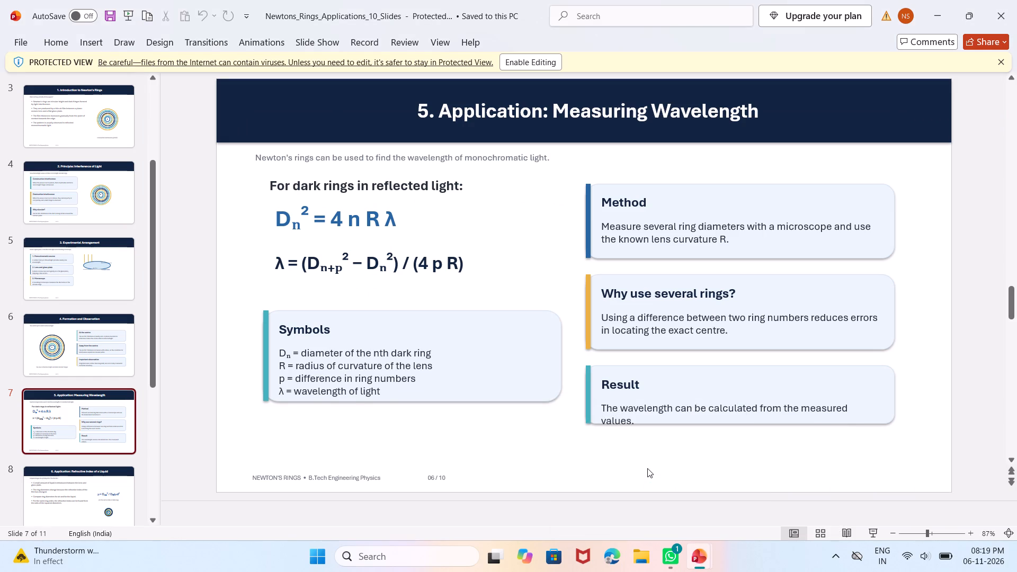
pyautogui.click(116, 497)
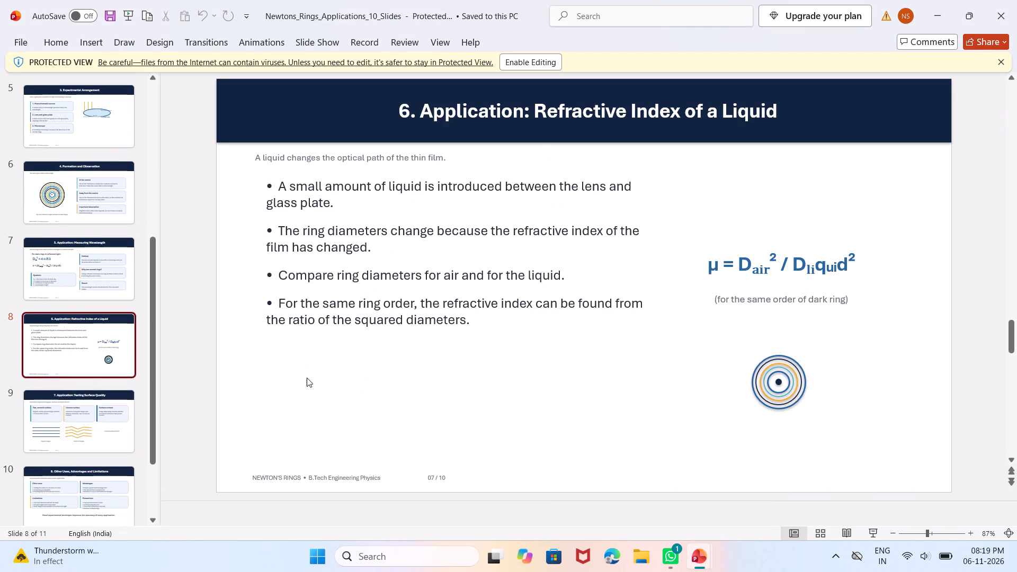
pyautogui.hotkey('ctrl', 'c')
pyautogui.click(742, 520)
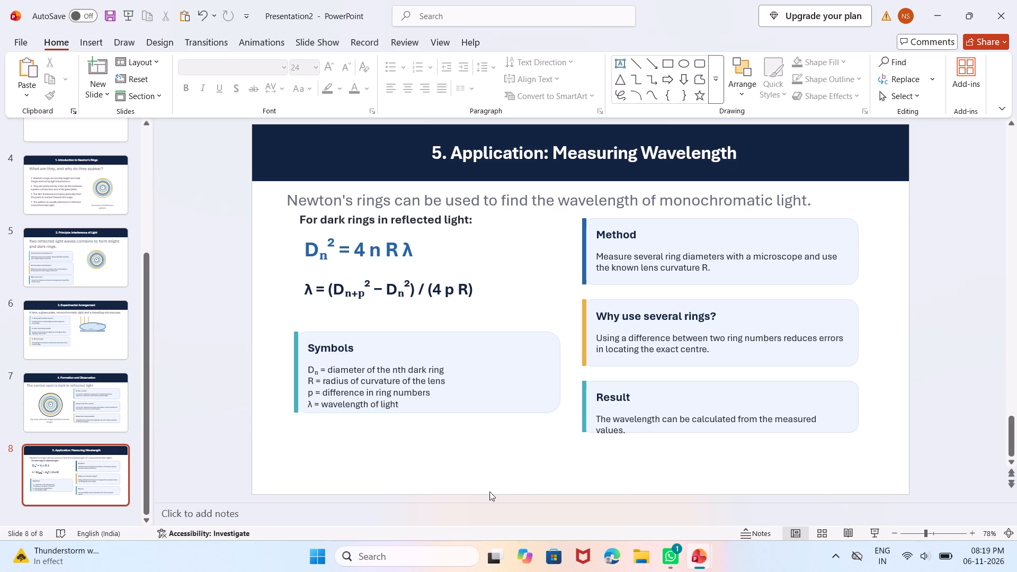
pyautogui.hotkey('ctrl', 'v')
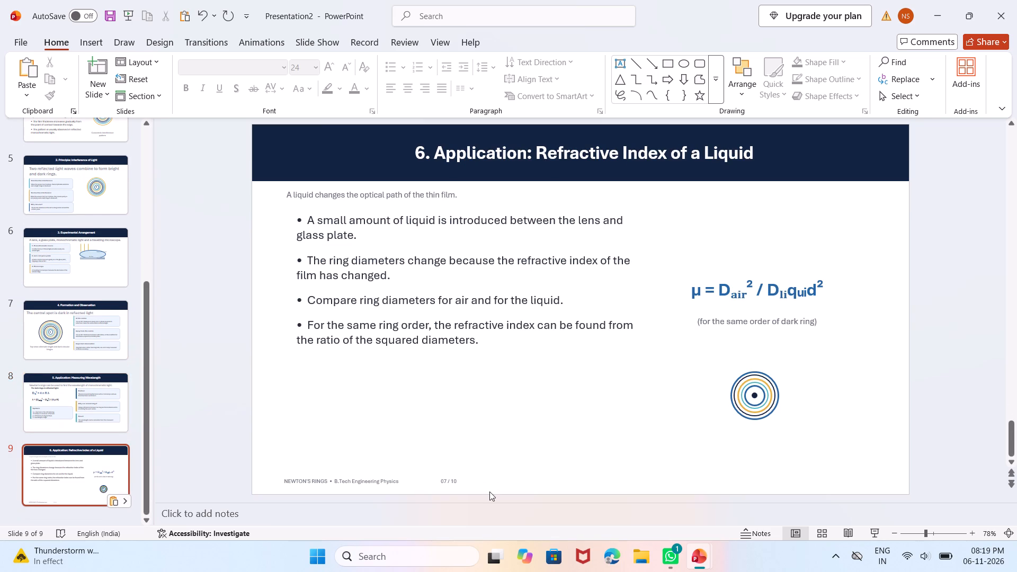
# Delete the "NEWTON'S RINGS • B.Tech Engineering Physics" footer with its page number from the "6. Application: Refractive Index of a Liquid" slide.
pyautogui.click(494, 483)
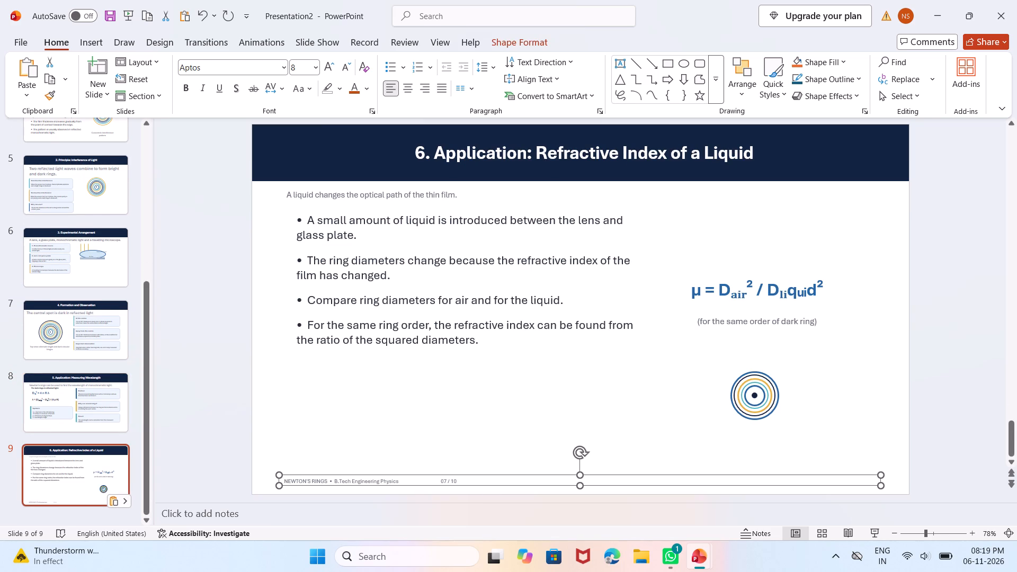
pyautogui.press('BackSpace')
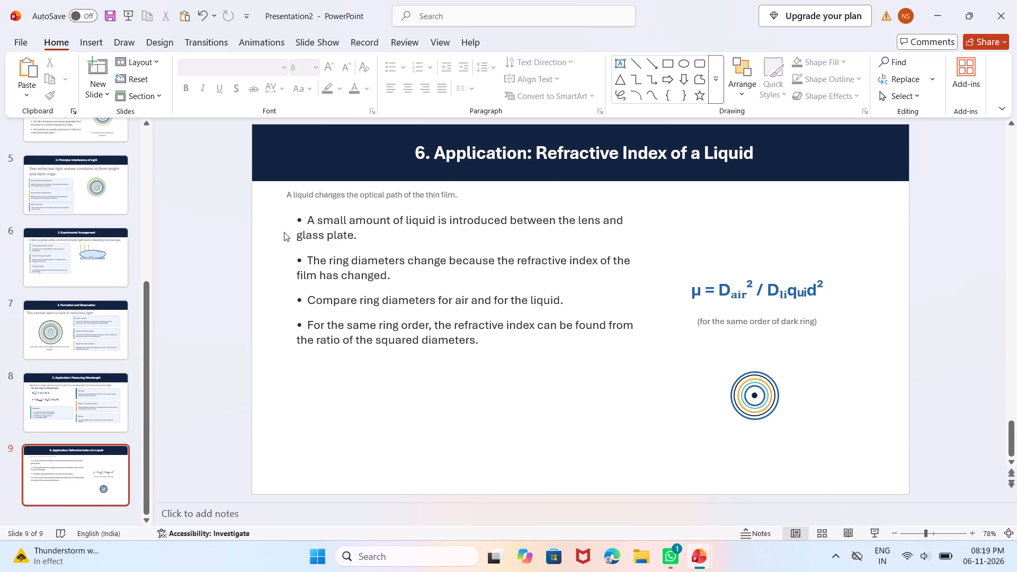
# Move the bulleted text box on the "6. Application: Refractive Index of a Liquid" slide down to leave space beneath the subtitle line.
pyautogui.click(295, 219)
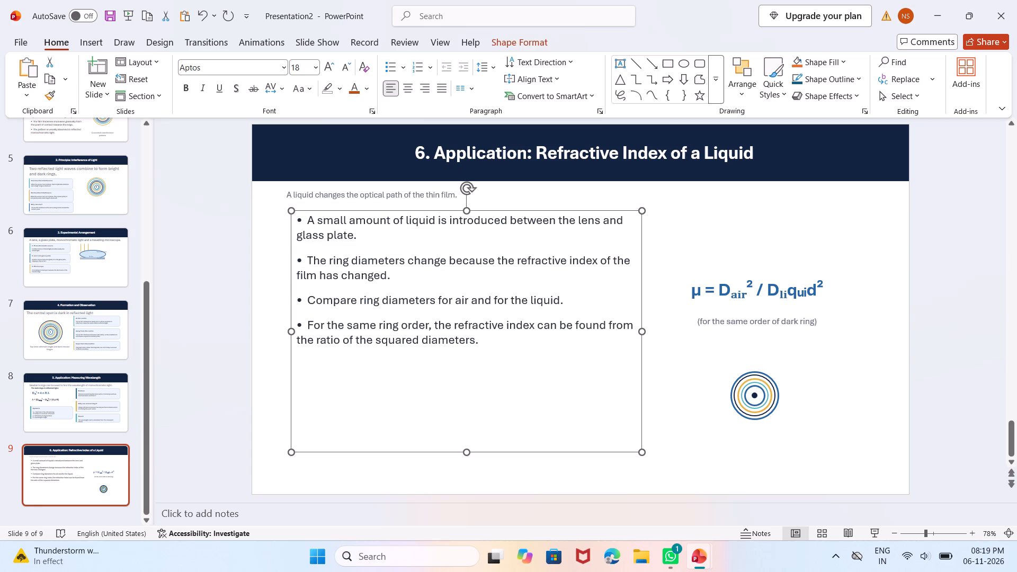
pyautogui.moveTo(295, 219); pyautogui.dragTo(292, 276)
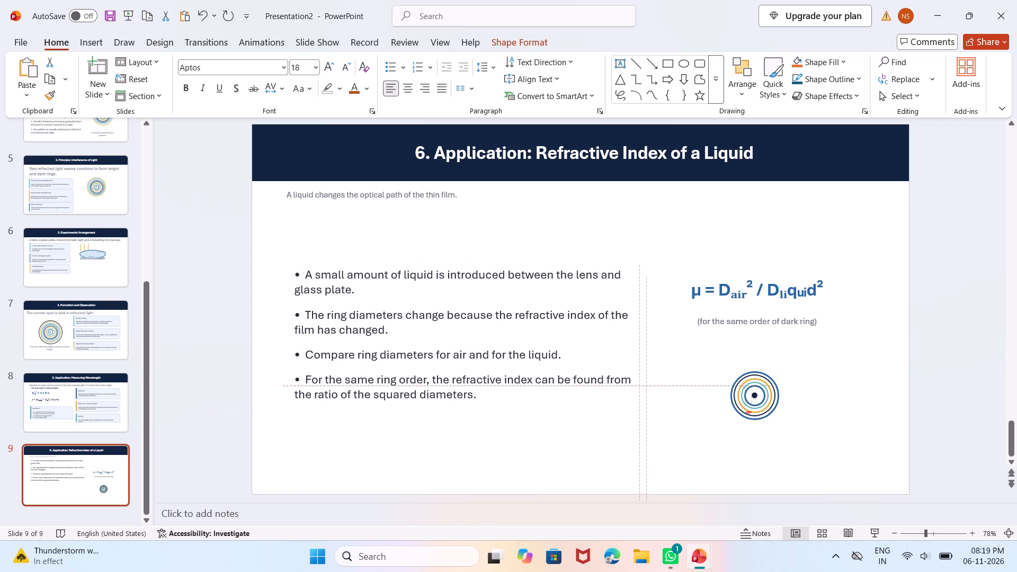
pyautogui.moveTo(292, 276); pyautogui.dragTo(292, 276)
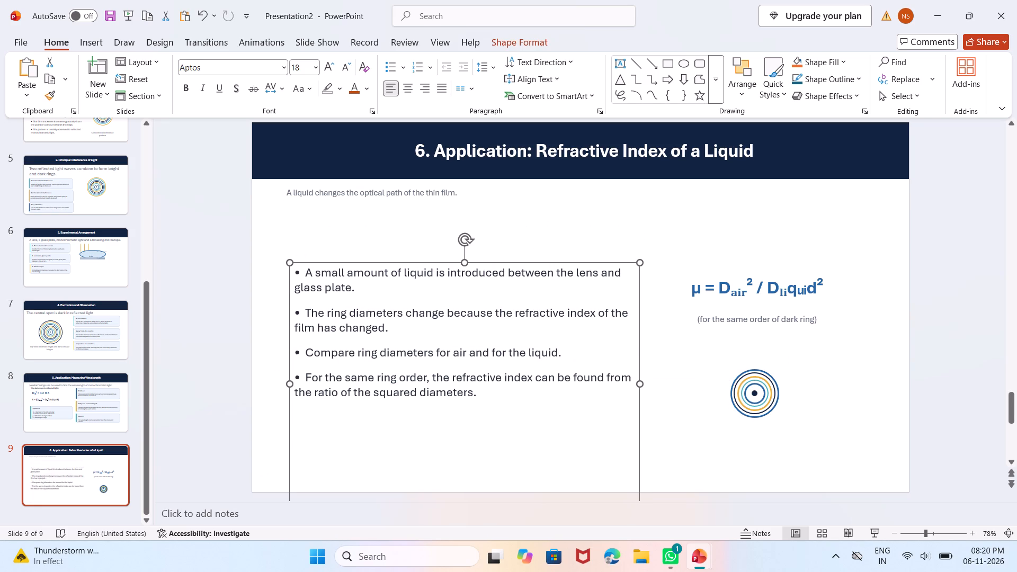
# Set the font size of the line "A liquid changes the optical path of the thin film." to 36.
pyautogui.moveTo(289, 195); pyautogui.dragTo(475, 192)
pyautogui.click(570, 151)
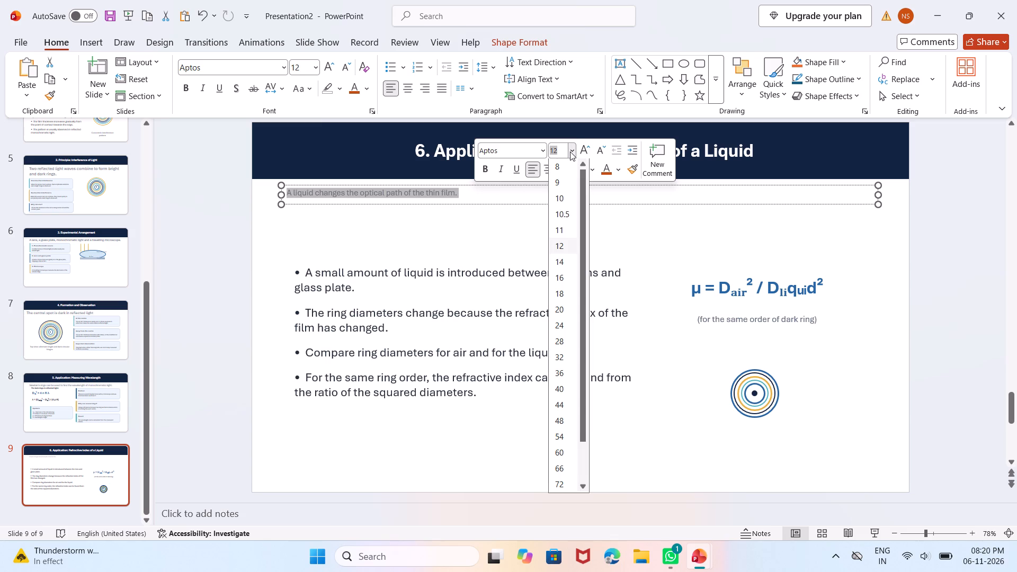
pyautogui.click(570, 372)
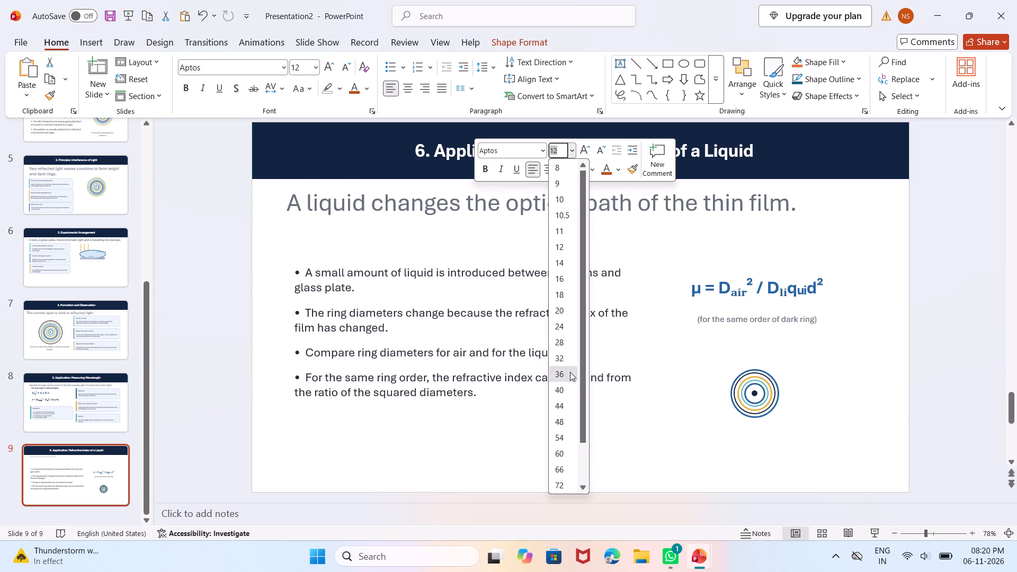
pyautogui.click(614, 427)
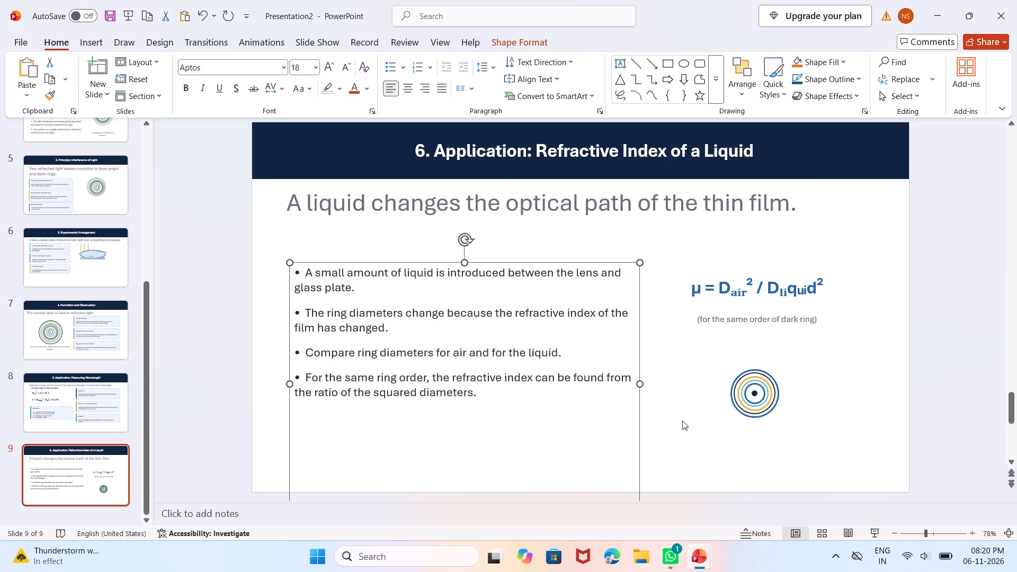
pyautogui.click(682, 421)
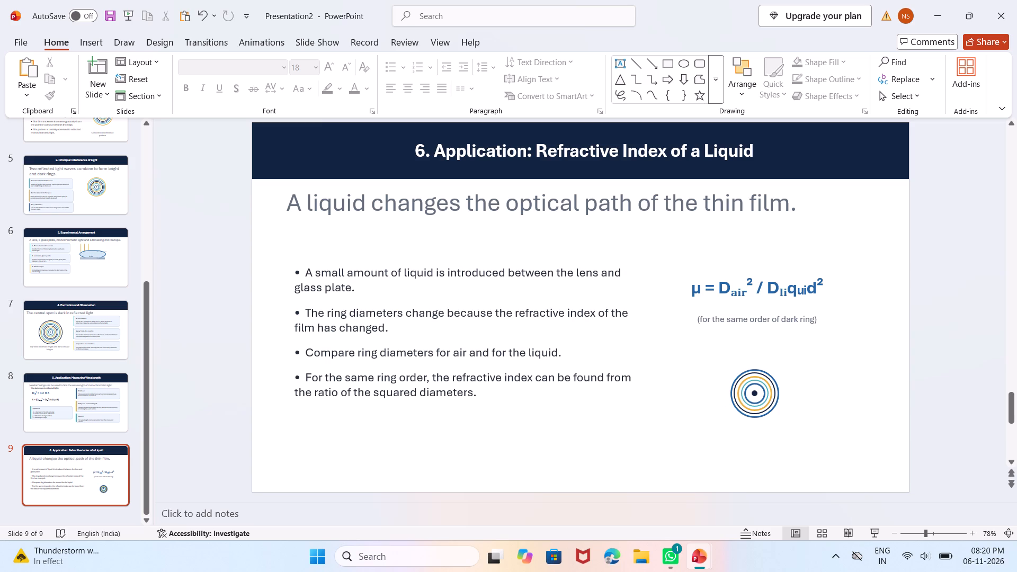
# Copy the "7. Application: Testing Surface Quality" slide from Newtons_Rings_Applications_10_Slides for pasting into Presentation2.
pyautogui.scroll(1, 554, 492)
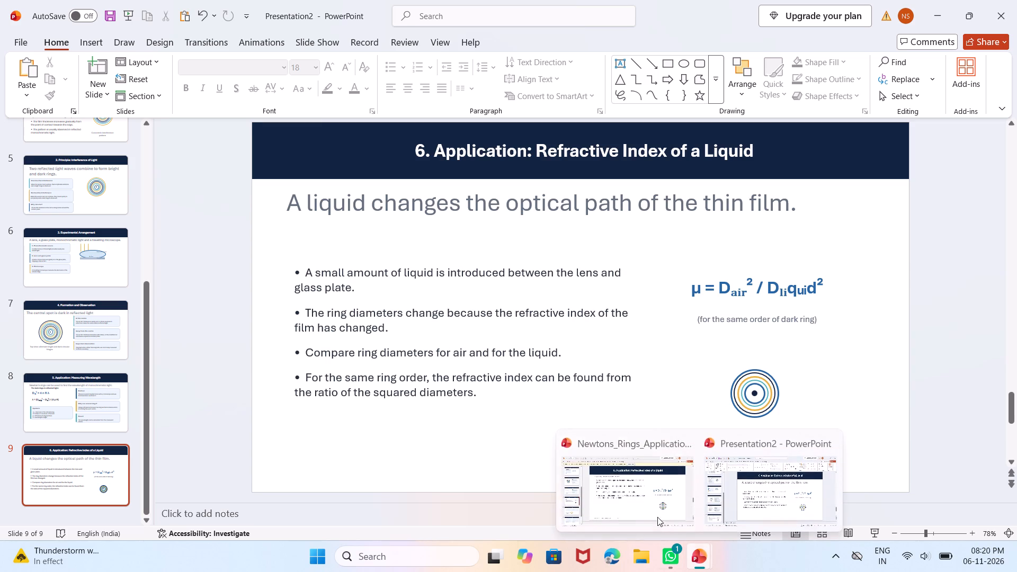
pyautogui.click(643, 502)
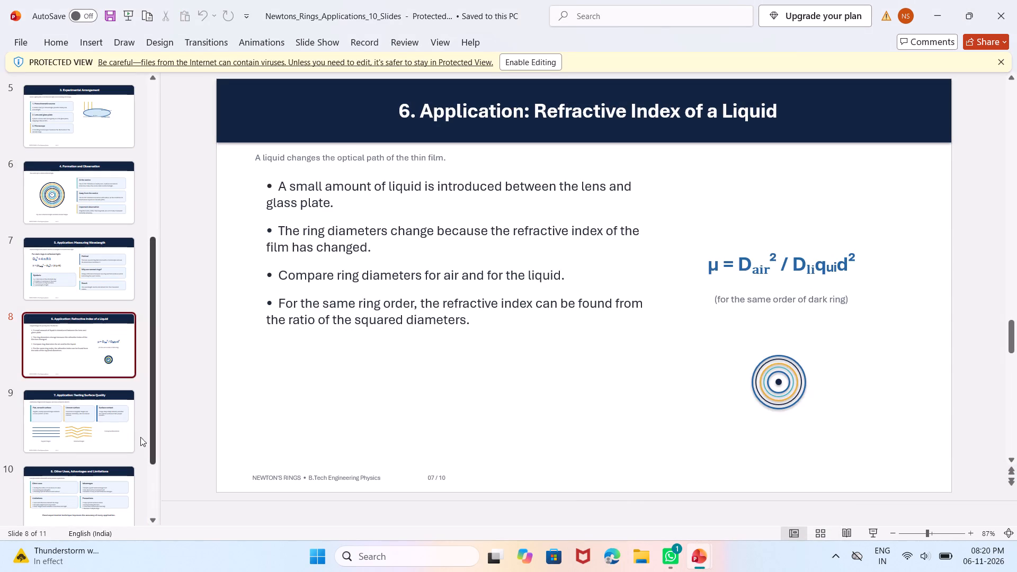
pyautogui.click(127, 432)
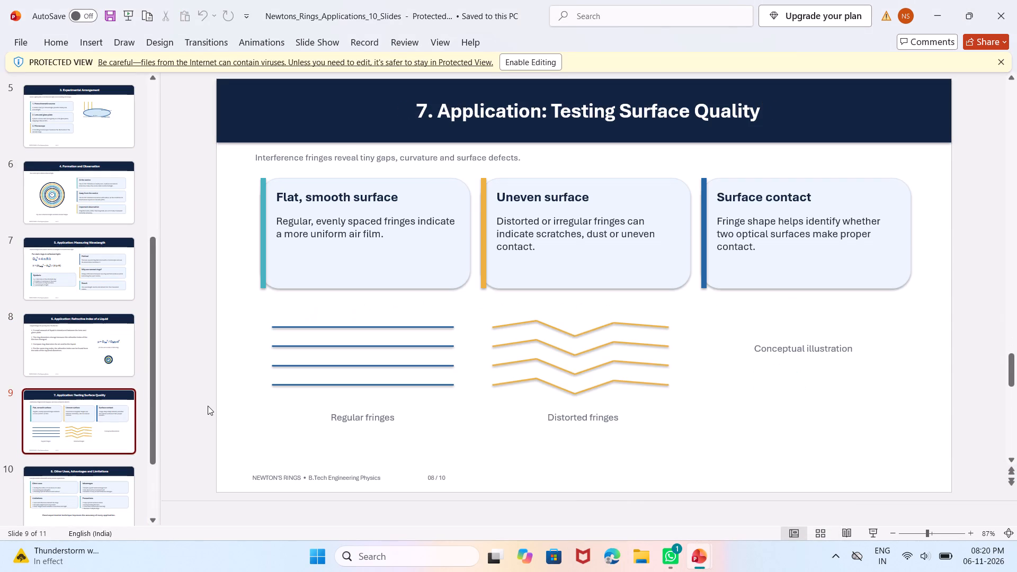
pyautogui.hotkey('ctrl', 'c')
pyautogui.click(696, 559)
pyautogui.click(654, 511)
# Switch to Presentation2 and paste the copied "7. Application: Testing Surface Quality" slide after the "6. Application: Refractive Index of a Liquid" slide.
pyautogui.click(704, 561)
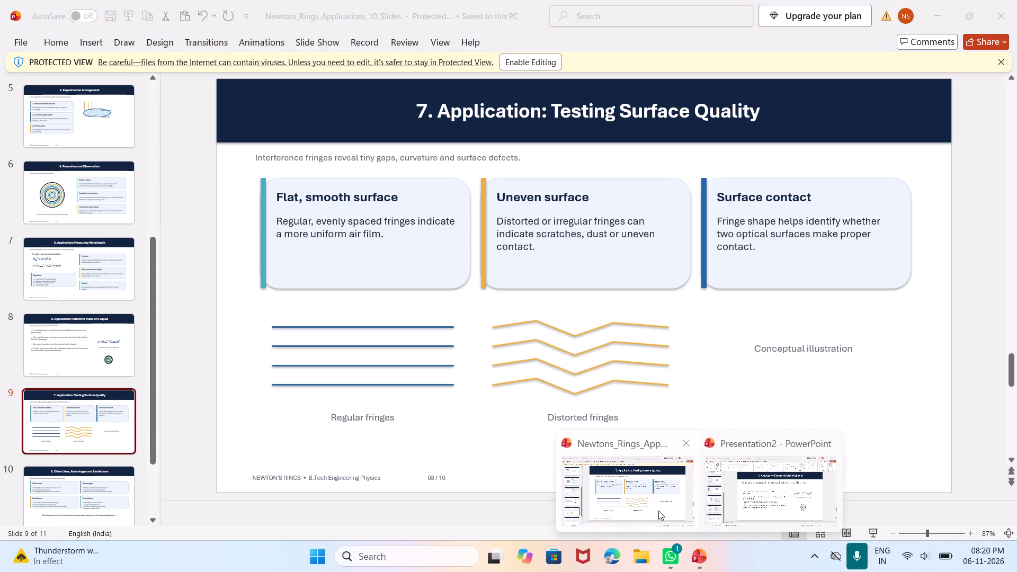
pyautogui.click(759, 494)
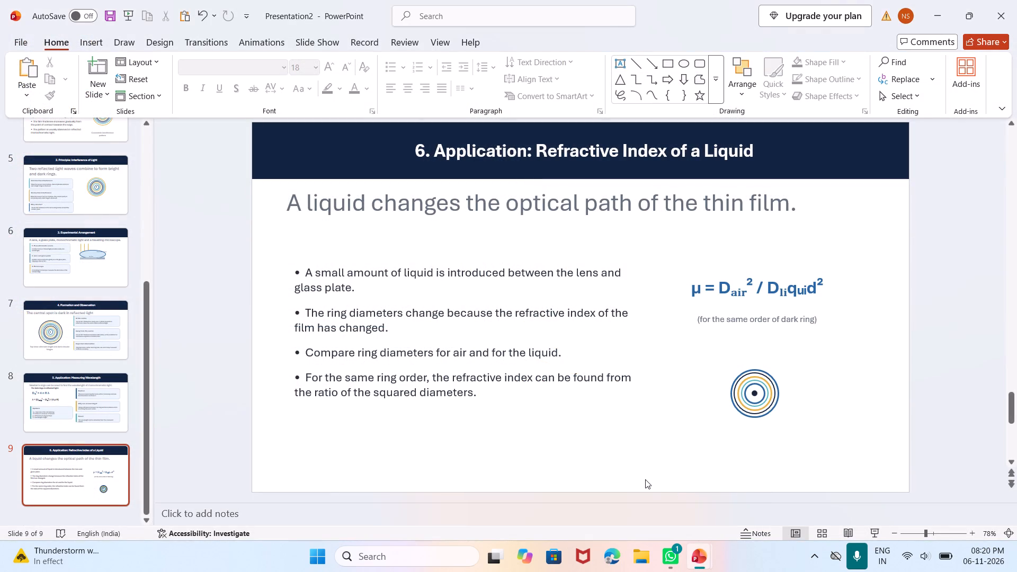
pyautogui.hotkey('ctrl', 'v')
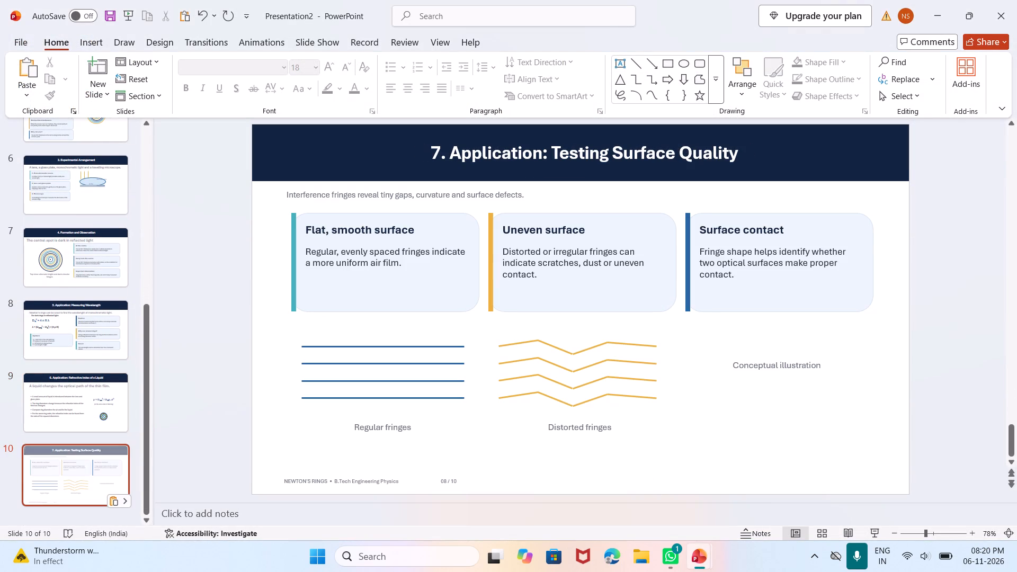
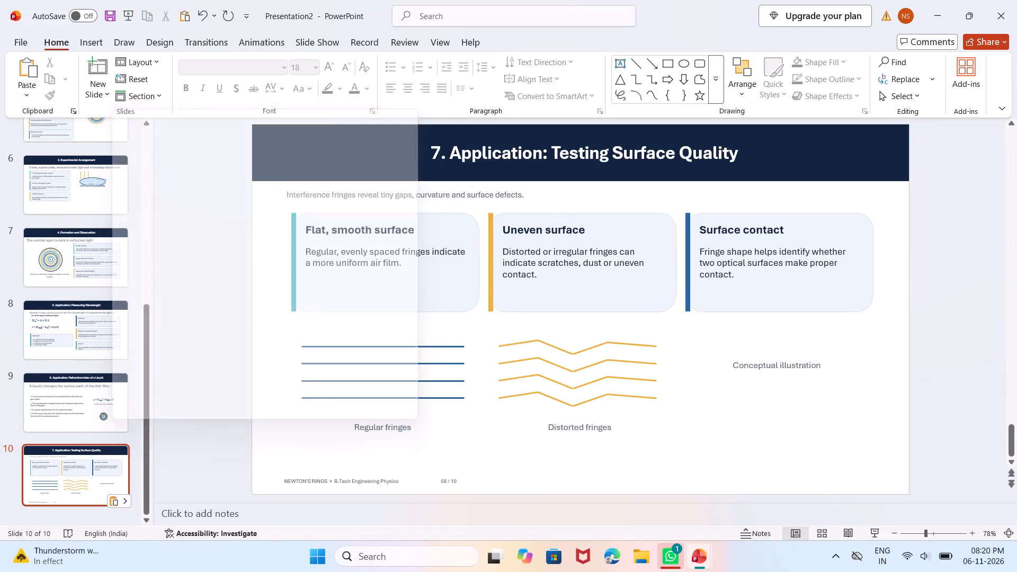
# Delete the empty title slide at the start of Presentation2.
pyautogui.scroll(1, 645, 479)
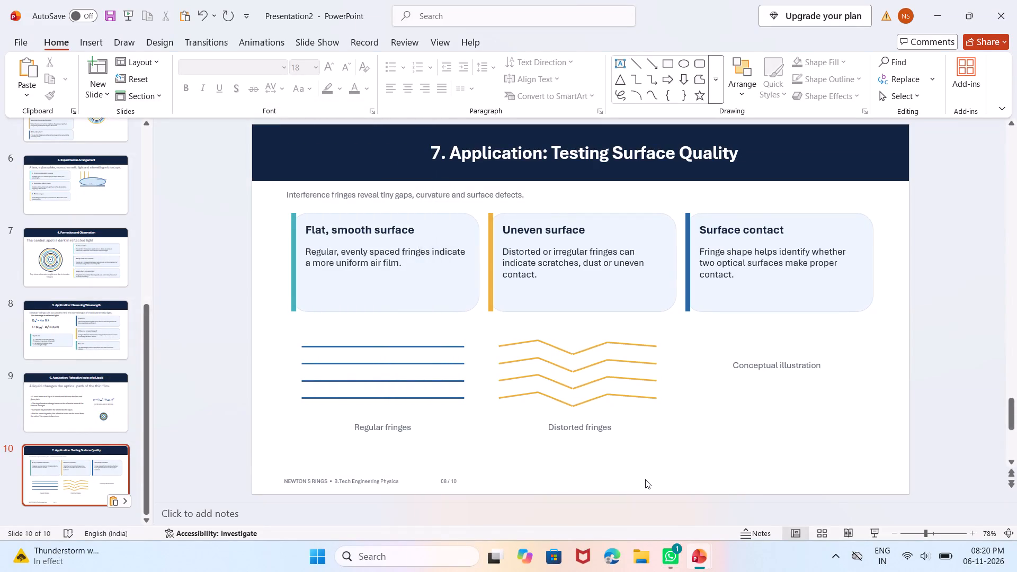
pyautogui.scroll(2, 645, 479)
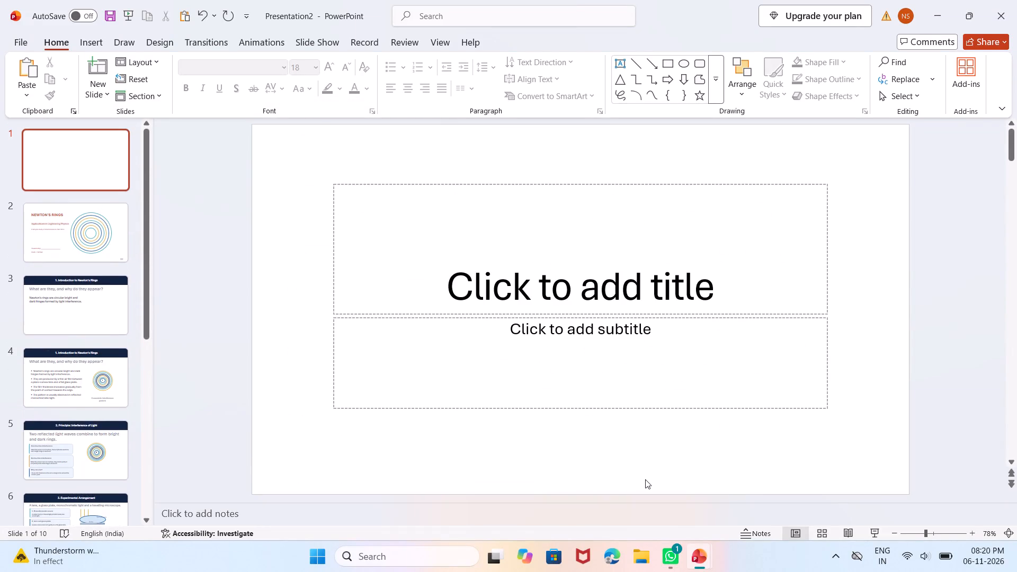
pyautogui.scroll(2, 645, 479)
pyautogui.click(117, 167)
pyautogui.press('BackSpace')
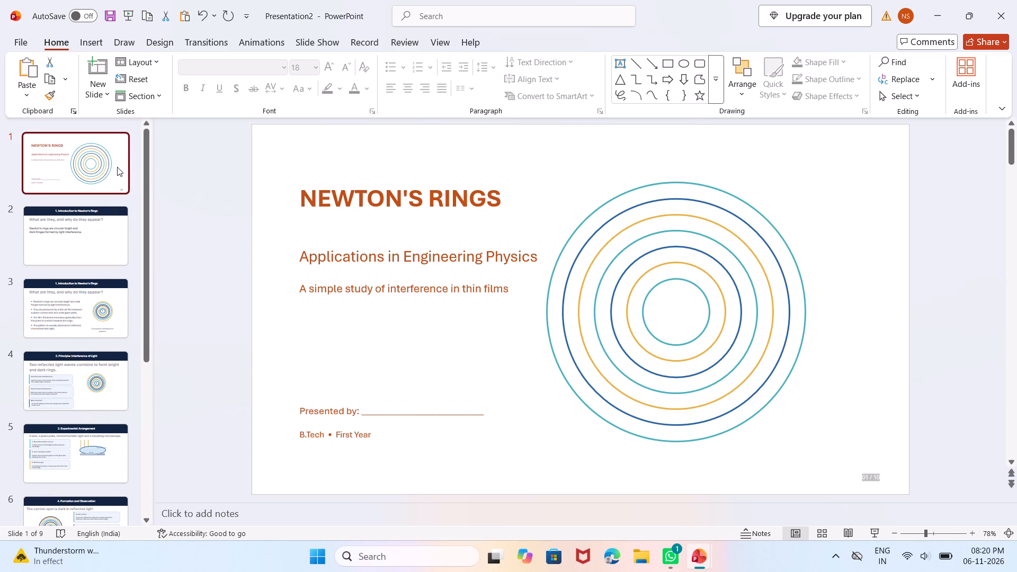
# Delete the "NEWTON'S RINGS • B.Tech Engineering Physics" footer with its page number from the "7. Application: Testing Surface Quality" slide.
pyautogui.scroll(5, 117, 167)
pyautogui.scroll(-4, 117, 167)
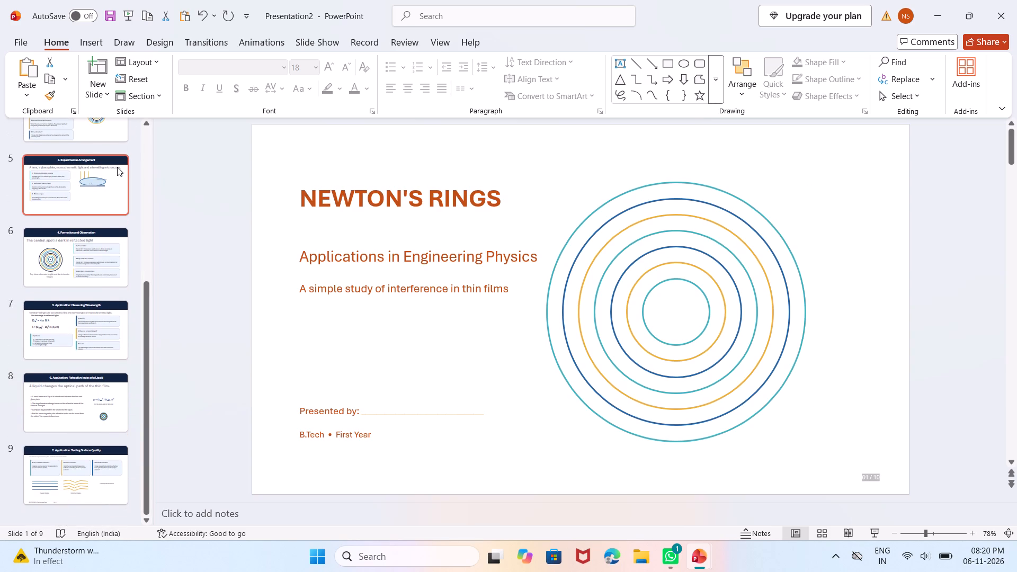
pyautogui.scroll(-2, 117, 167)
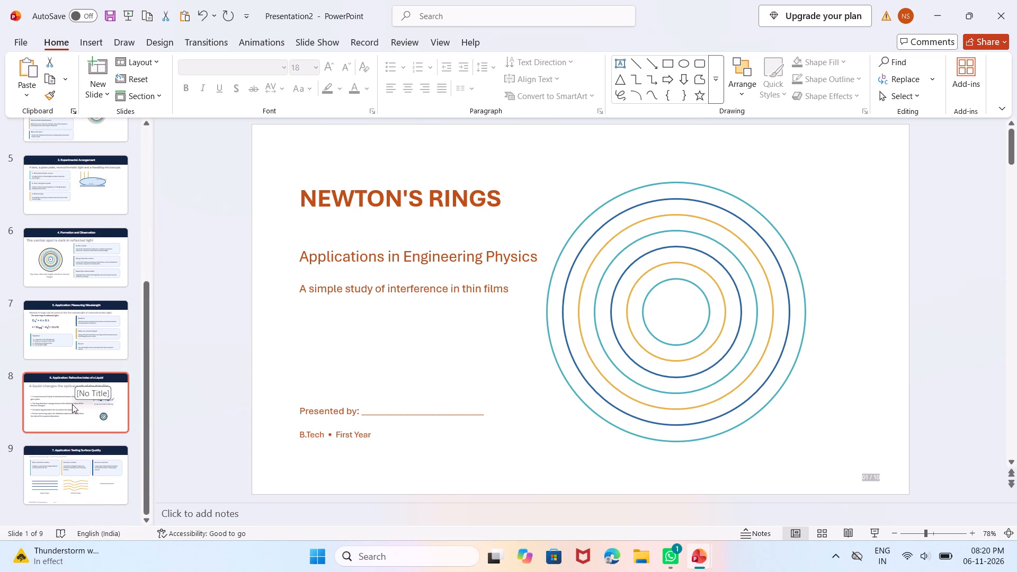
pyautogui.click(66, 474)
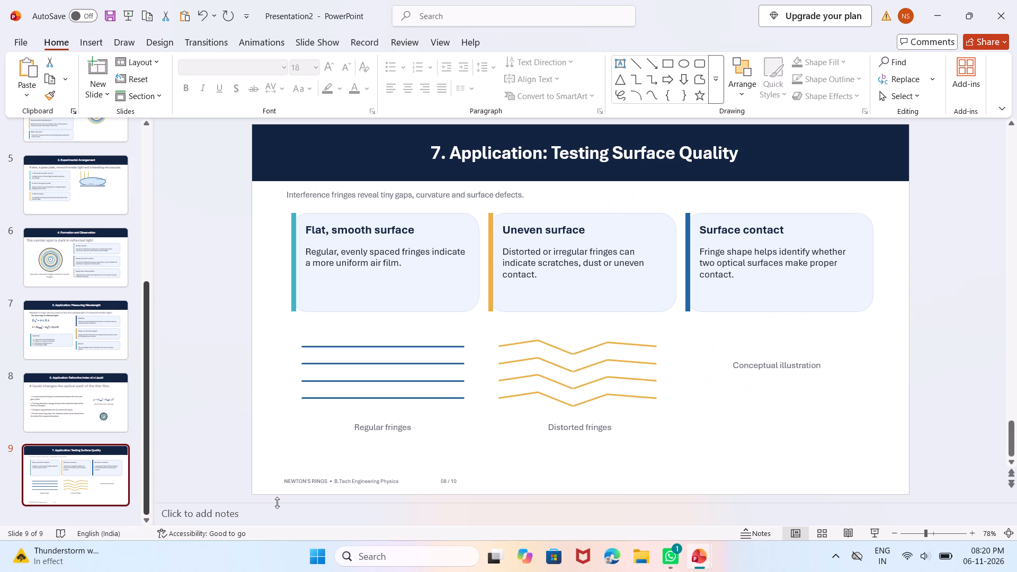
pyautogui.click(488, 480)
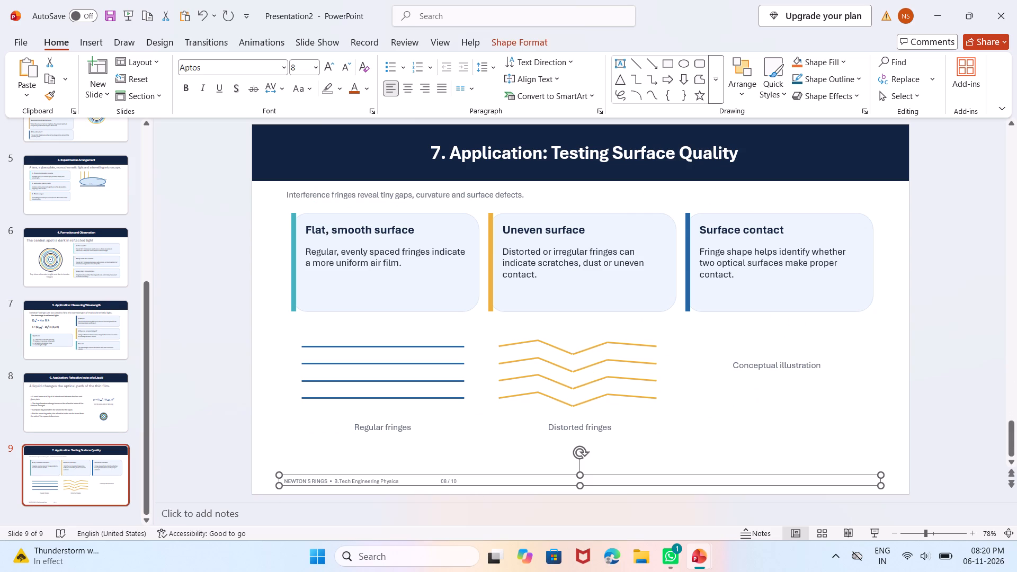
pyautogui.press('BackSpace')
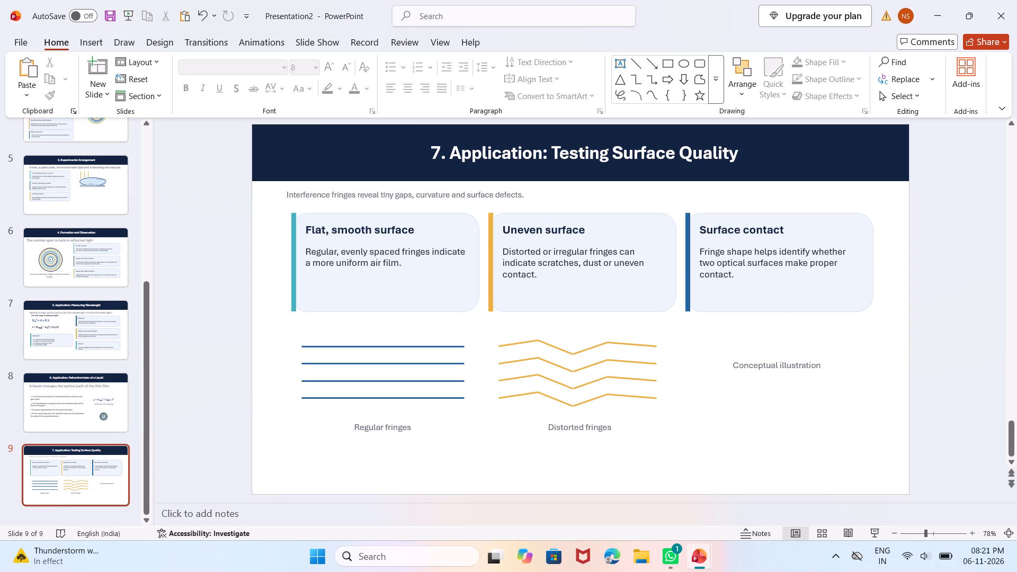
# Enlarge the font size of the line "Interference fringes reveal tiny gaps, curvature and surface defects.".
pyautogui.moveTo(518, 196); pyautogui.dragTo(270, 200)
pyautogui.click(364, 159)
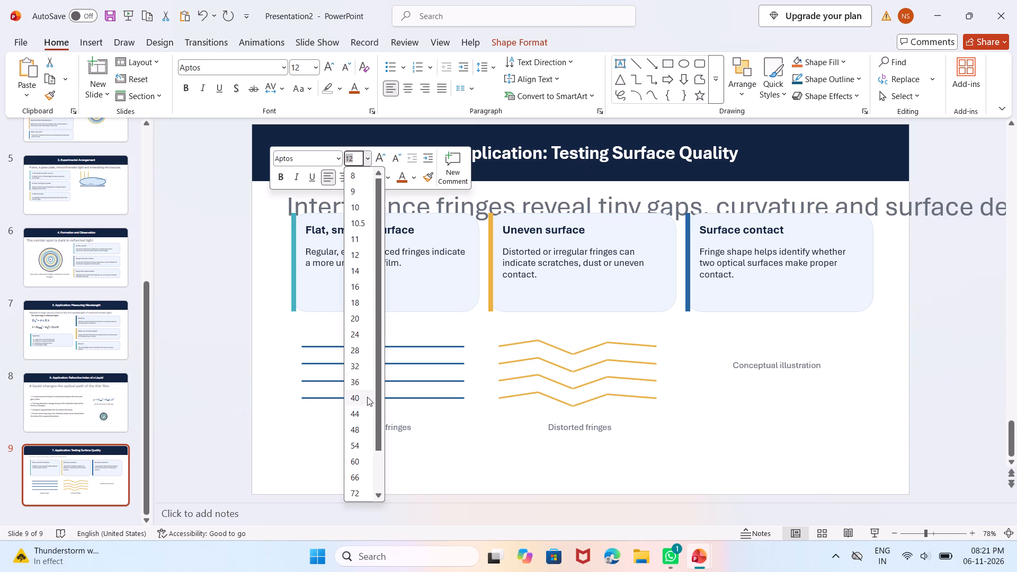
# Set the font size of the subtitle "Interference fringes reveal tiny gaps, curvature and surface defects." to 28.
pyautogui.click(358, 355)
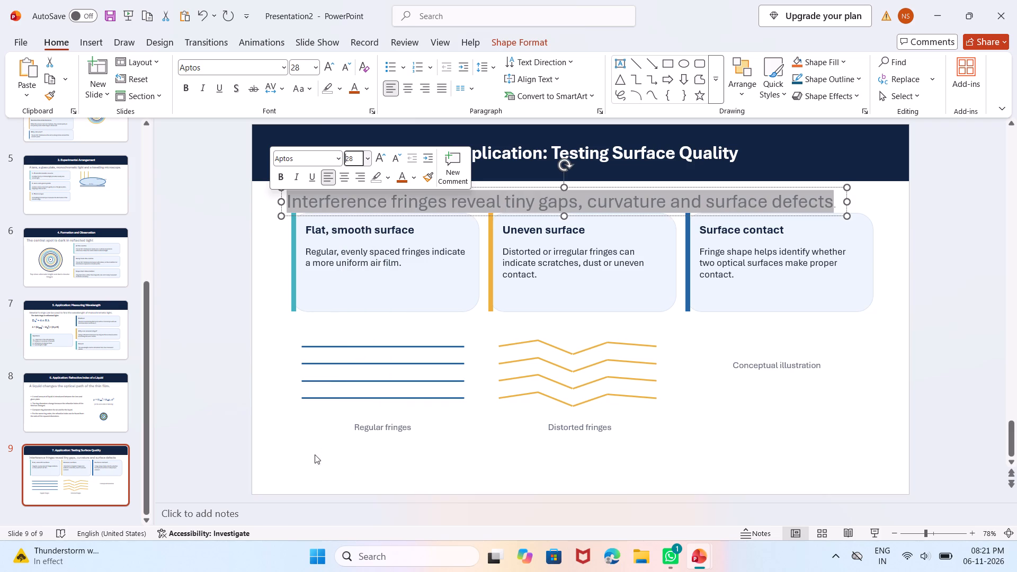
pyautogui.click(290, 455)
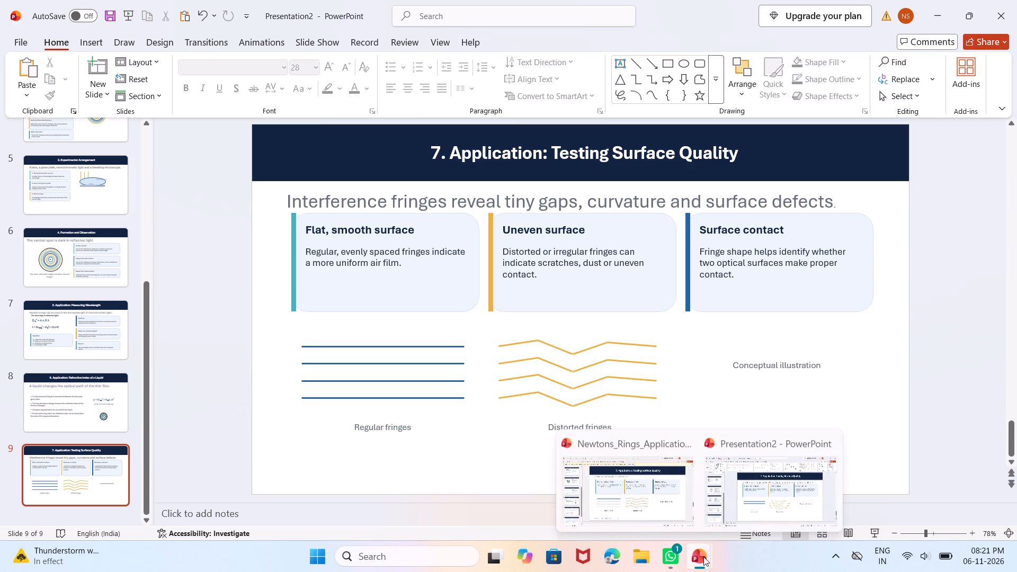
# Copy the "8. Other Uses, Advantages and Limitations" slide from Newtons_Rings_Applications_10_Slides and paste it at the end of Presentation2.
pyautogui.click(671, 502)
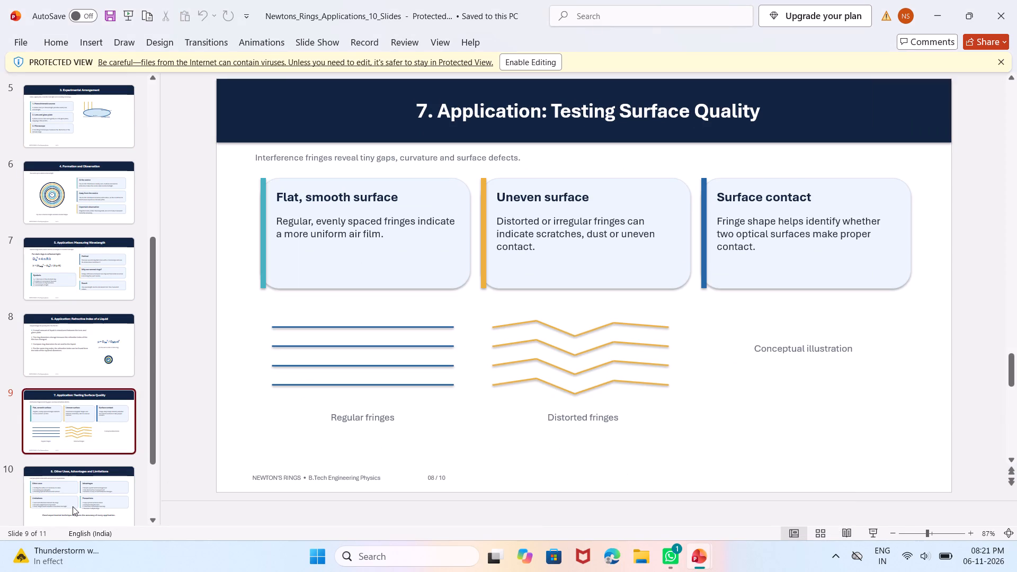
pyautogui.click(74, 501)
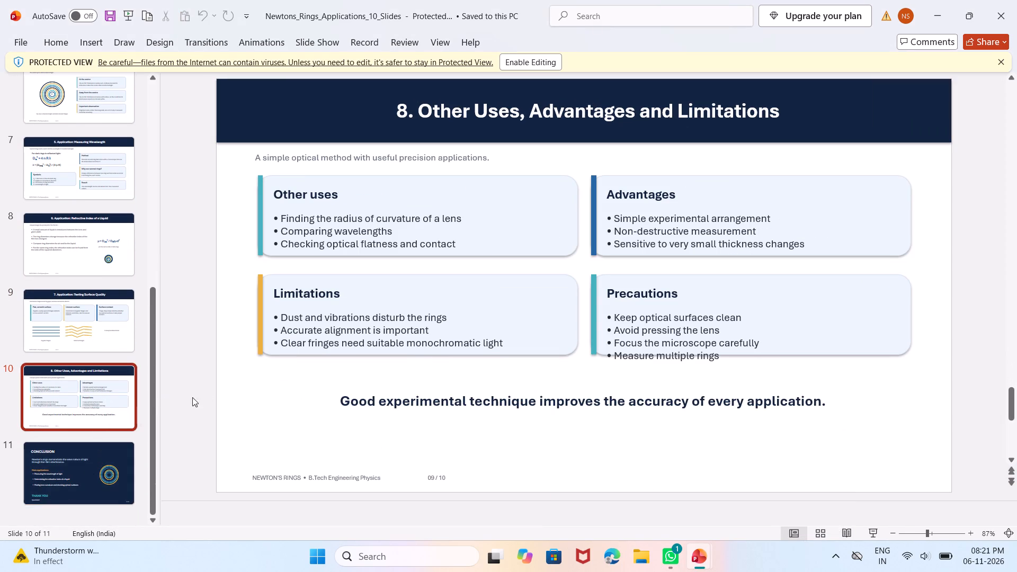
pyautogui.hotkey('ctrl', 'c')
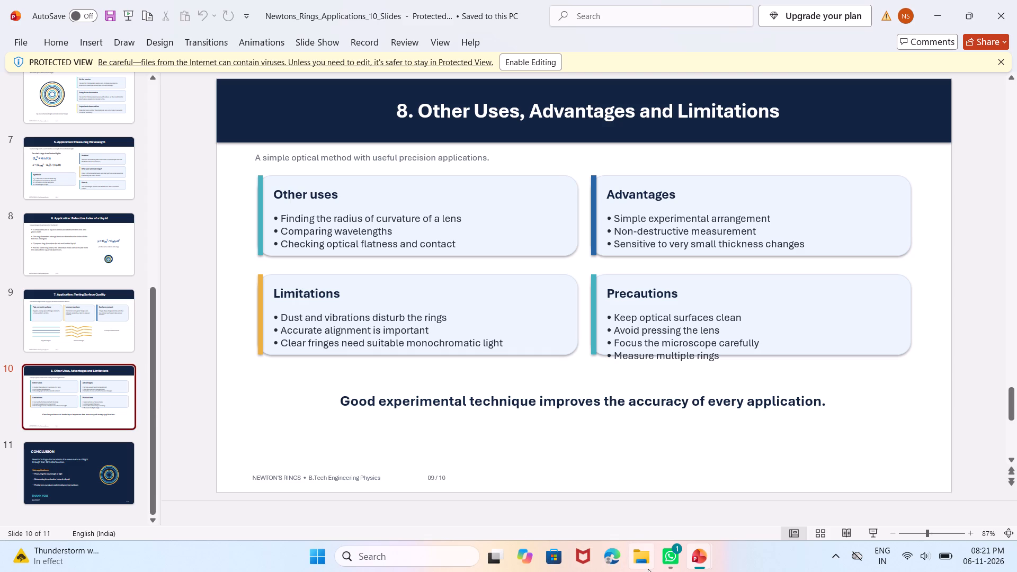
pyautogui.click(703, 550)
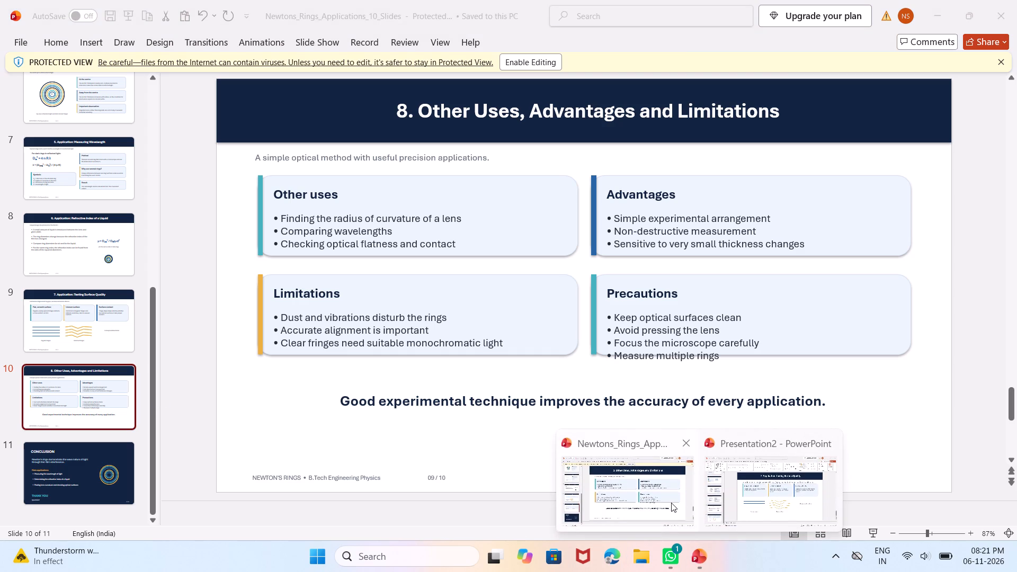
pyautogui.click(671, 503)
pyautogui.moveTo(700, 559); pyautogui.dragTo(768, 478)
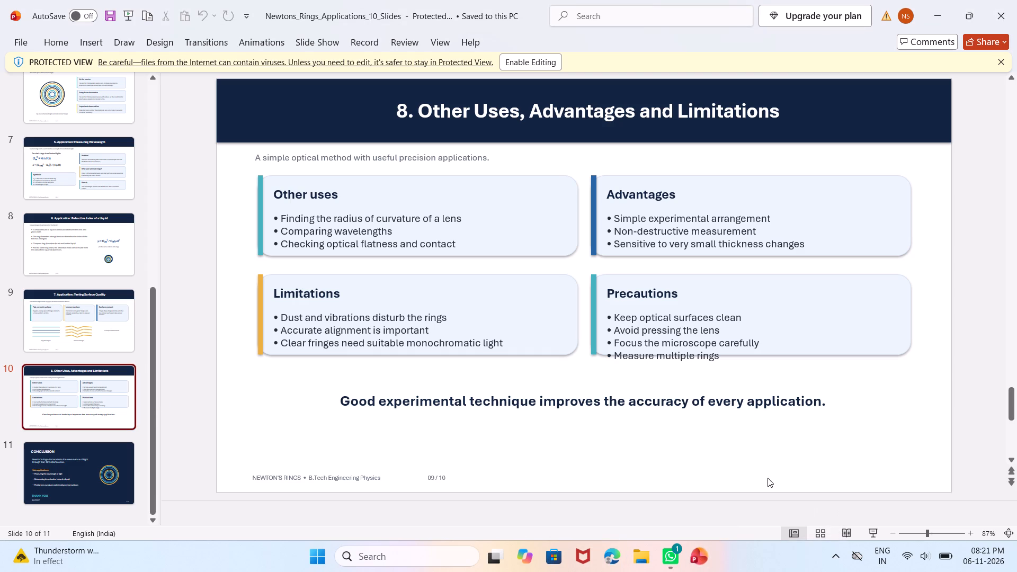
pyautogui.moveTo(768, 478); pyautogui.dragTo(706, 560)
pyautogui.click(765, 479)
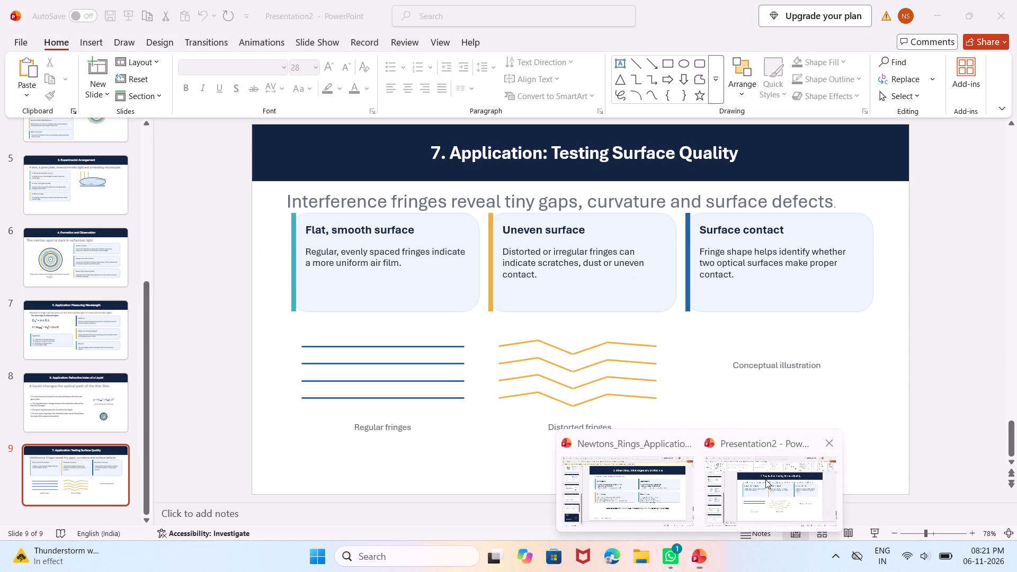
pyautogui.hotkey('ctrl', 'v')
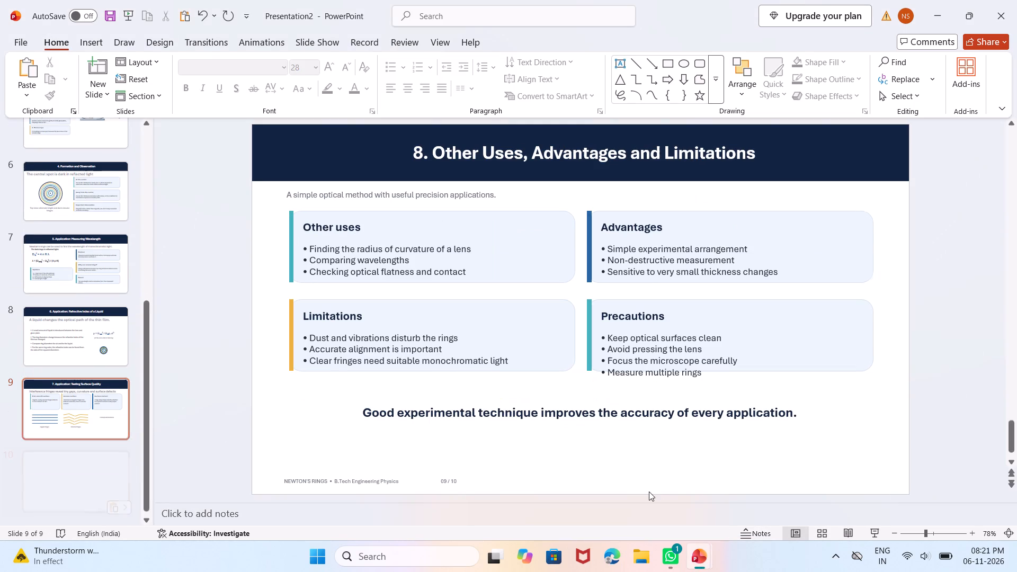
# Delete the "NEWTON'S RINGS • B.Tech Engineering Physics" footer with its page number from the "8. Other Uses, Advantages and Limitations" slide.
pyautogui.click(489, 485)
pyautogui.press('BackSpace')
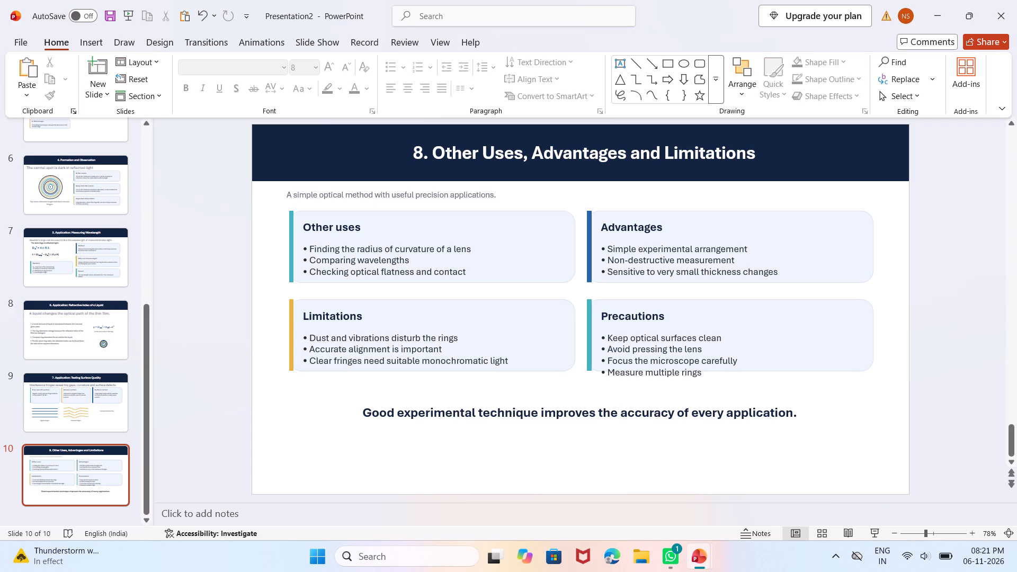
# Set the font size of the subtitle "A simple optical method with useful precision applications." to 28.
pyautogui.moveTo(289, 194); pyautogui.dragTo(561, 185)
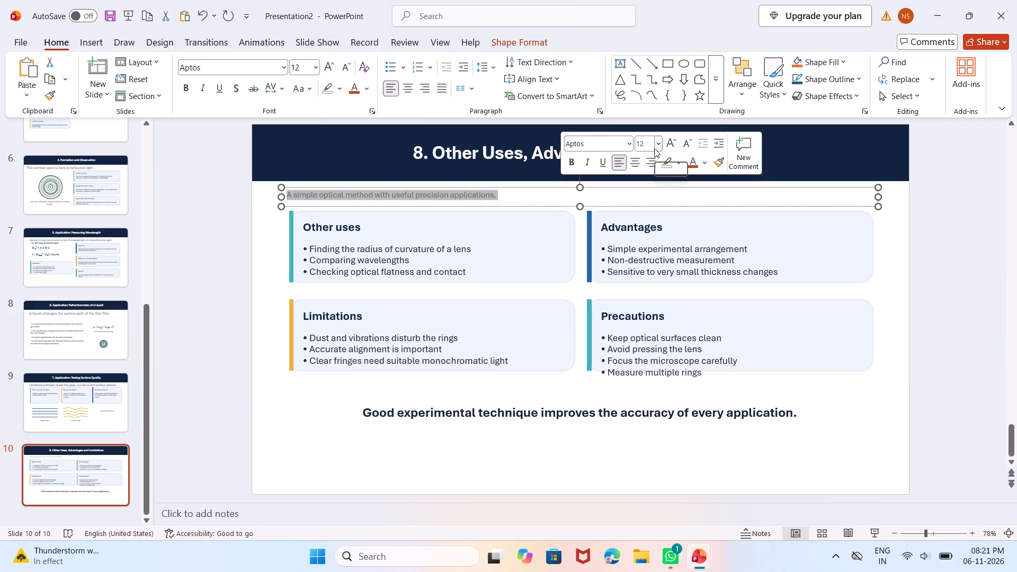
pyautogui.click(654, 148)
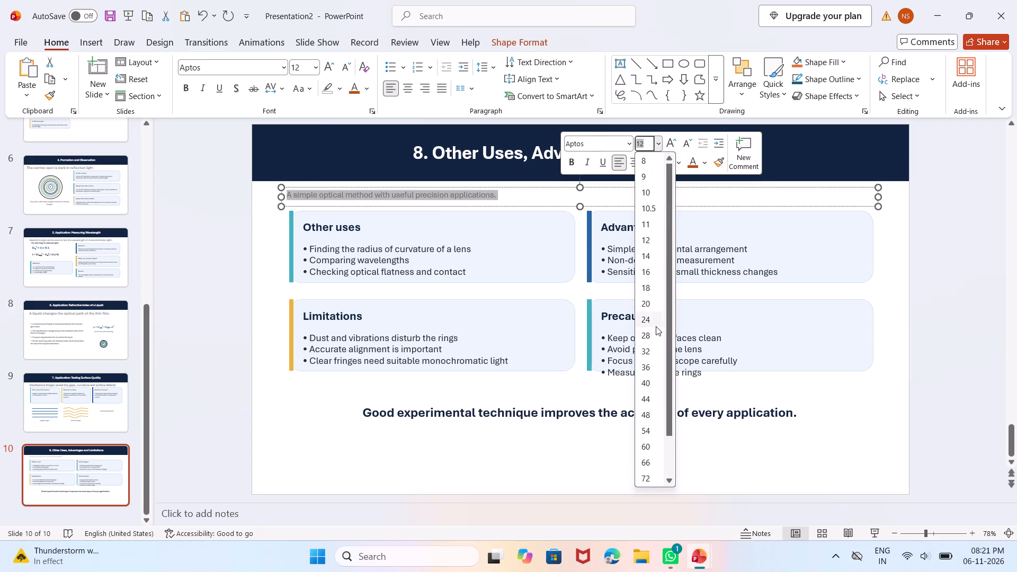
pyautogui.scroll(1, 656, 328)
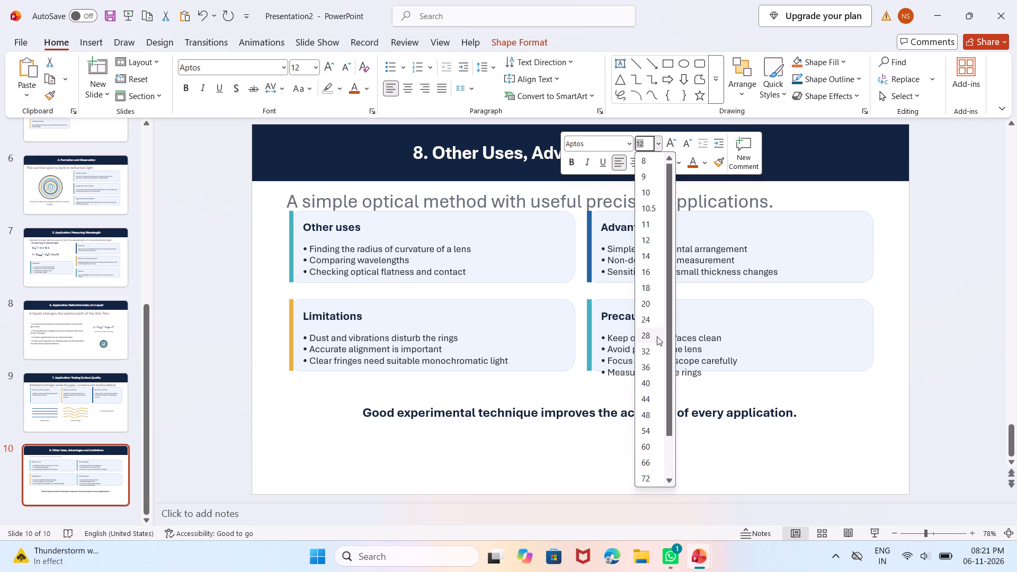
pyautogui.scroll(1, 657, 336)
pyautogui.click(657, 334)
pyautogui.hscroll(-1, 648, 342)
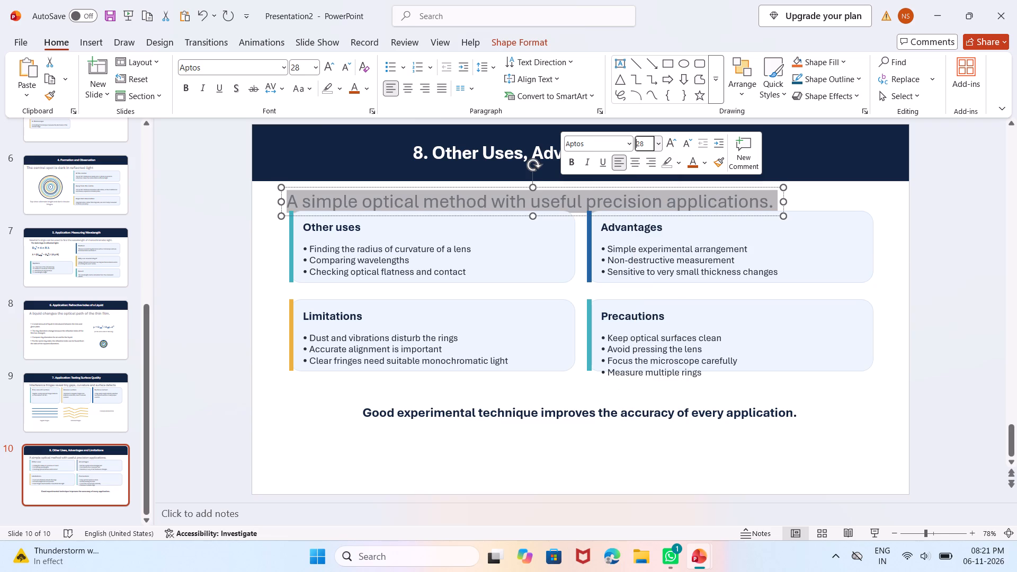
pyautogui.hscroll(-1, 553, 424)
pyautogui.click(488, 450)
pyautogui.hscroll(-1, 483, 453)
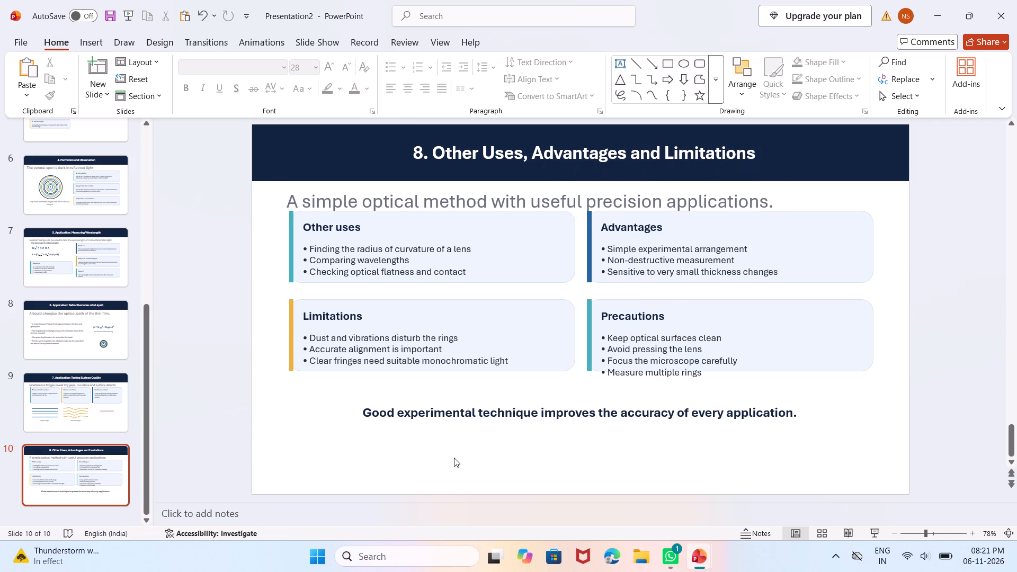
pyautogui.hscroll(-1, 454, 458)
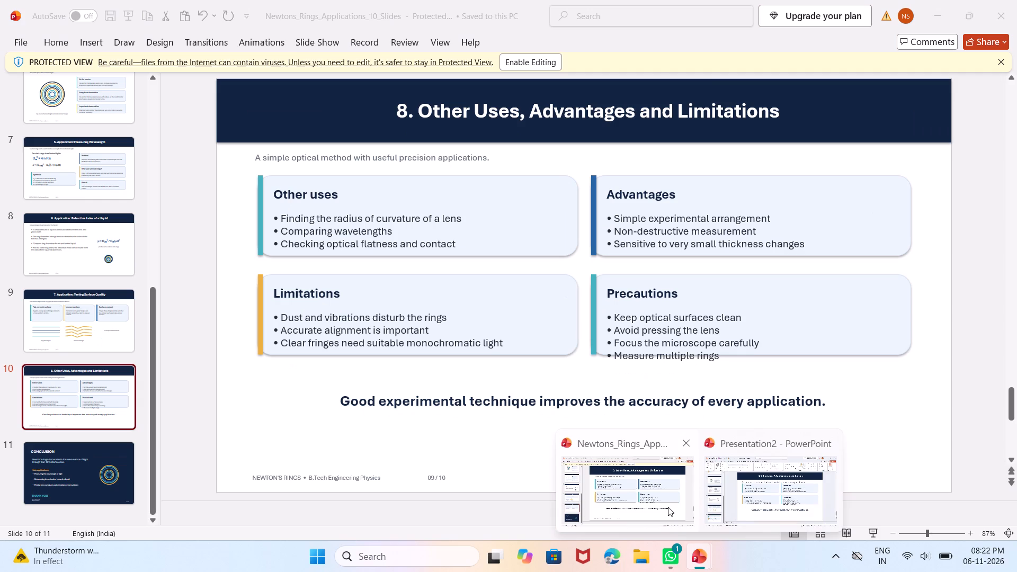
# Copy the "CONCLUSION" slide from Newtons_Rings_Applications_10_Slides and paste it at the end of Presentation2.
pyautogui.click(668, 507)
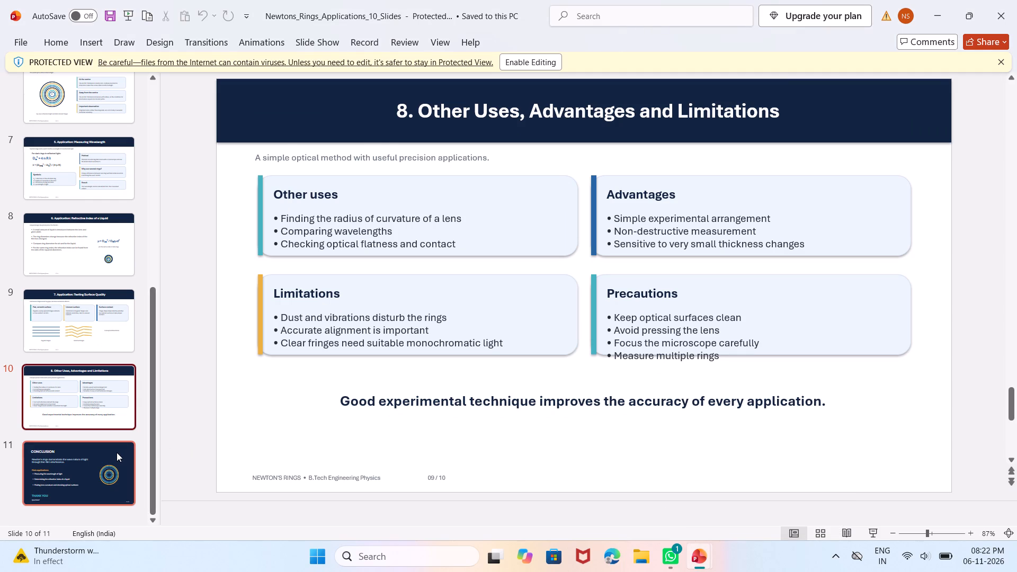
pyautogui.click(117, 452)
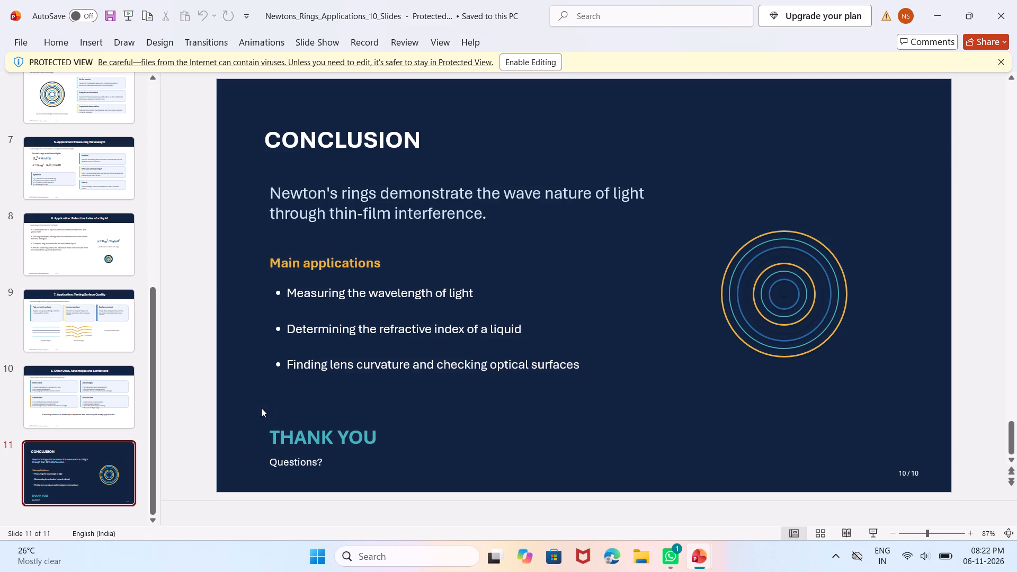
pyautogui.hotkey('ctrl', 'c')
pyautogui.click(703, 552)
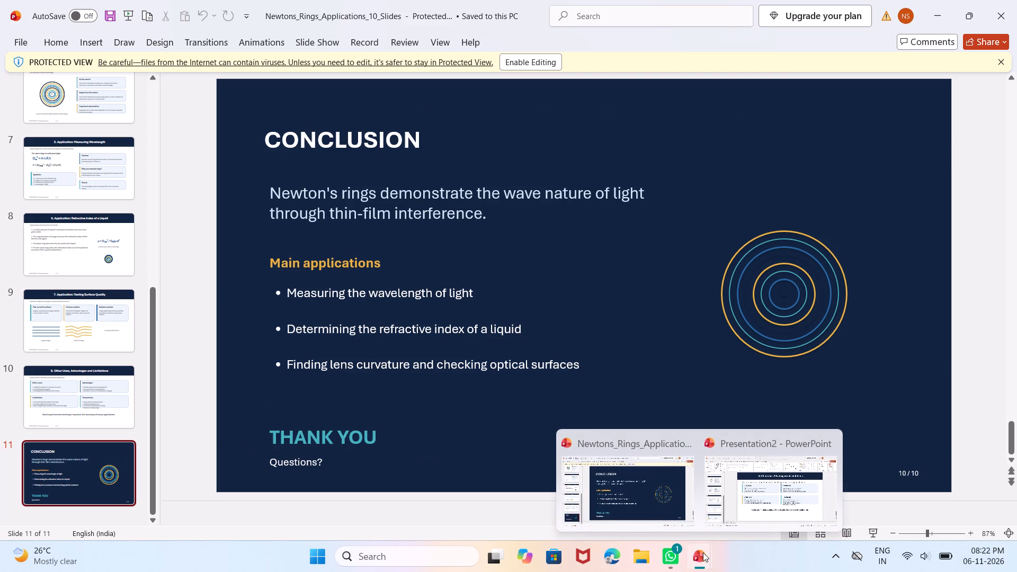
pyautogui.click(738, 505)
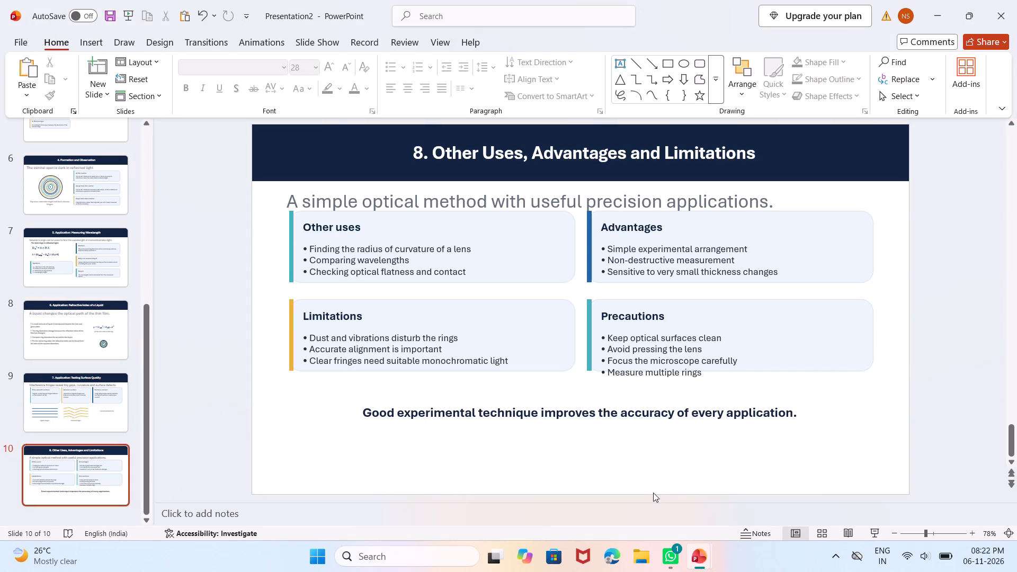
pyautogui.hotkey('ctrl', 'v')
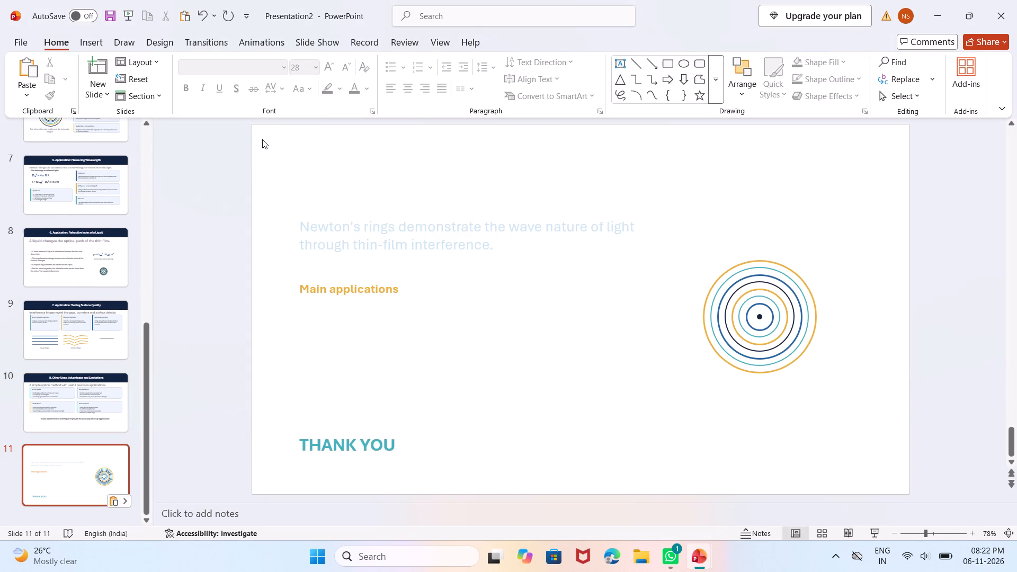
# Change the font colour of all the text on the pasted conclusion slide to the dark purple theme colour.
pyautogui.moveTo(263, 148); pyautogui.dragTo(828, 436)
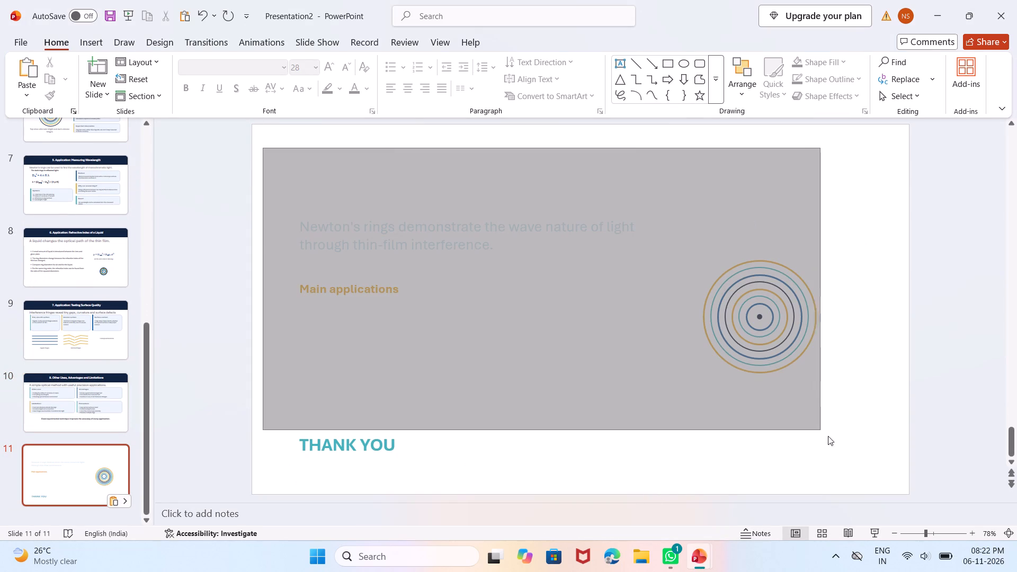
pyautogui.moveTo(828, 436); pyautogui.dragTo(877, 480)
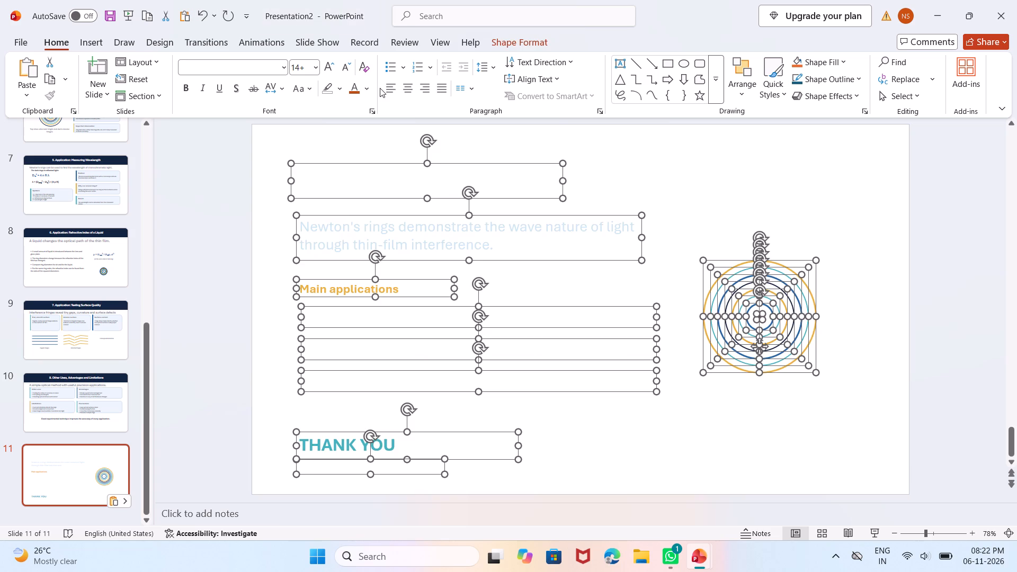
pyautogui.click(363, 90)
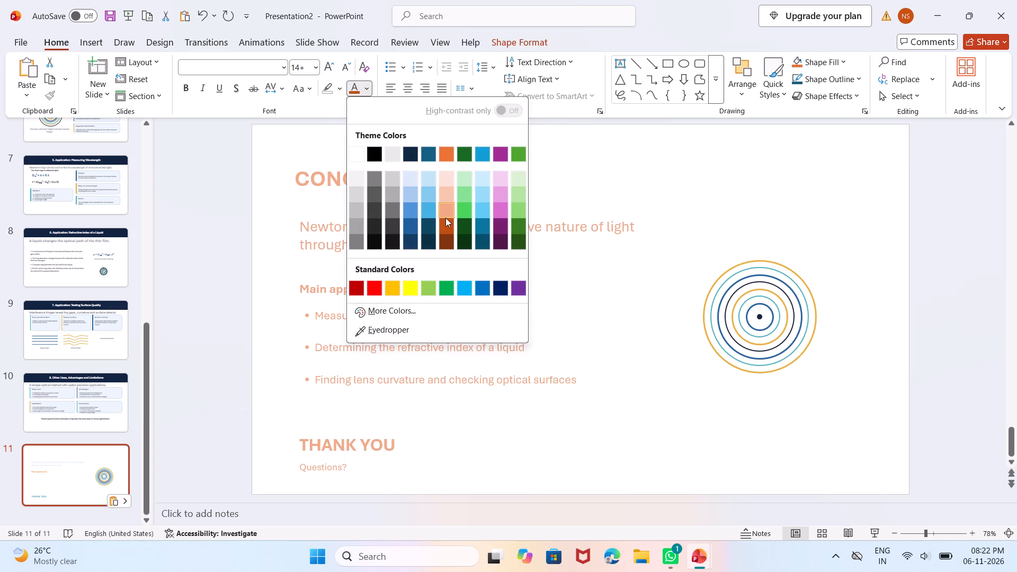
pyautogui.click(495, 235)
pyautogui.scroll(1, 565, 311)
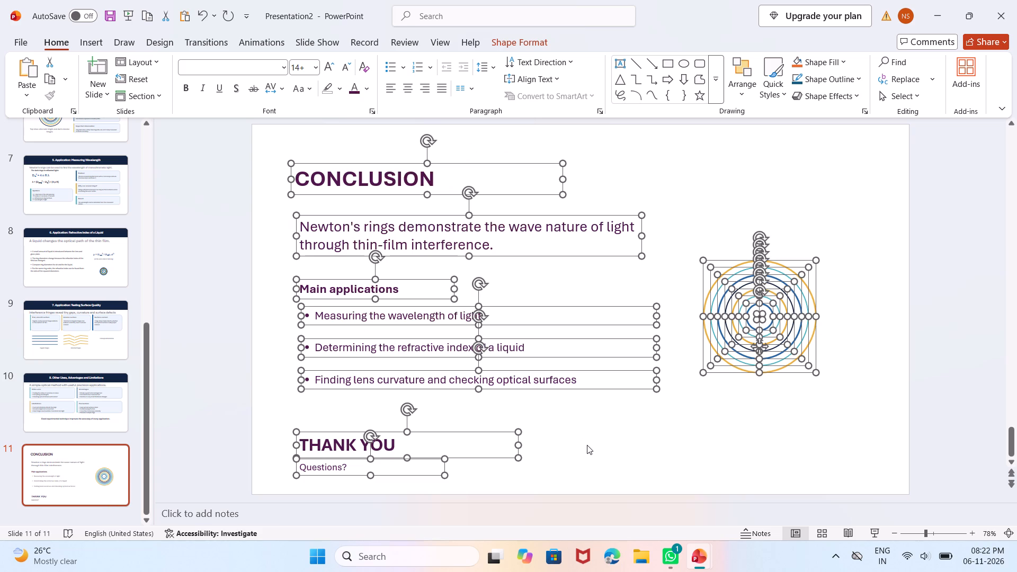
pyautogui.scroll(1, 587, 445)
pyautogui.click(587, 445)
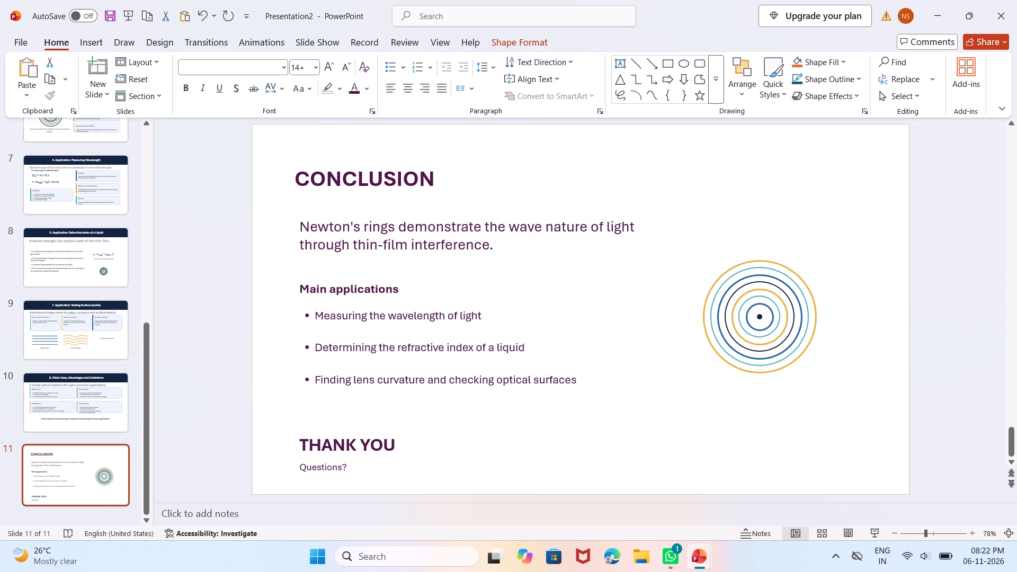
# Delete the "Questions?" text box beneath "THANK YOU" on the conclusion slide.
pyautogui.click(369, 471)
pyautogui.press('BackSpace')
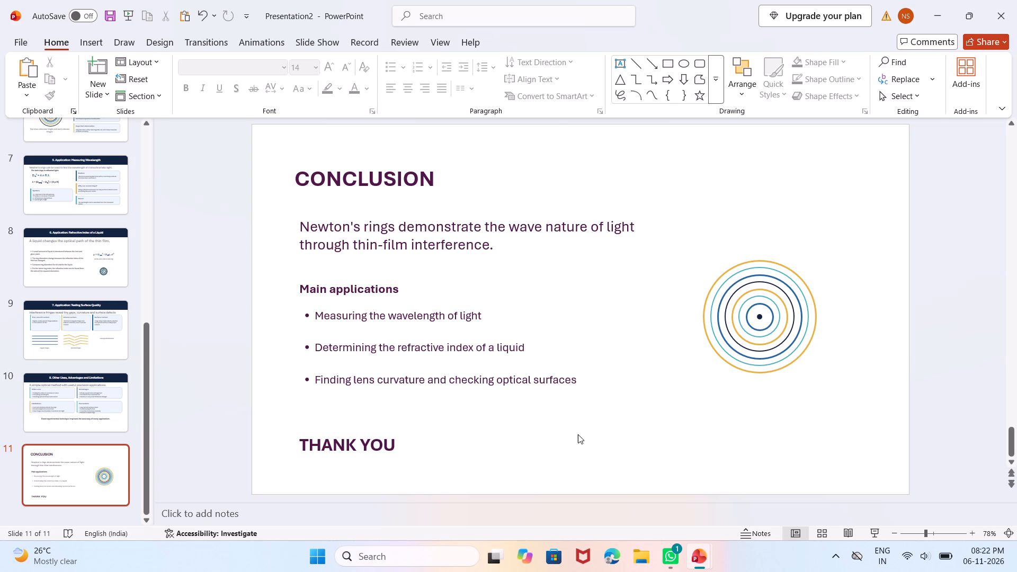
# Close Presentation2, saving it under the file name AEP in the OneDrive Documents folder.
pyautogui.hotkey('ctrl', 'w')
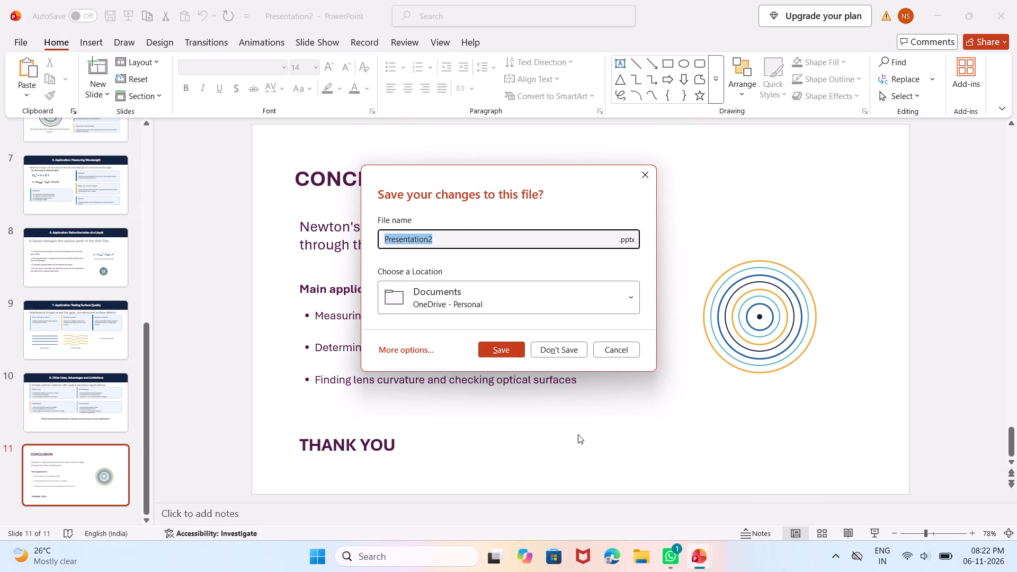
pyautogui.click(559, 240)
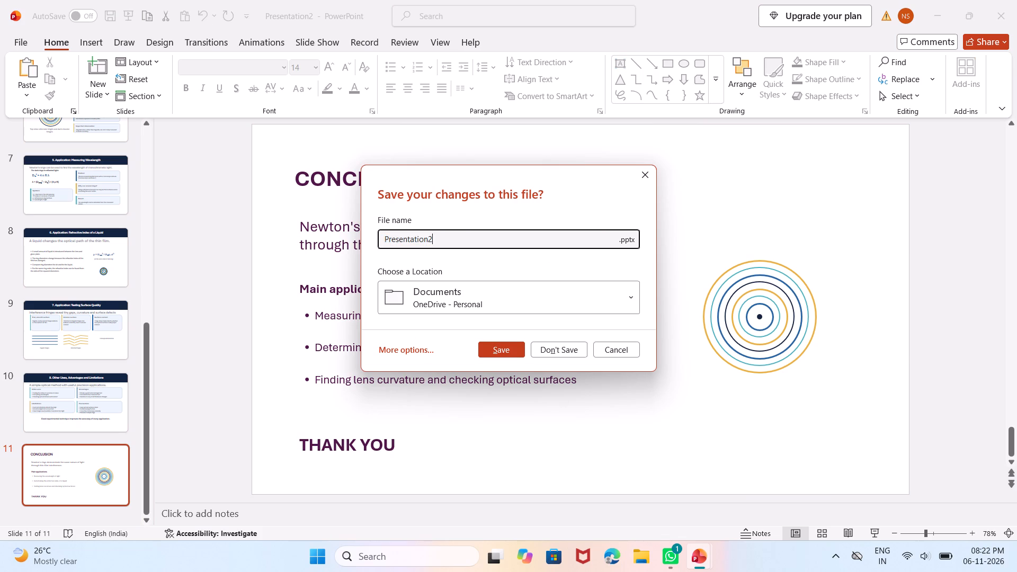
pyautogui.click(559, 240)
pyautogui.press('BackSpace')
pyautogui.press('BackSpace')
pyautogui.press('BackSpace')
pyautogui.press('BackSpace')
pyautogui.press('BackSpace')
pyautogui.press('BackSpace')
pyautogui.press('BackSpace')
pyautogui.press('BackSpace')
pyautogui.press('BackSpace')
pyautogui.press('BackSpace')
pyautogui.press('BackSpace')
pyautogui.press('BackSpace')
pyautogui.press('BackSpace')
pyautogui.press('BackSpace')
pyautogui.press('BackSpace')
pyautogui.press('BackSpace')
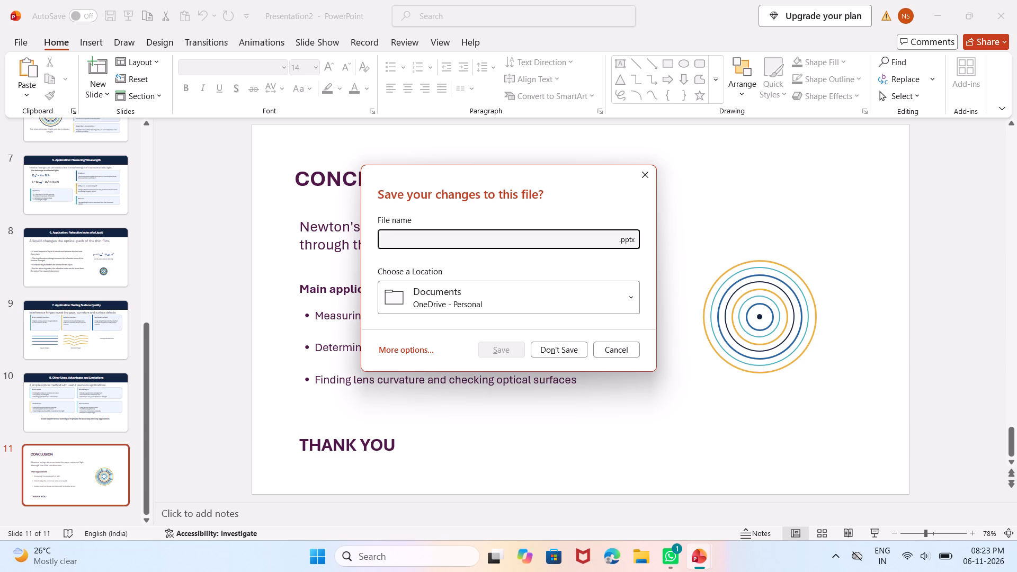
pyautogui.write('AEP')
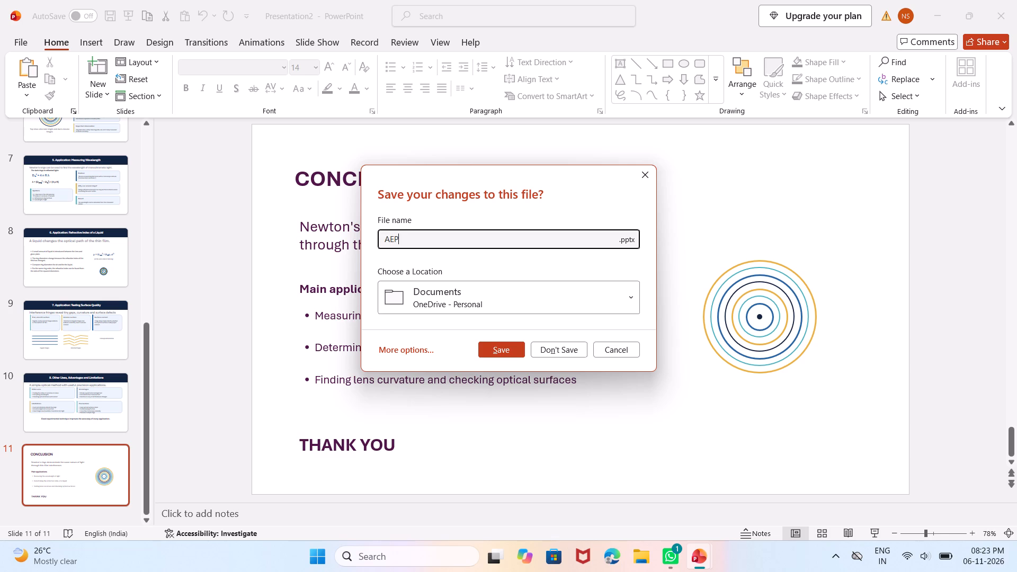
pyautogui.click(506, 346)
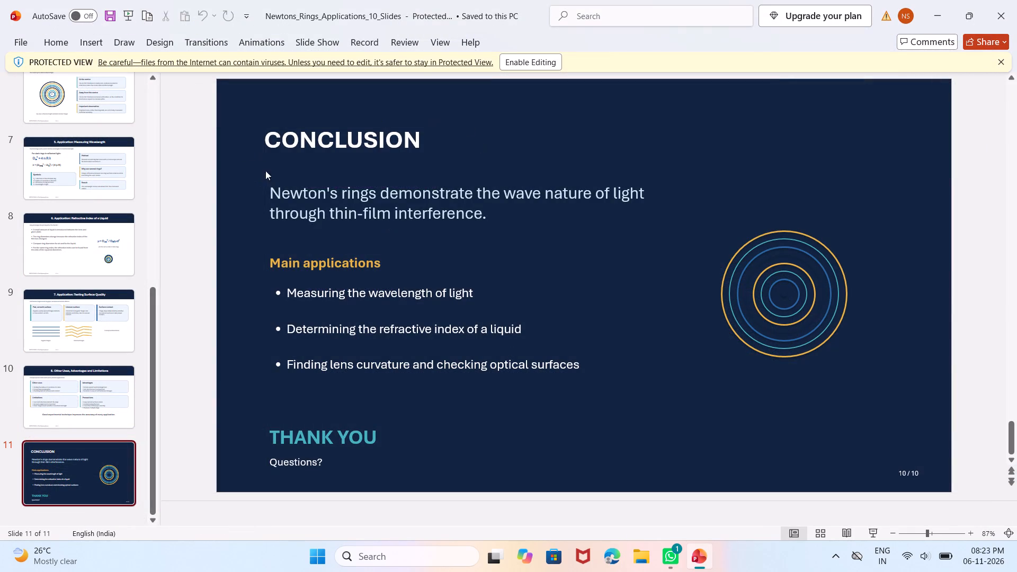
# Close the Newtons_Rings_Applications_10_Slides presentation.
pyautogui.click(1006, 0)
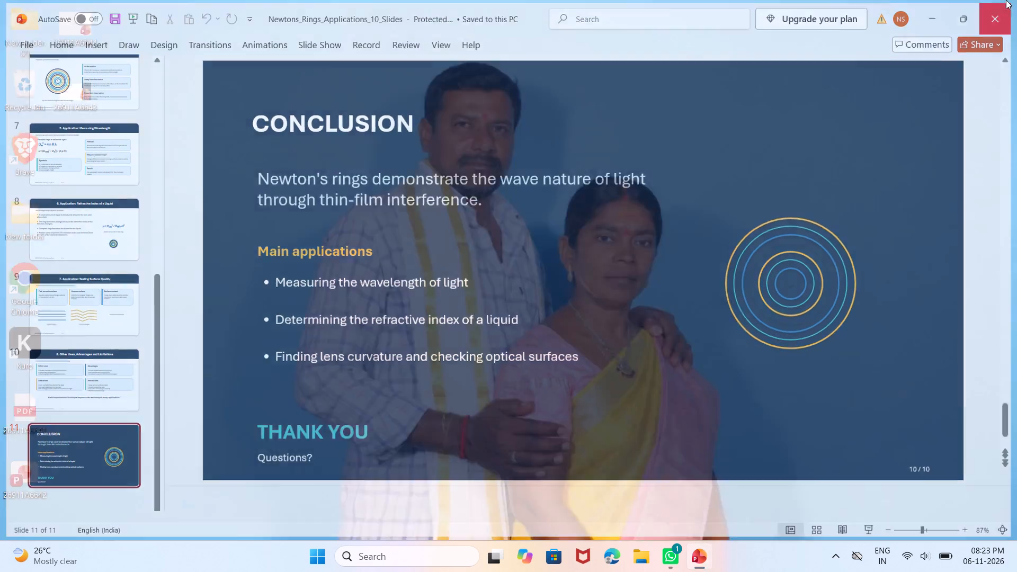
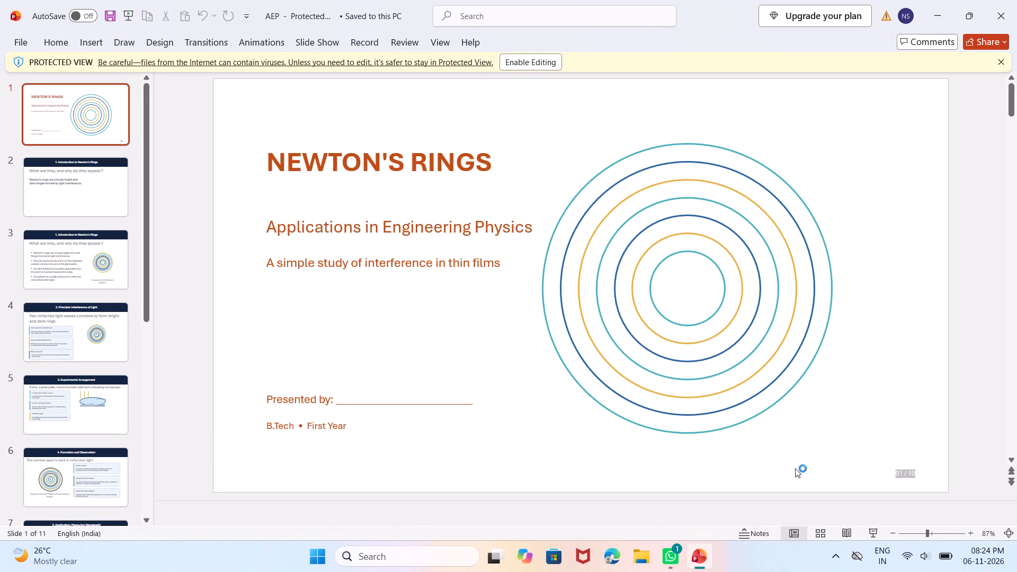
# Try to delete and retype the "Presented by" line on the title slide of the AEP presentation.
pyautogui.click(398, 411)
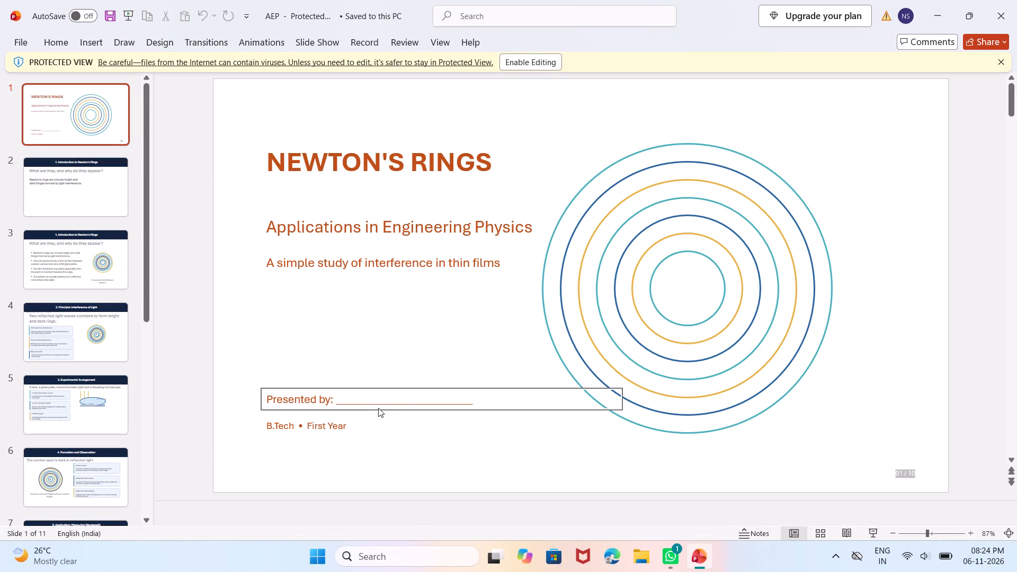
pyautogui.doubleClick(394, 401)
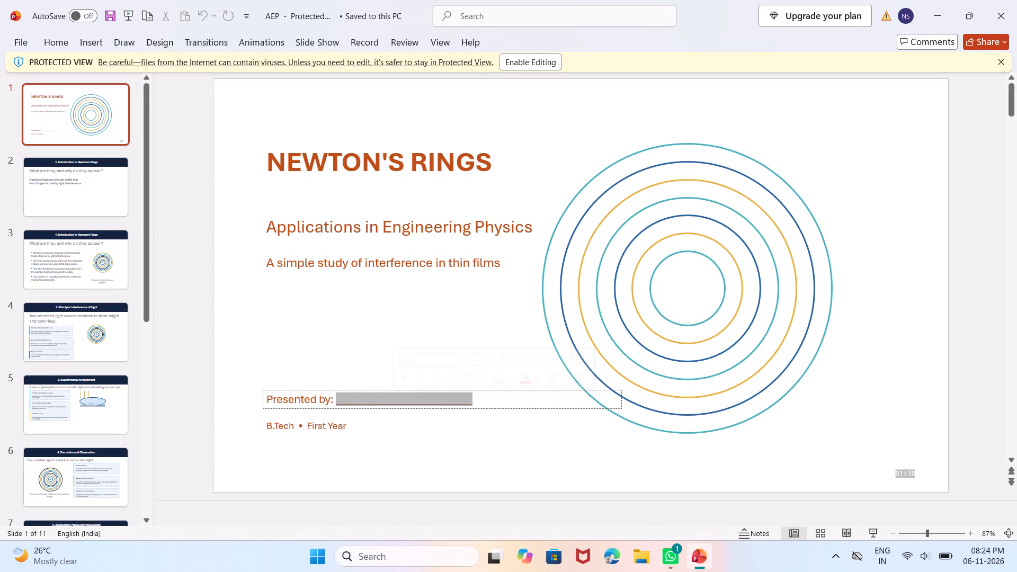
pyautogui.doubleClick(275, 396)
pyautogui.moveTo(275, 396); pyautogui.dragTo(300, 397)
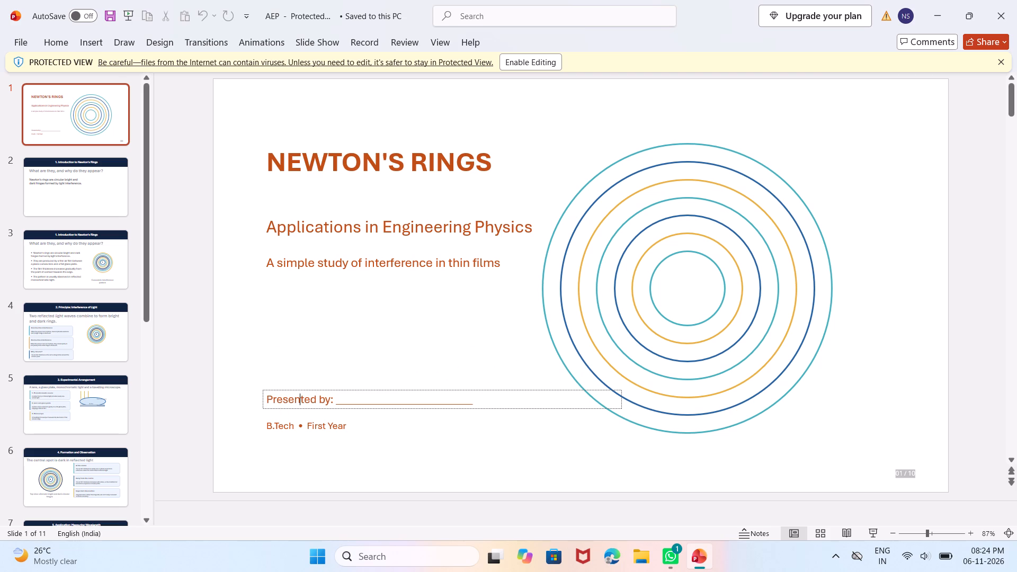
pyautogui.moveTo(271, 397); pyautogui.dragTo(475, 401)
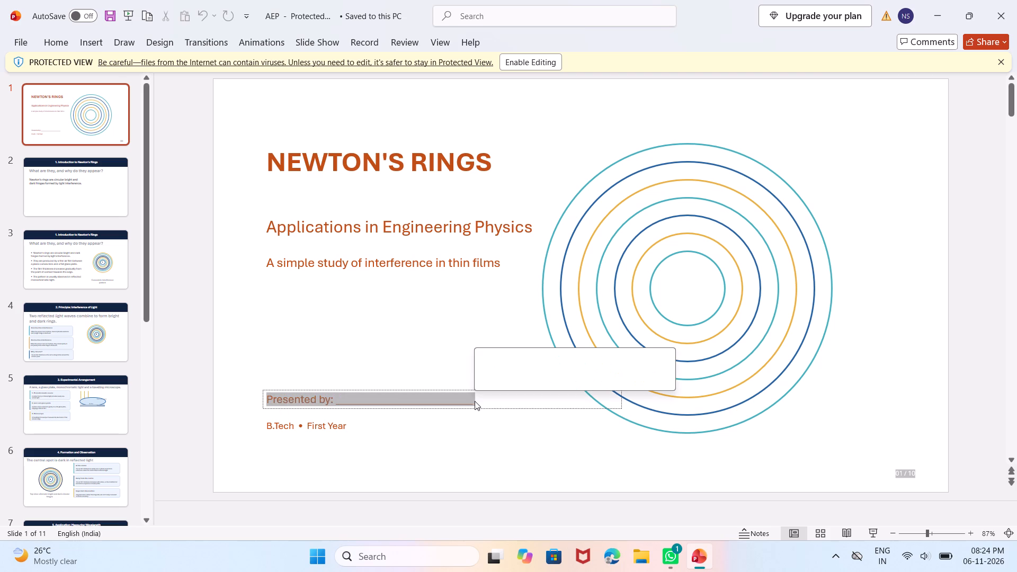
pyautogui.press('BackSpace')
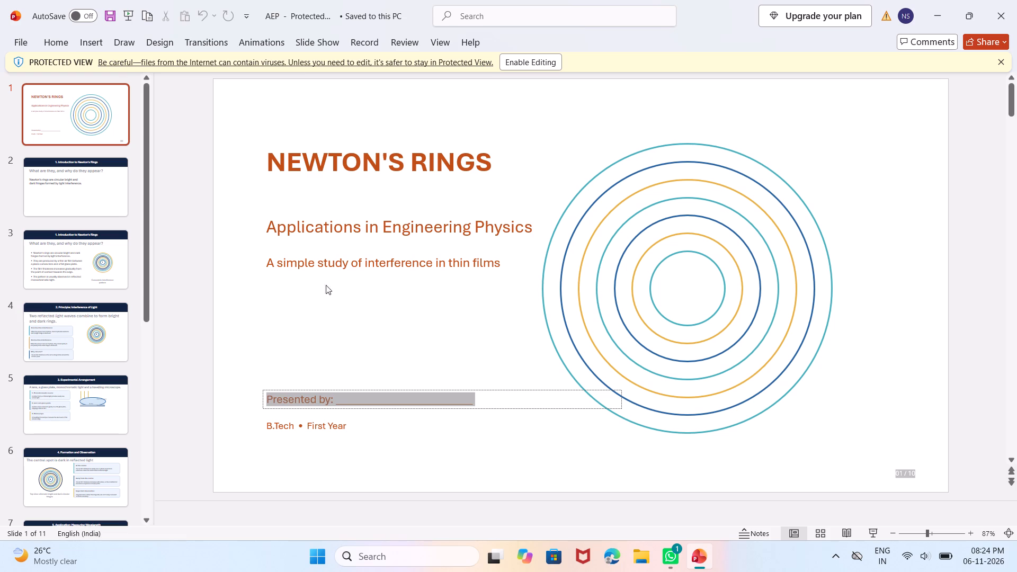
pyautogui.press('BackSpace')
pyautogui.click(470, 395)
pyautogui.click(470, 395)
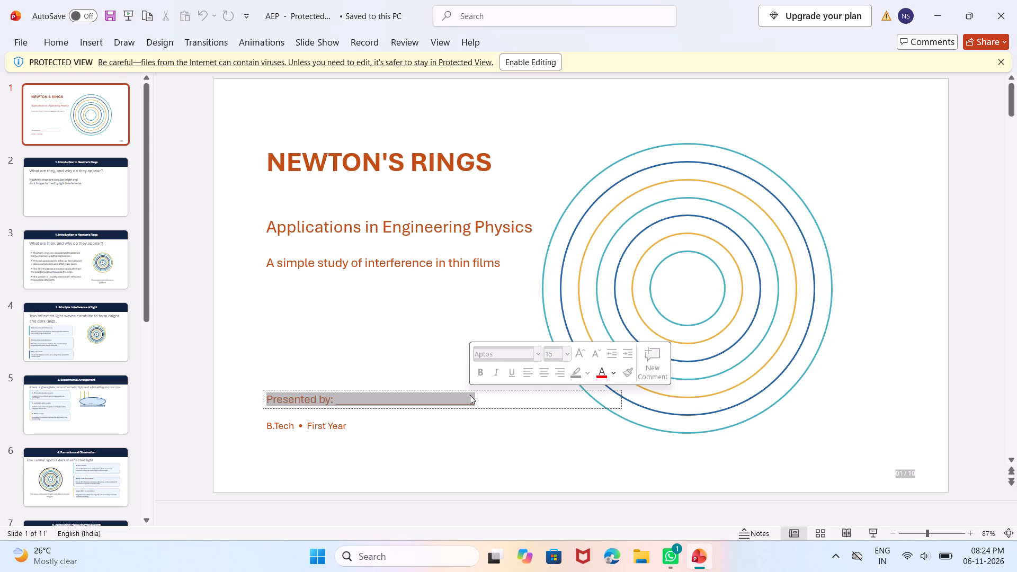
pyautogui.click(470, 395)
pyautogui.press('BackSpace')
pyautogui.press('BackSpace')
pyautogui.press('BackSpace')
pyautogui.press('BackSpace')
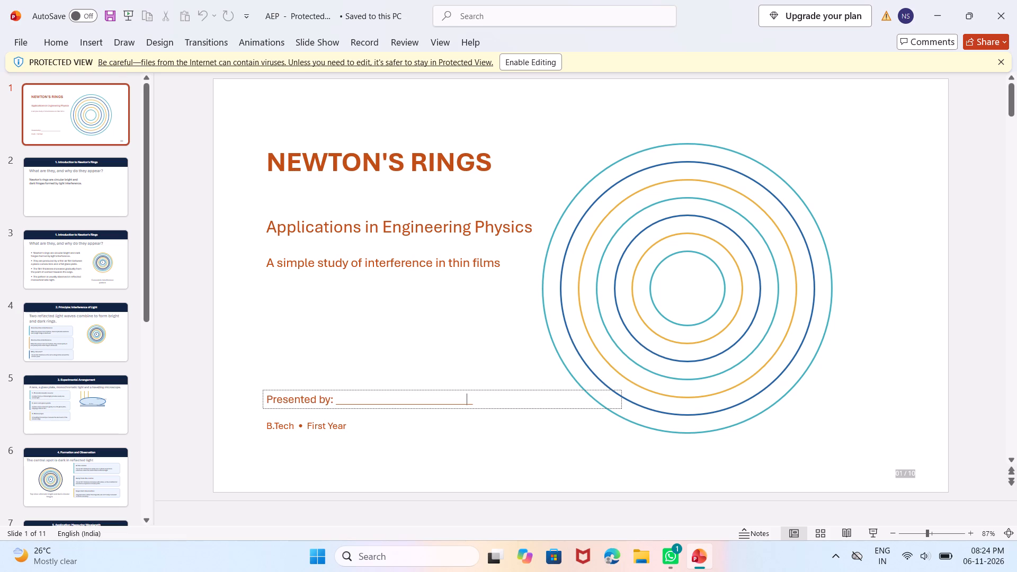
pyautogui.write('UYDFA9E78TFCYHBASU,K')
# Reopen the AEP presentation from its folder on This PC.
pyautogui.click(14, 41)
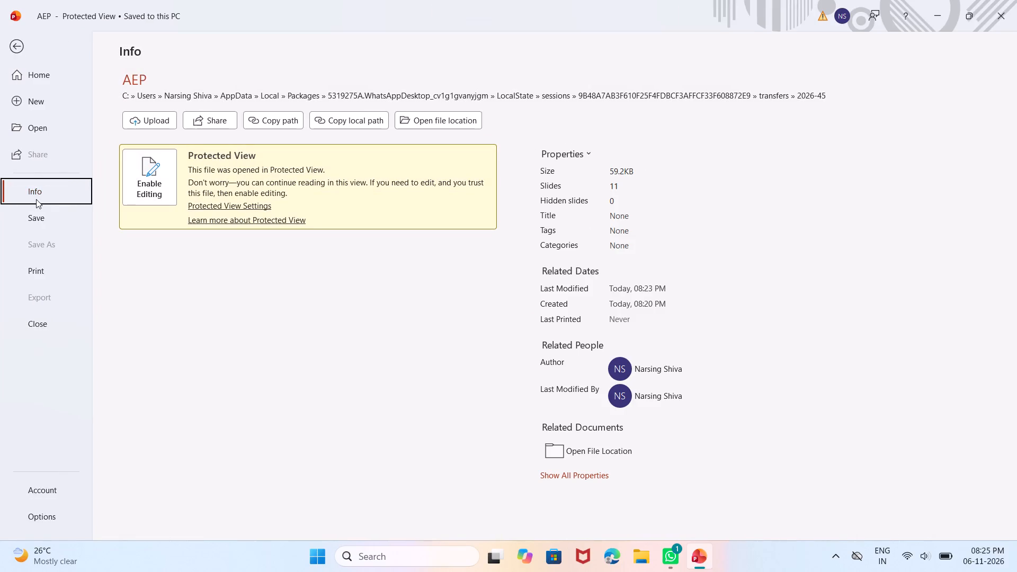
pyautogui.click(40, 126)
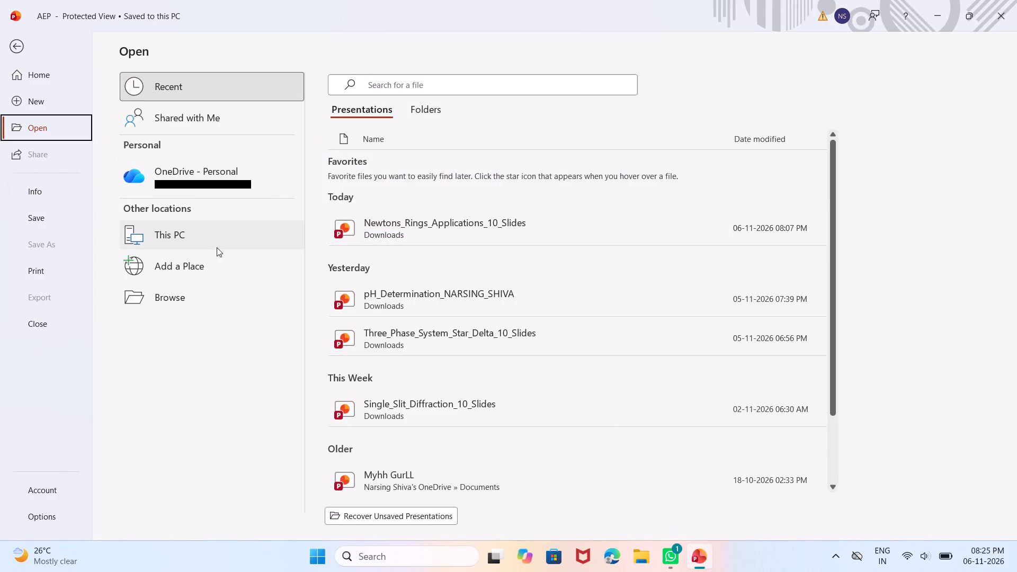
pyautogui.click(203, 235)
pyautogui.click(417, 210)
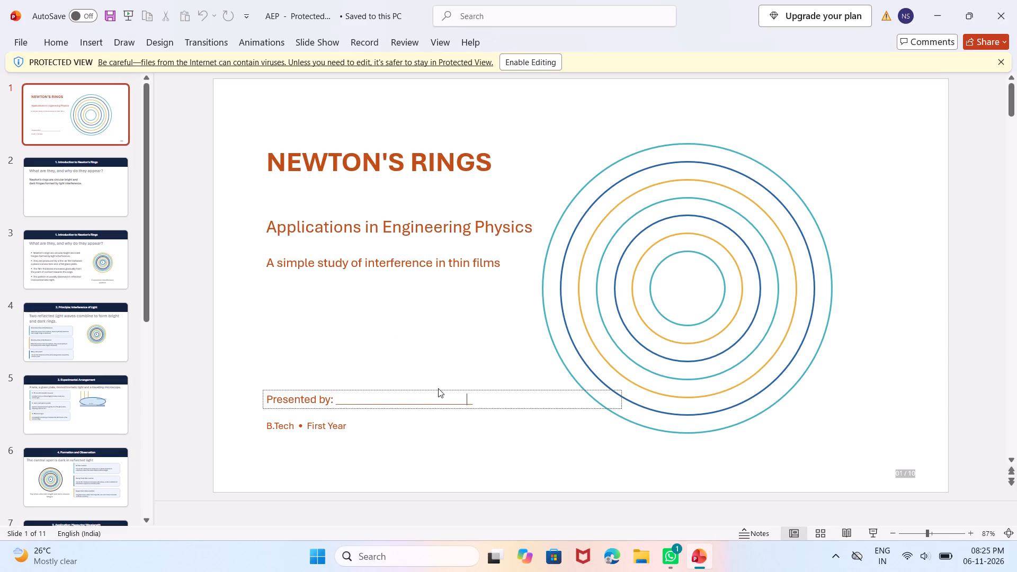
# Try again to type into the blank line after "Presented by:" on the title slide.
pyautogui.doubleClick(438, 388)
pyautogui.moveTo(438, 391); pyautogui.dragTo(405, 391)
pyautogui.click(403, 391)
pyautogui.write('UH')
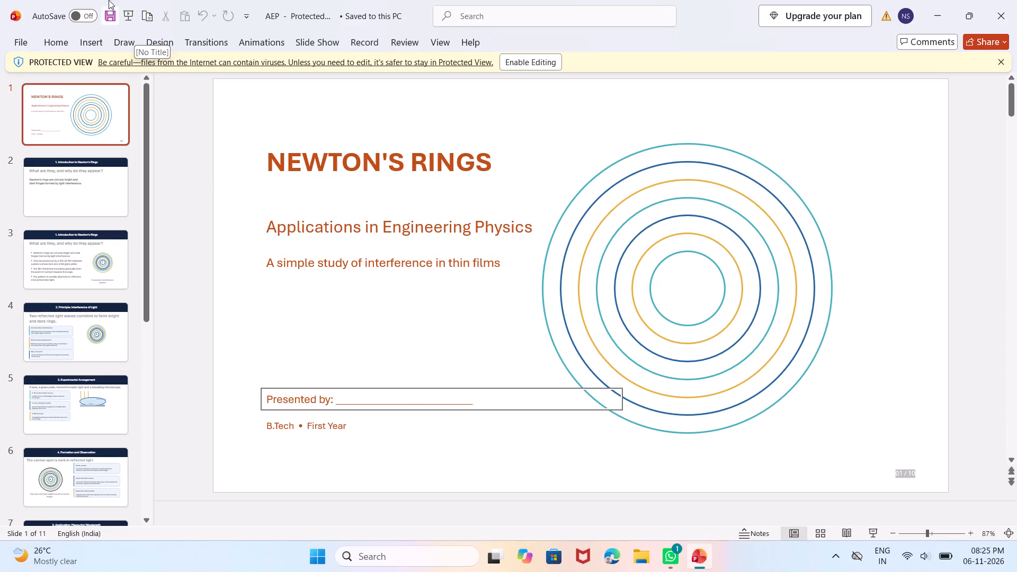
# Look up why AutoSave is off and read the help articles on AutoSave and saving a file, then close the help.
pyautogui.click(86, 13)
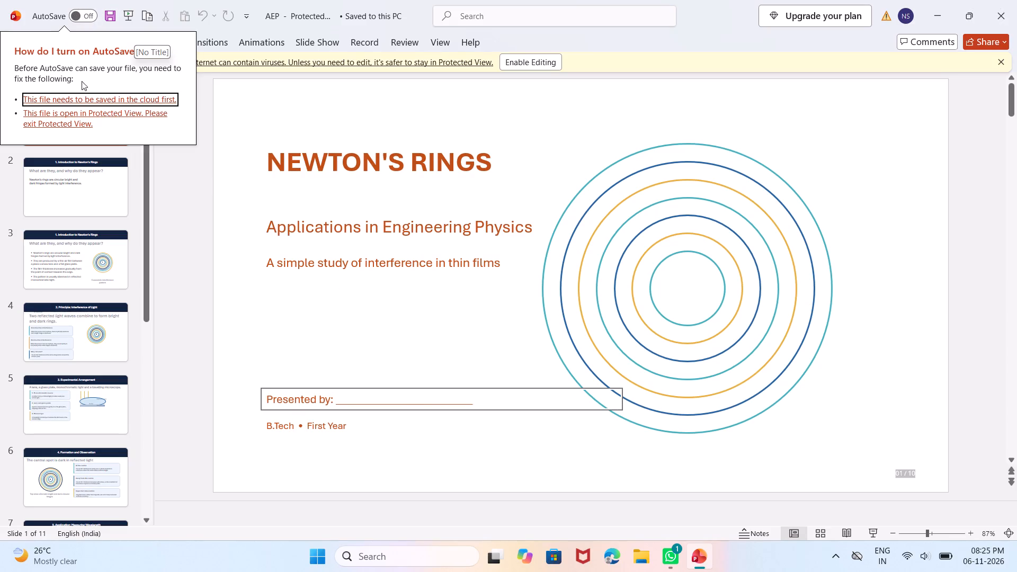
pyautogui.click(78, 98)
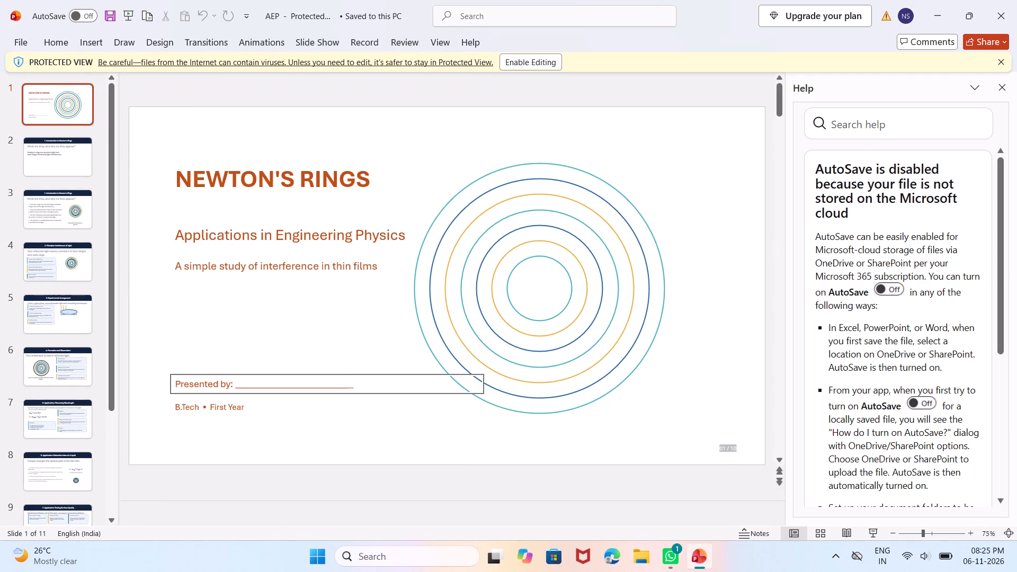
pyautogui.click(893, 284)
pyautogui.scroll(-2, 969, 358)
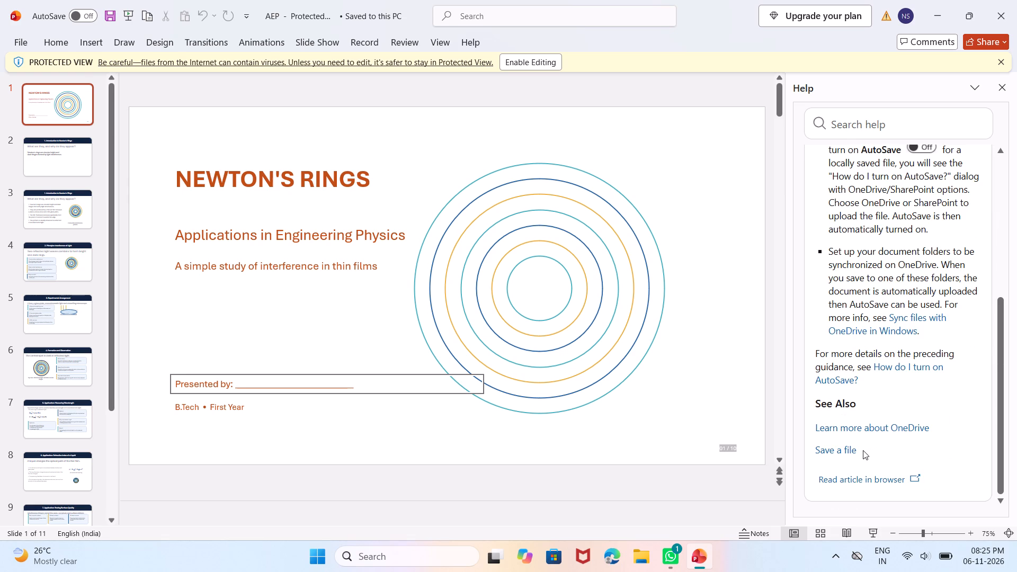
pyautogui.click(853, 452)
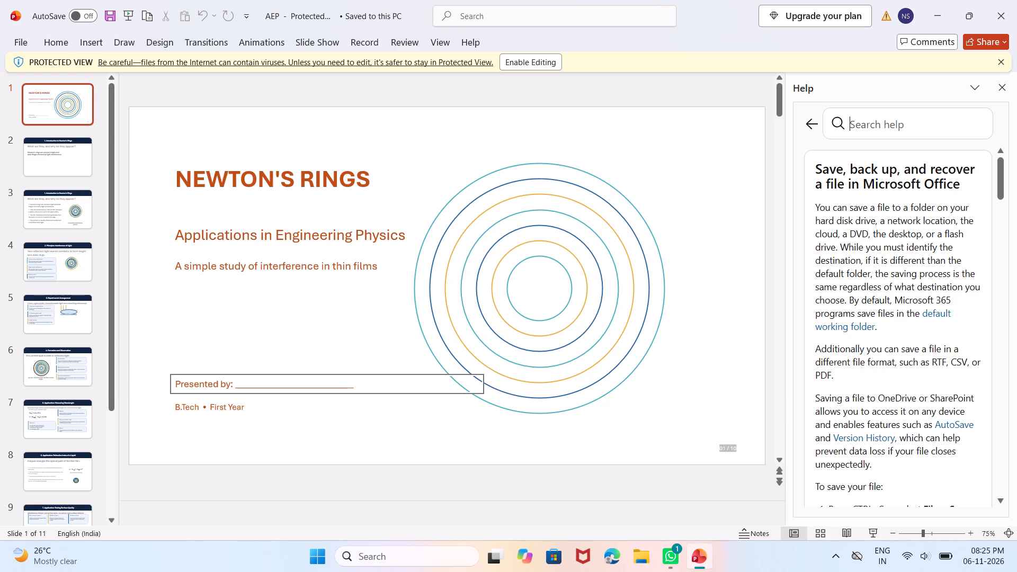
pyautogui.scroll(-5, 908, 407)
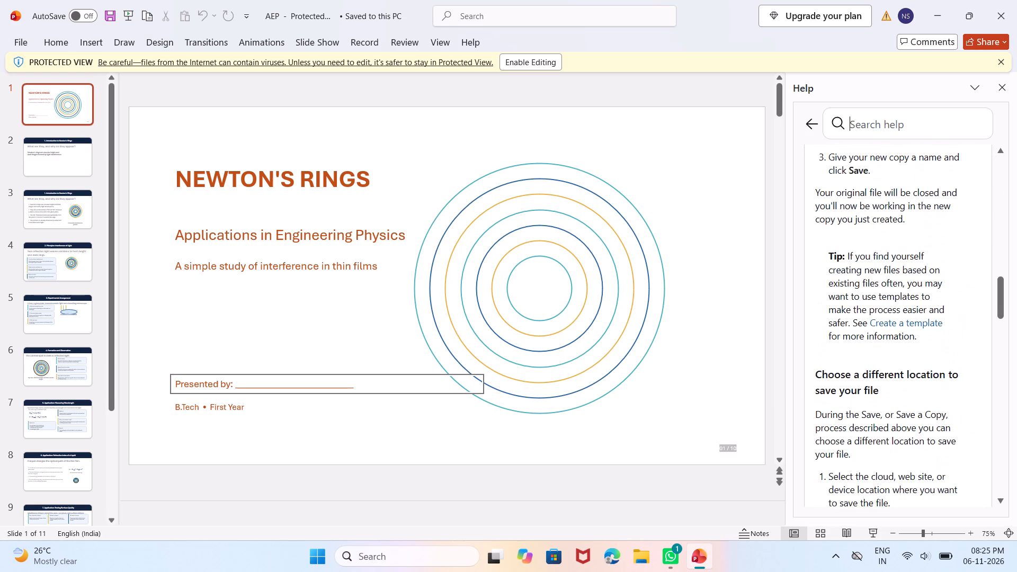
pyautogui.scroll(-13, 908, 407)
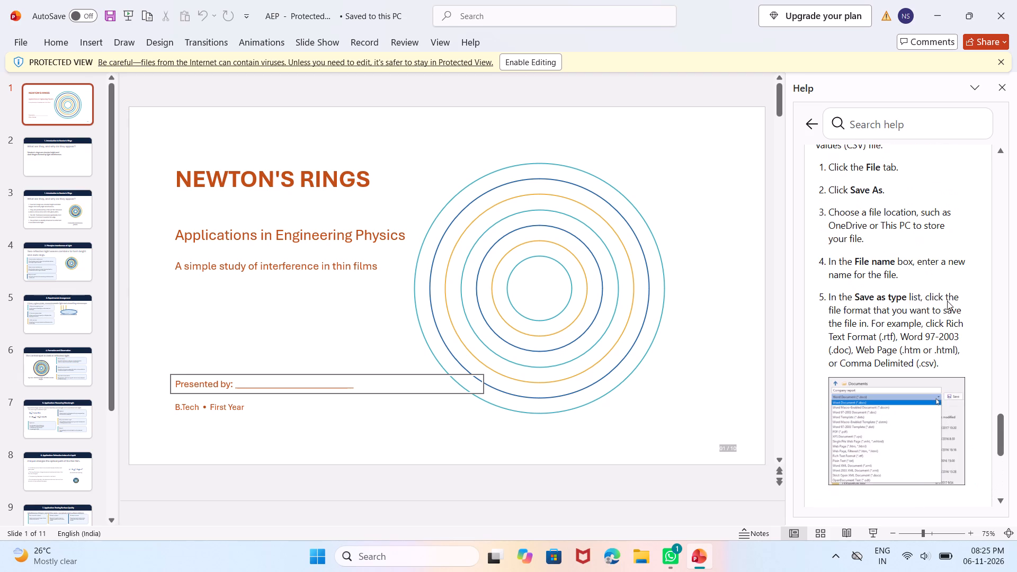
pyautogui.scroll(-2, 947, 301)
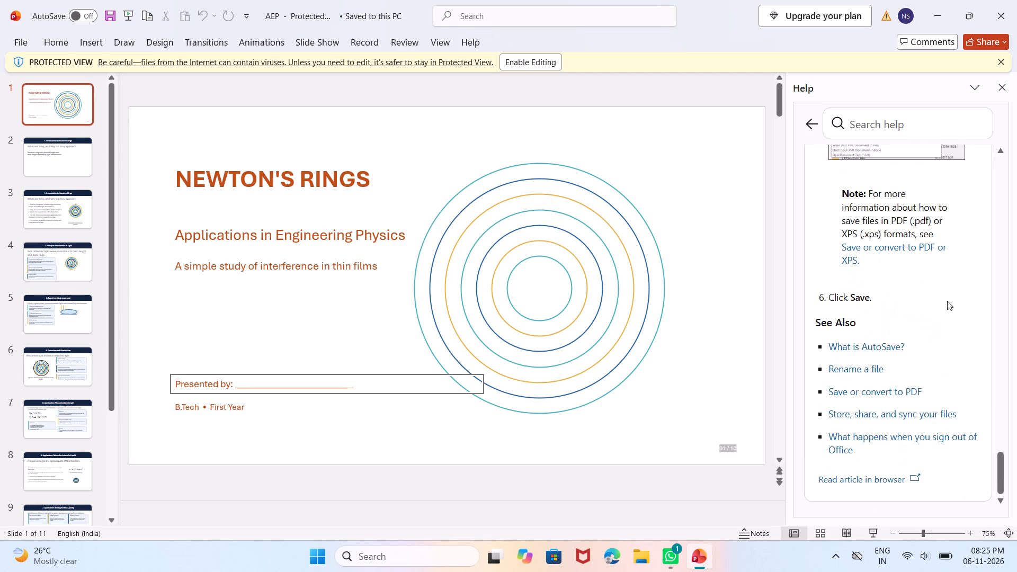
pyautogui.scroll(-1, 947, 301)
pyautogui.scroll(1, 947, 301)
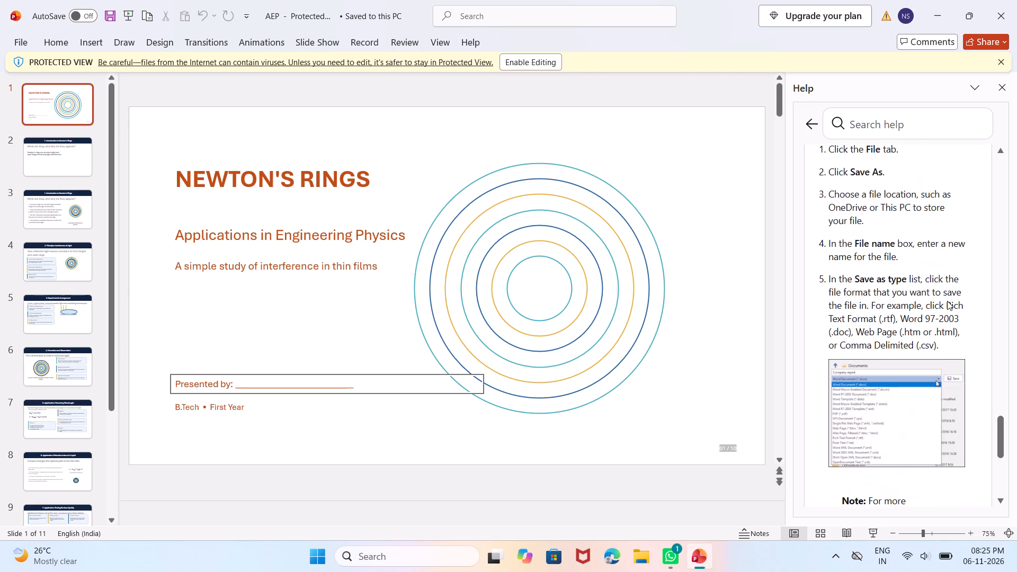
pyautogui.click(1004, 86)
pyautogui.click(1004, 86)
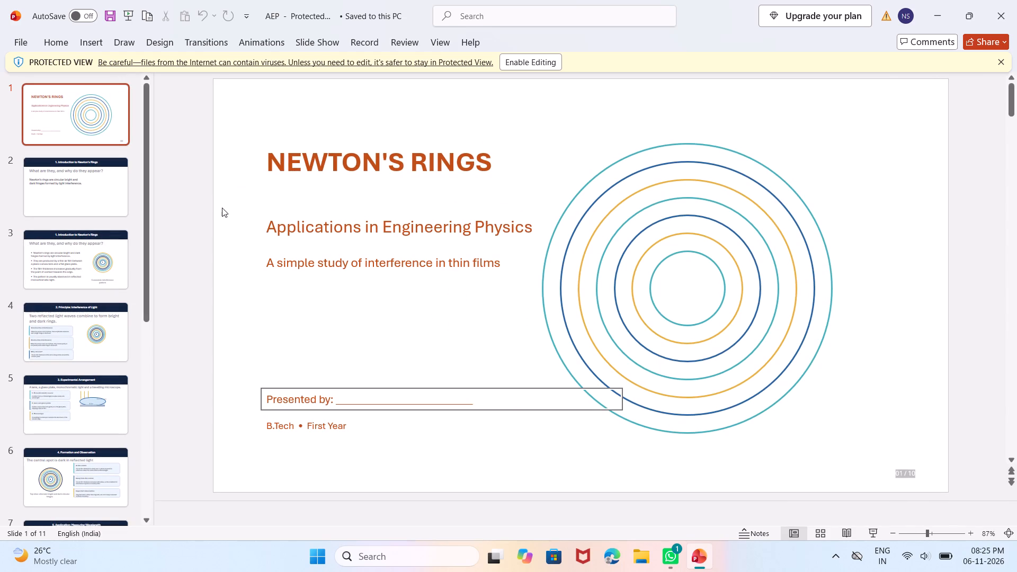
# Save the AEP presentation and enable saving so that it leaves Protected View.
pyautogui.click(72, 17)
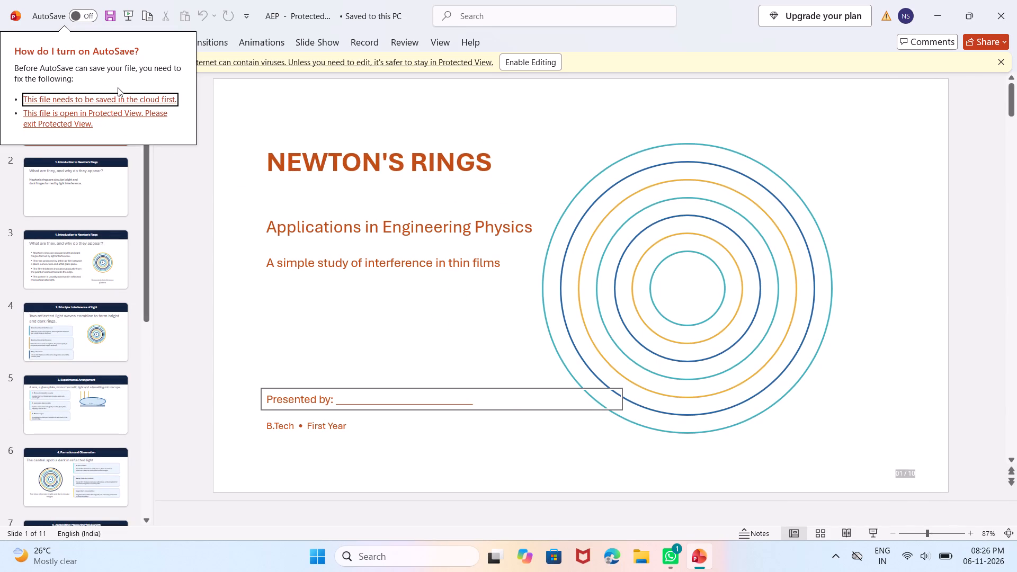
pyautogui.moveTo(50, 8); pyautogui.dragTo(22, 42)
pyautogui.click(22, 42)
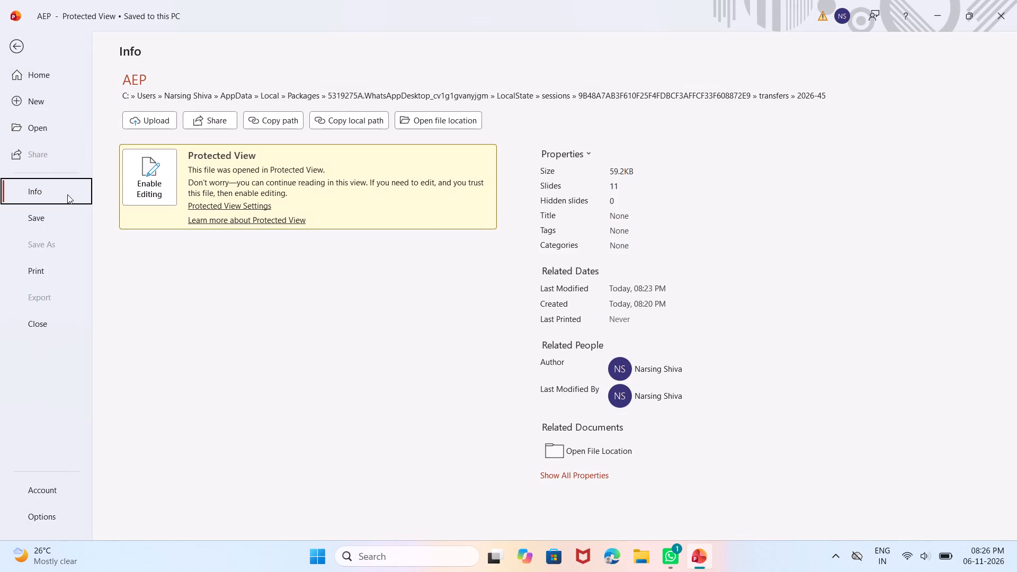
pyautogui.click(56, 213)
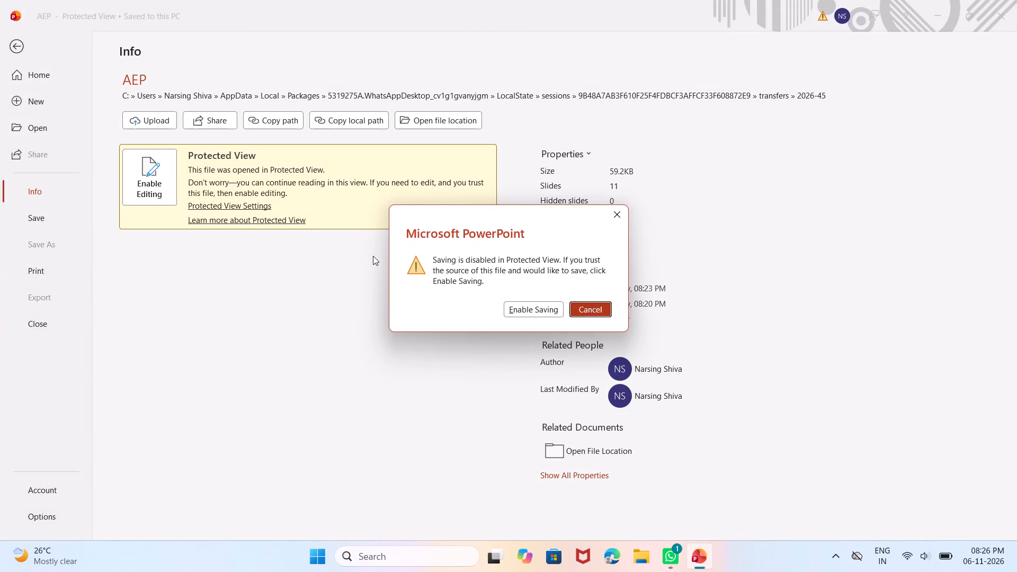
pyautogui.click(551, 305)
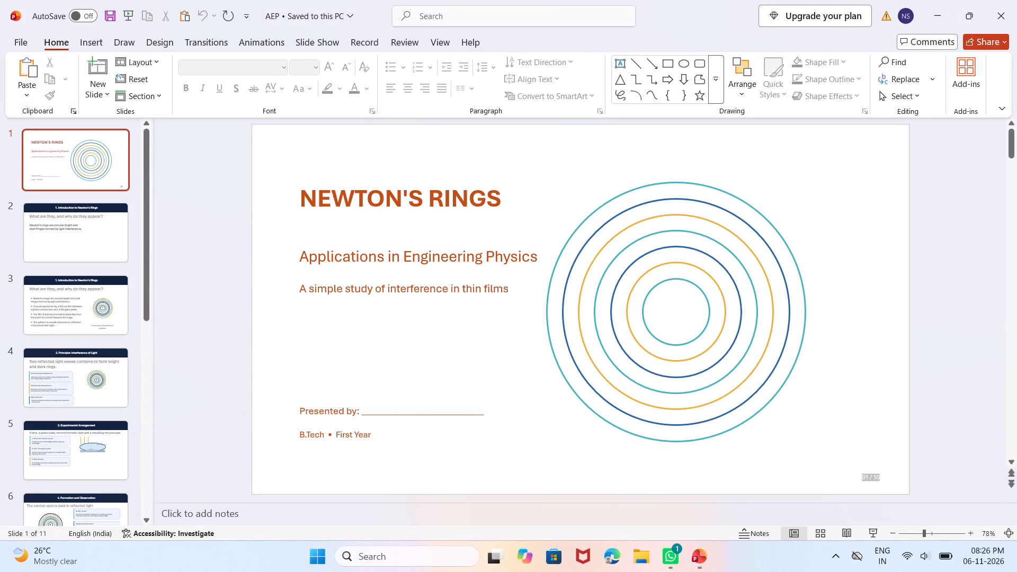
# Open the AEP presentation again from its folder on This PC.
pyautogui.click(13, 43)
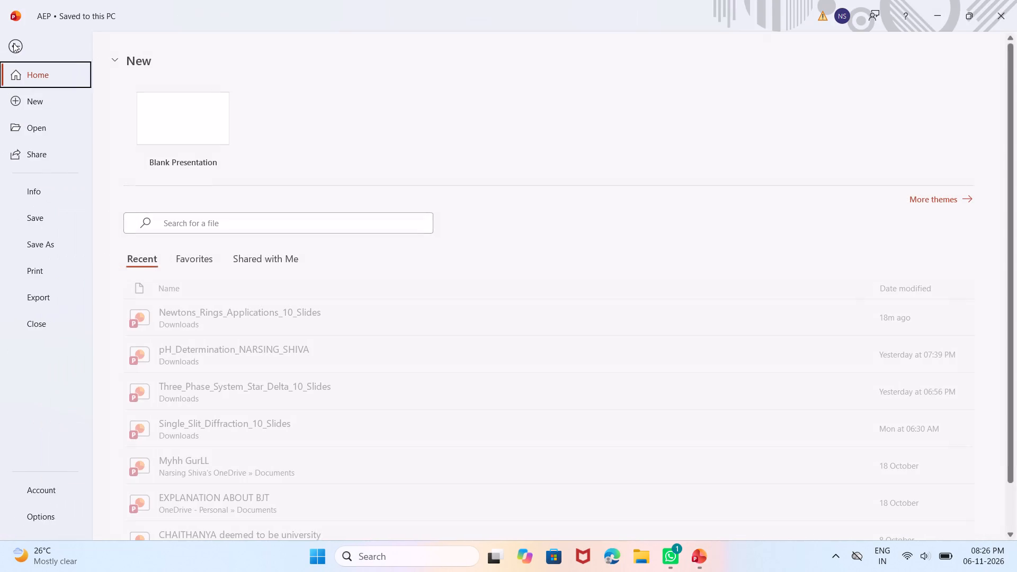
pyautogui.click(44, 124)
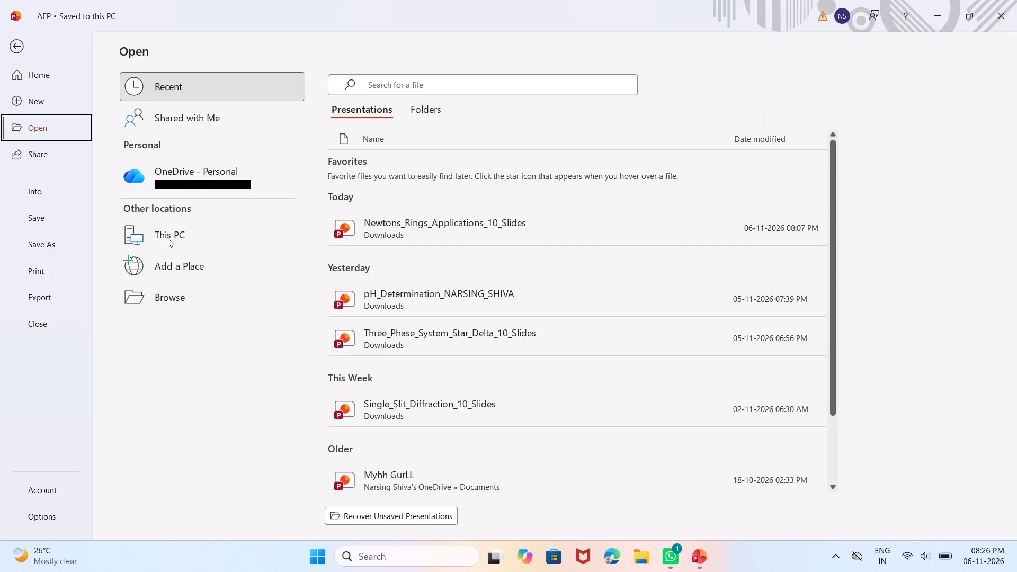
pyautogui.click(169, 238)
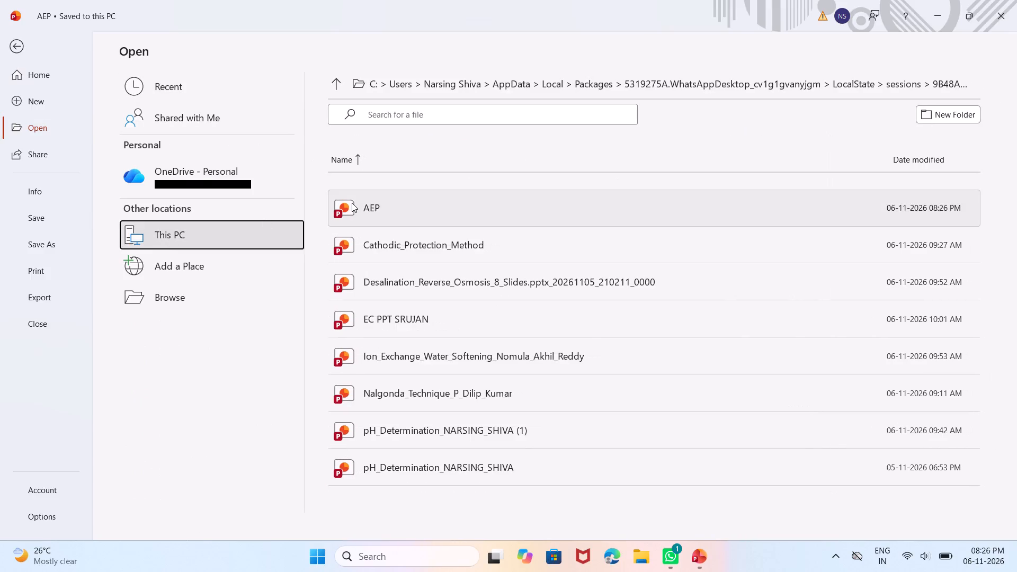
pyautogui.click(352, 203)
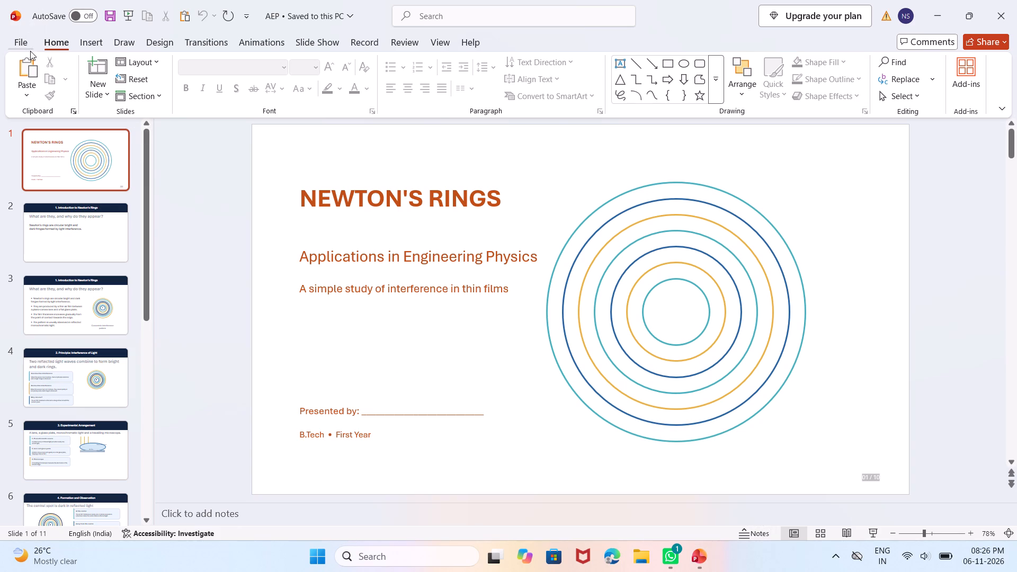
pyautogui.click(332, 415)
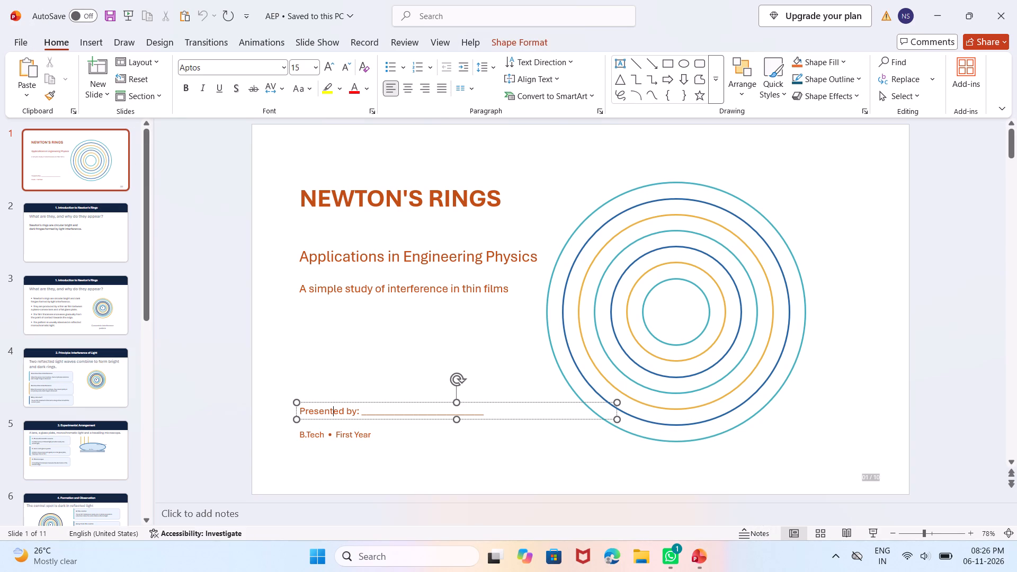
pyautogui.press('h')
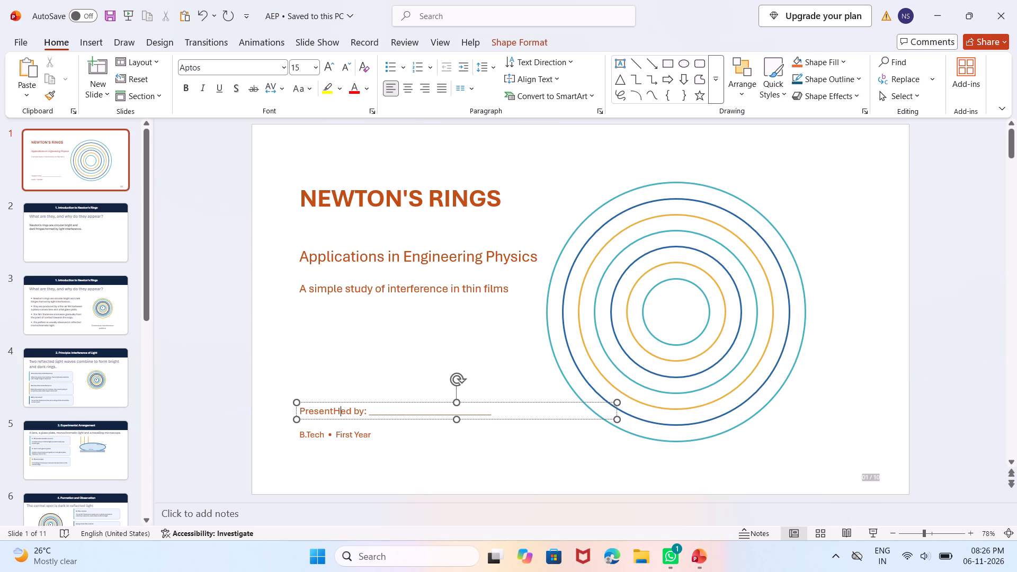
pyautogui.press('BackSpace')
# Delete the underscore blank after "Presented by:" on the title slide.
pyautogui.moveTo(361, 411); pyautogui.dragTo(517, 404)
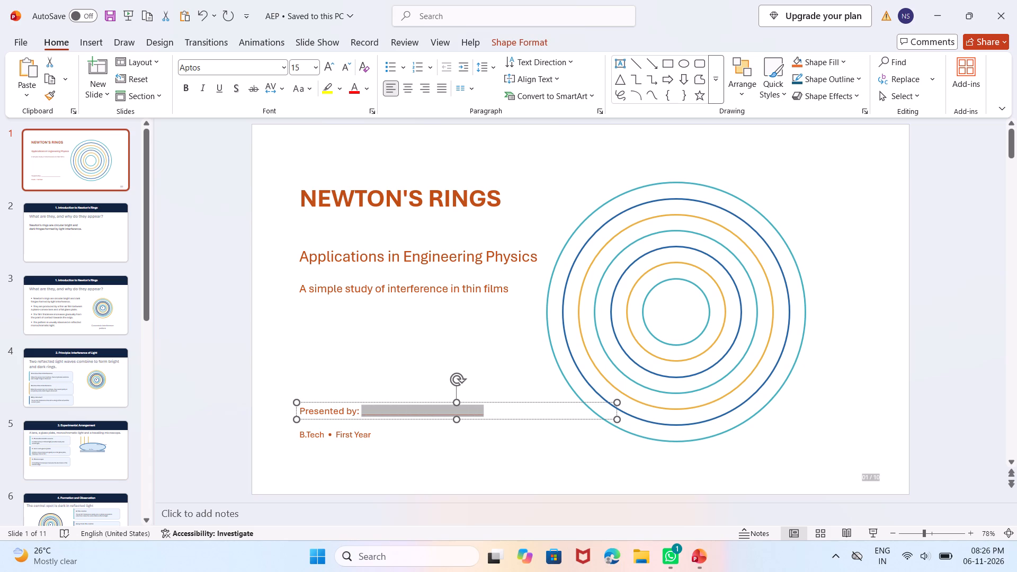
pyautogui.moveTo(517, 404); pyautogui.dragTo(555, 403)
pyautogui.press('BackSpace')
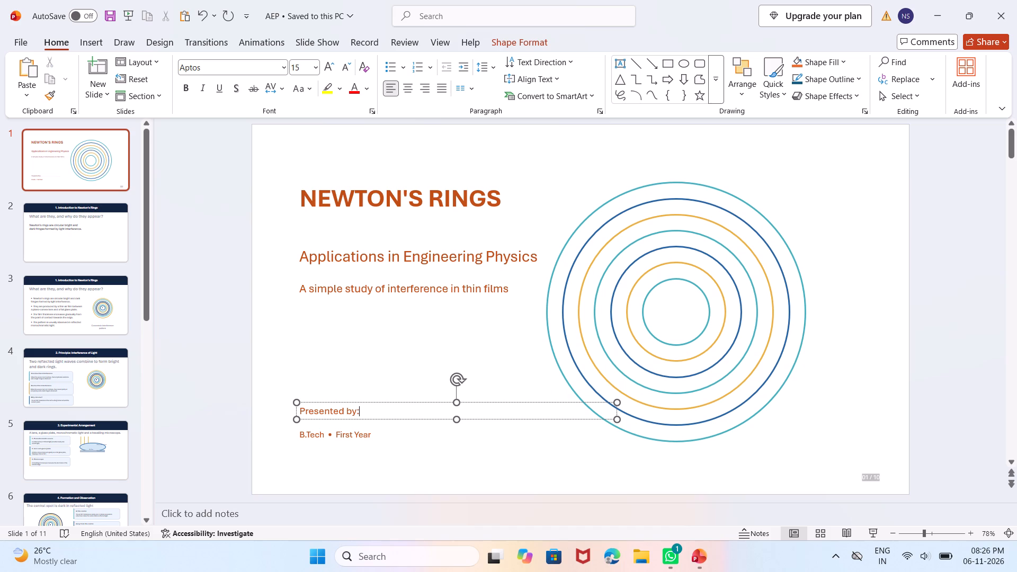
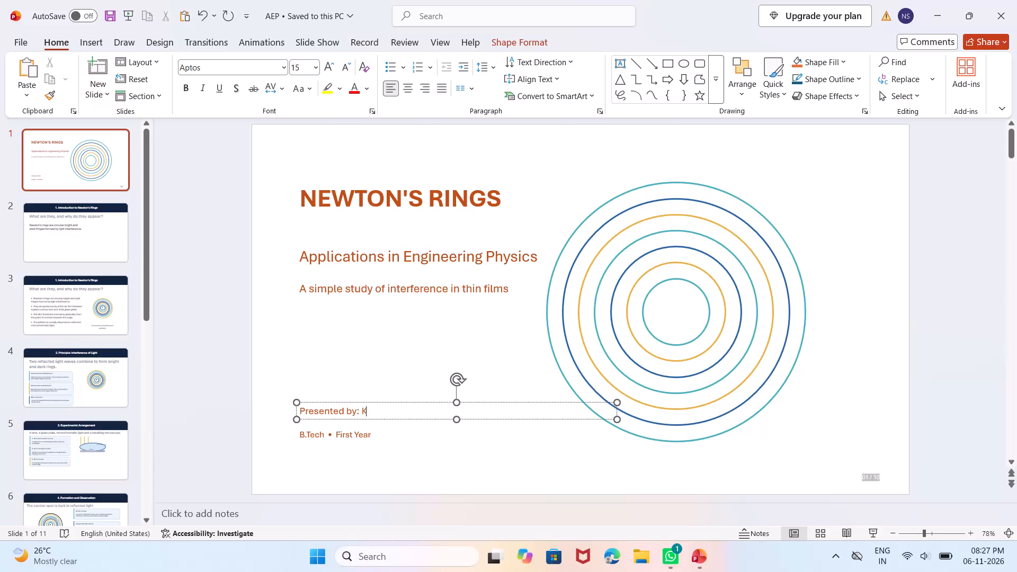
# Complete the presenter's name after "Presented by:" on the title slide.
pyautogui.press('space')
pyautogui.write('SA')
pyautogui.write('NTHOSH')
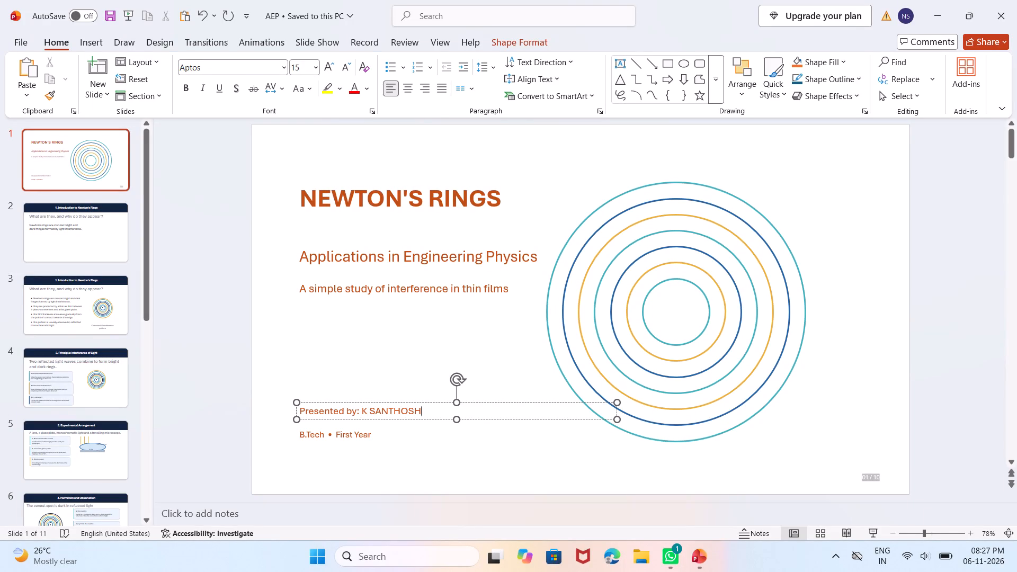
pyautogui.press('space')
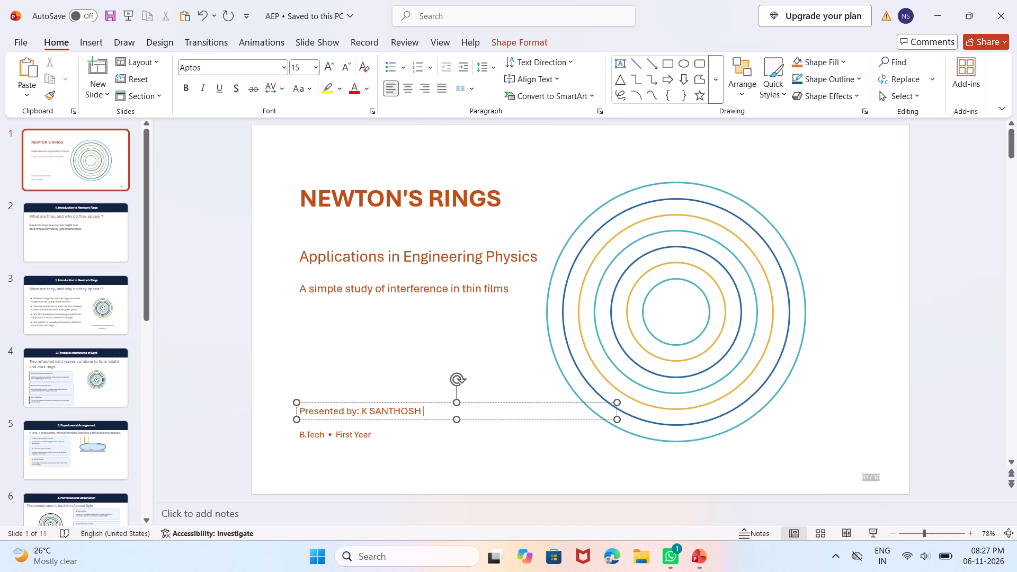
# Delete the "B.Tech • First Year" text box beneath the presenter line.
pyautogui.click(372, 433)
pyautogui.press('BackSpace')
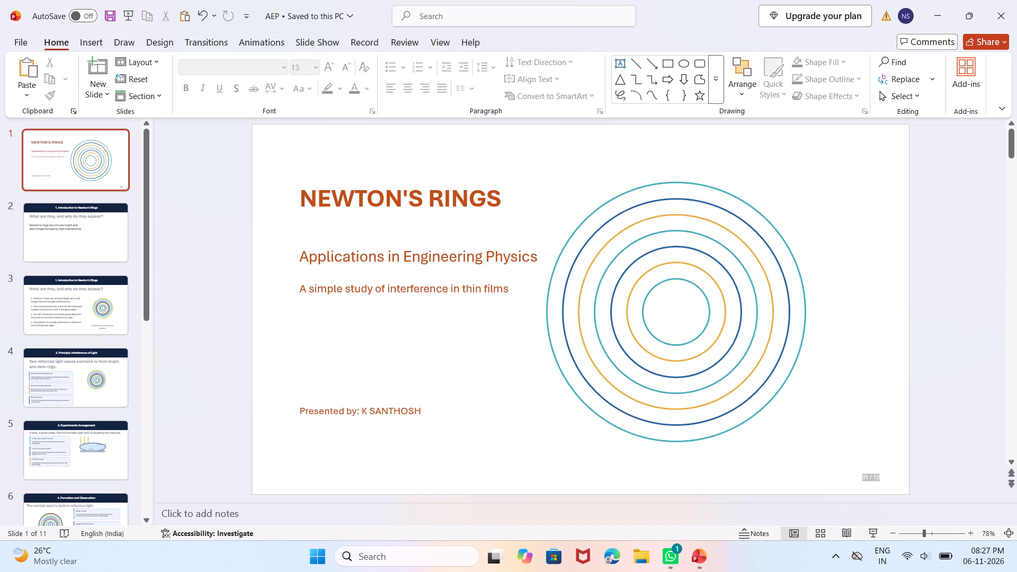
# Add a text box beneath the presenter line with the label "Roll Number :".
pyautogui.doubleClick(306, 435)
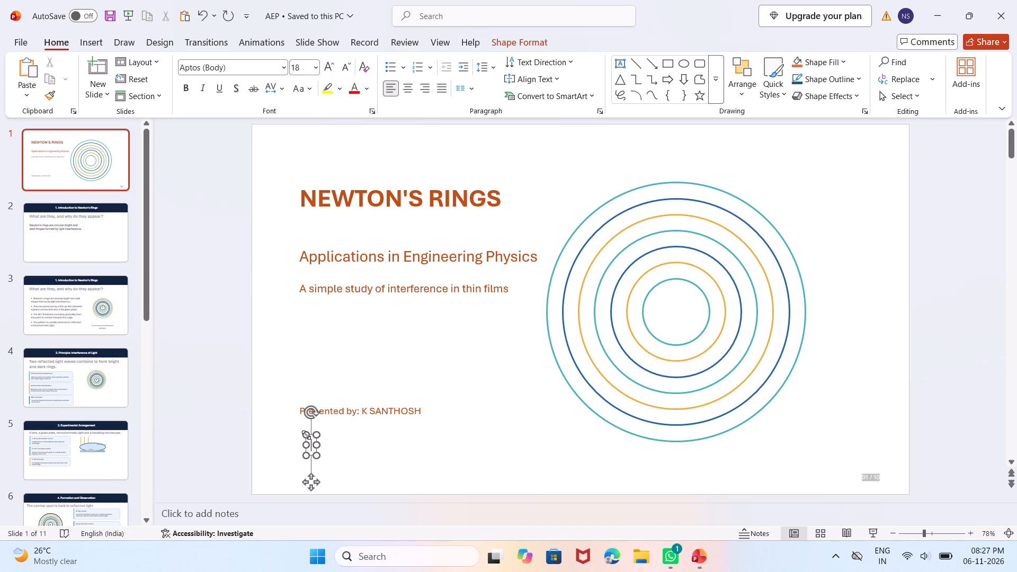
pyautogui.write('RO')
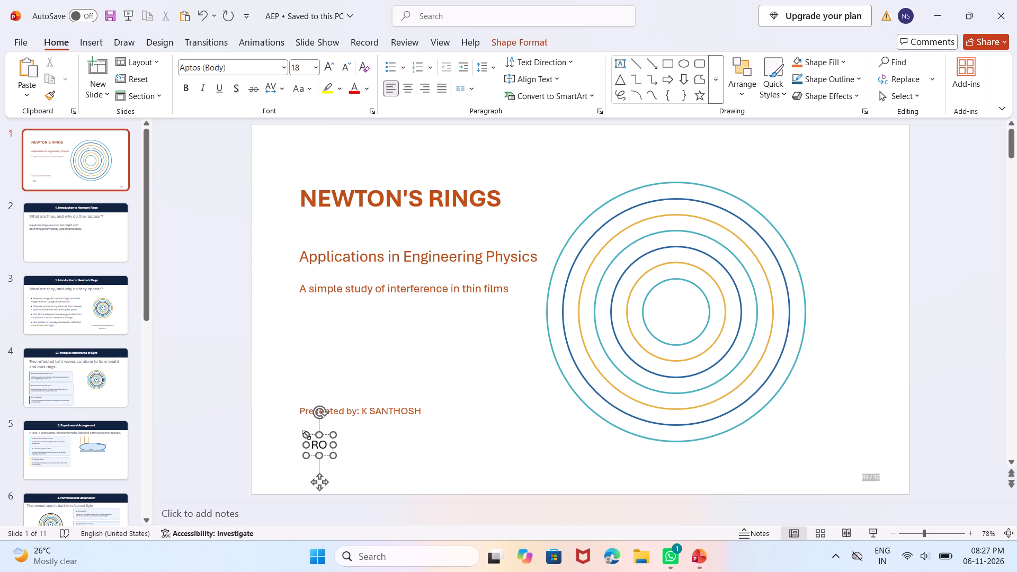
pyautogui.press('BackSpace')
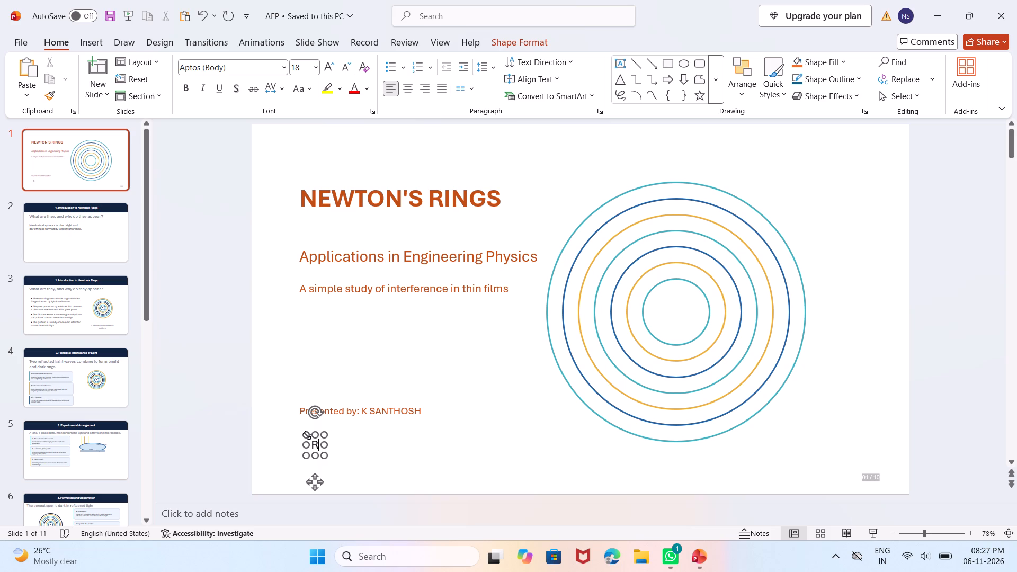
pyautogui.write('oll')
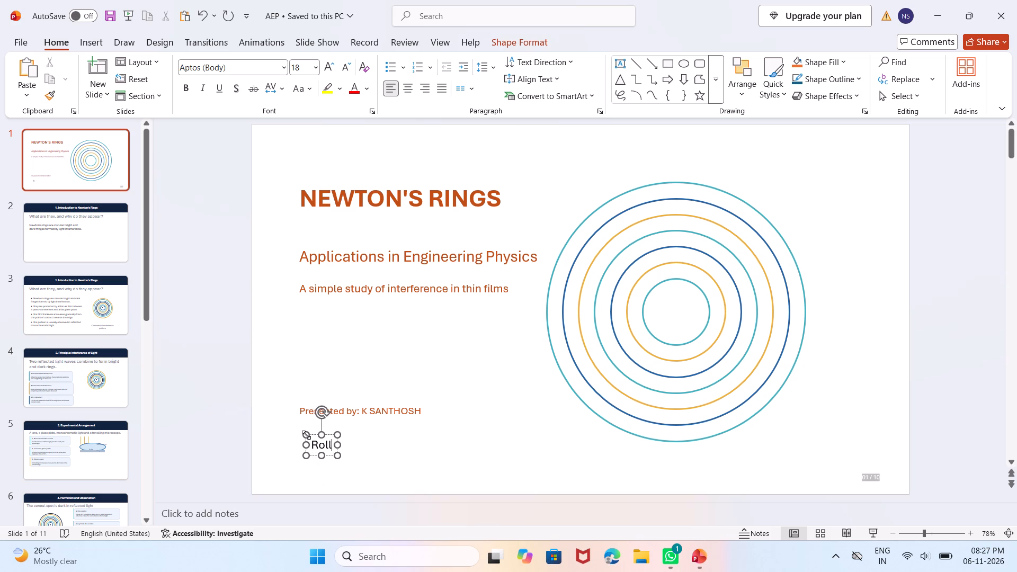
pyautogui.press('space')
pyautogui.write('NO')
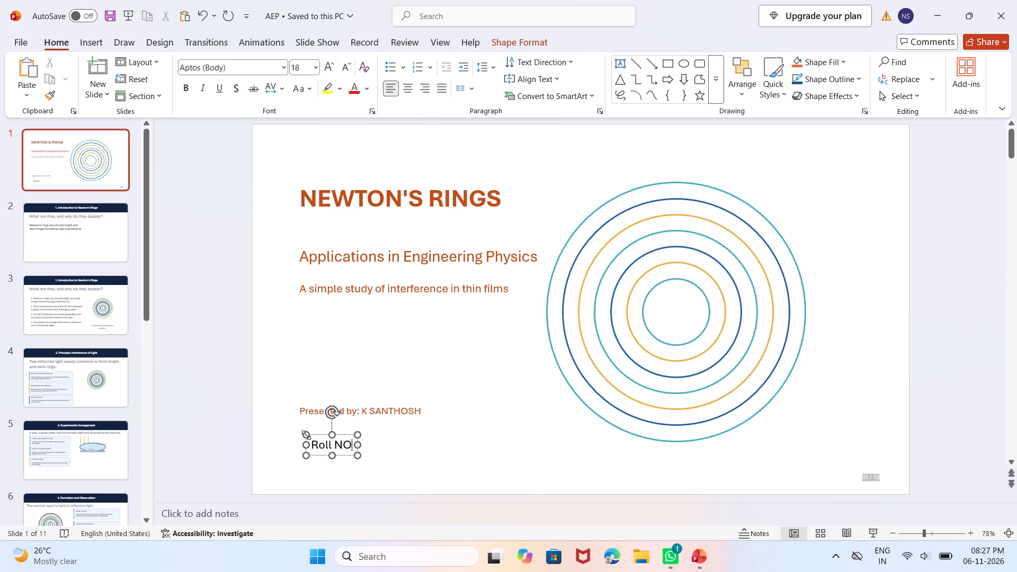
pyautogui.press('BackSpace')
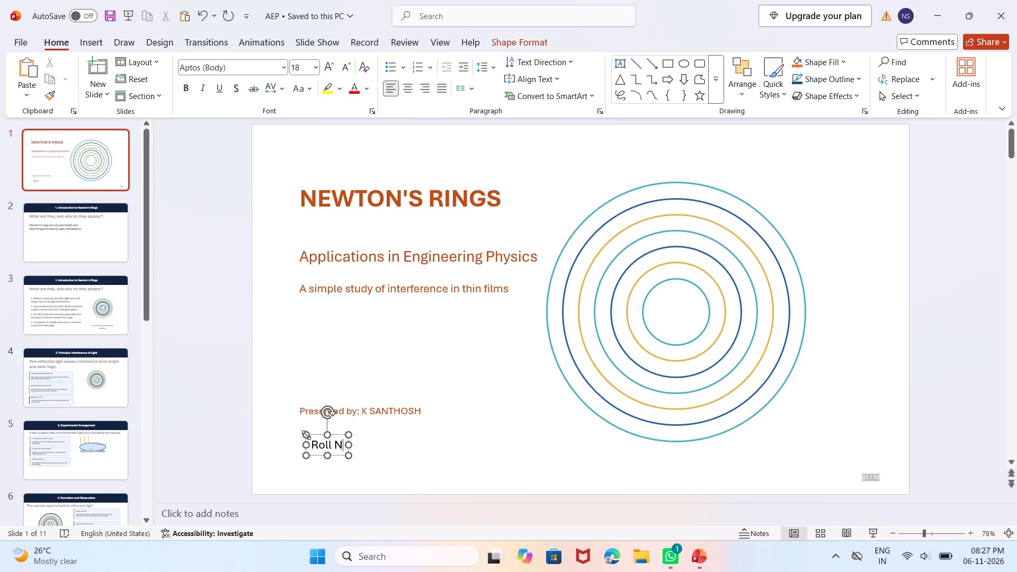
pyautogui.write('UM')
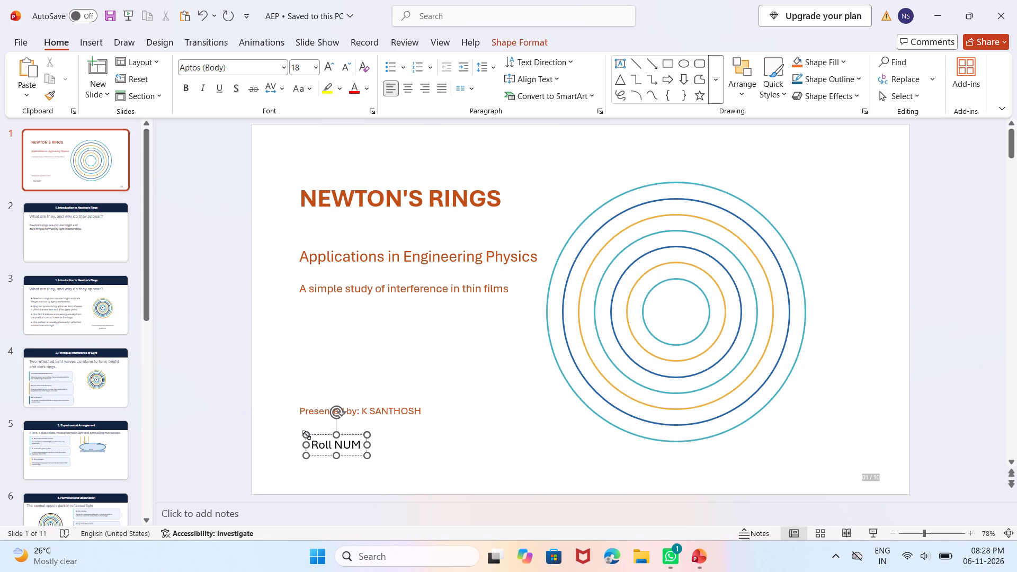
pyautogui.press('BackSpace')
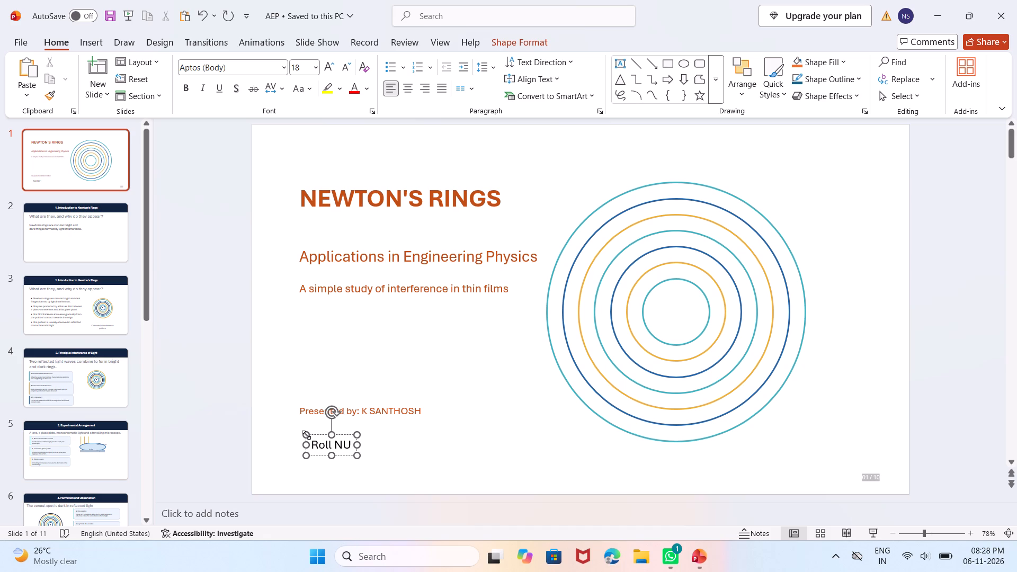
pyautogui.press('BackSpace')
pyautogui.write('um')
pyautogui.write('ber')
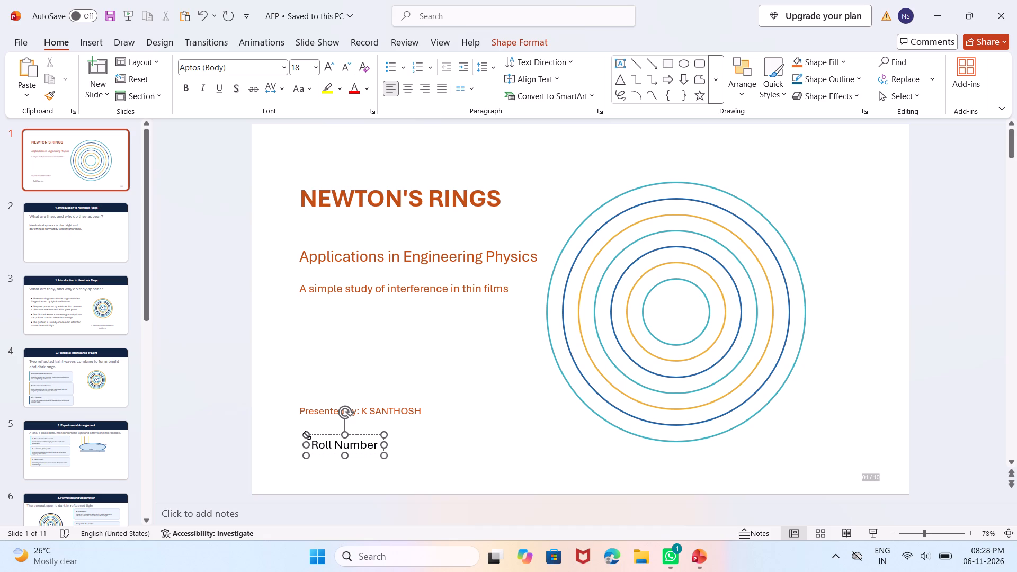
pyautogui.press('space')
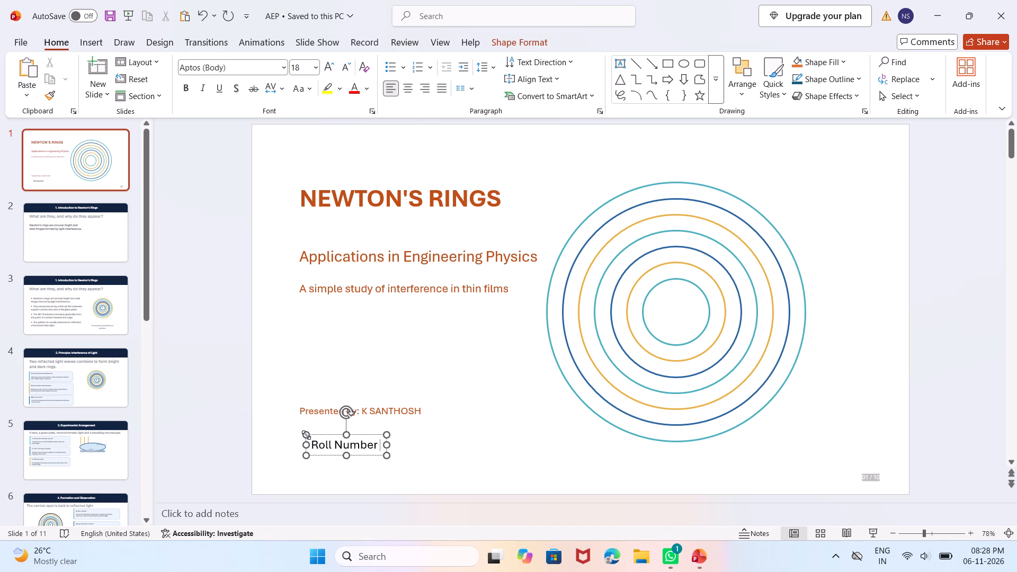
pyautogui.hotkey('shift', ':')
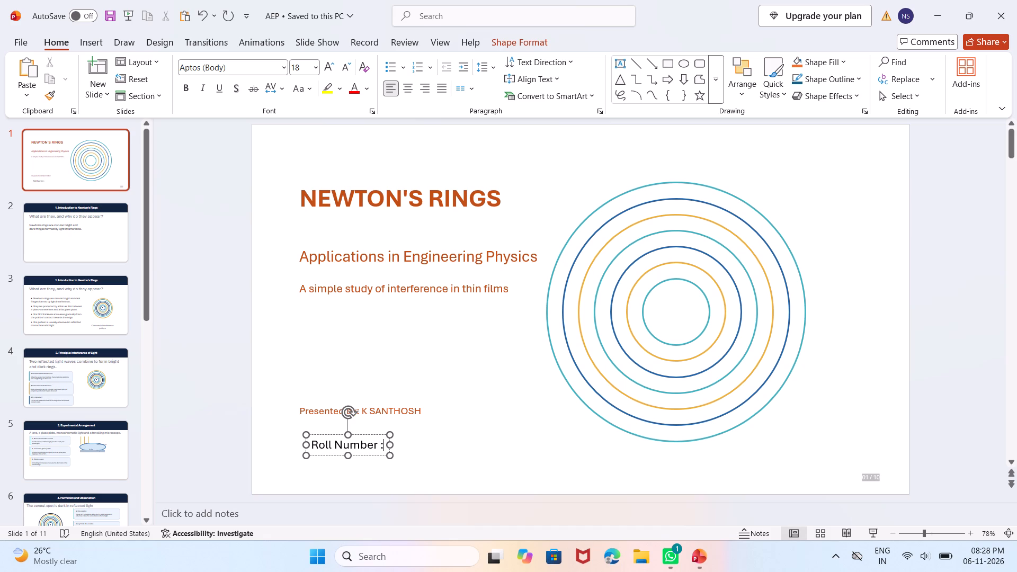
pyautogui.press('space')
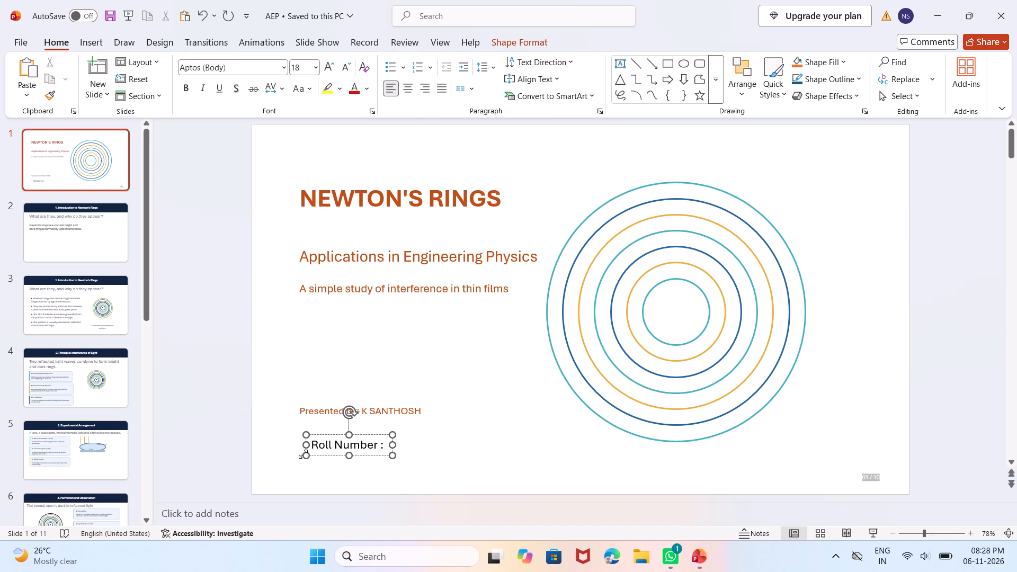
# Enter the presenter's roll number after the "Roll Number :" label.
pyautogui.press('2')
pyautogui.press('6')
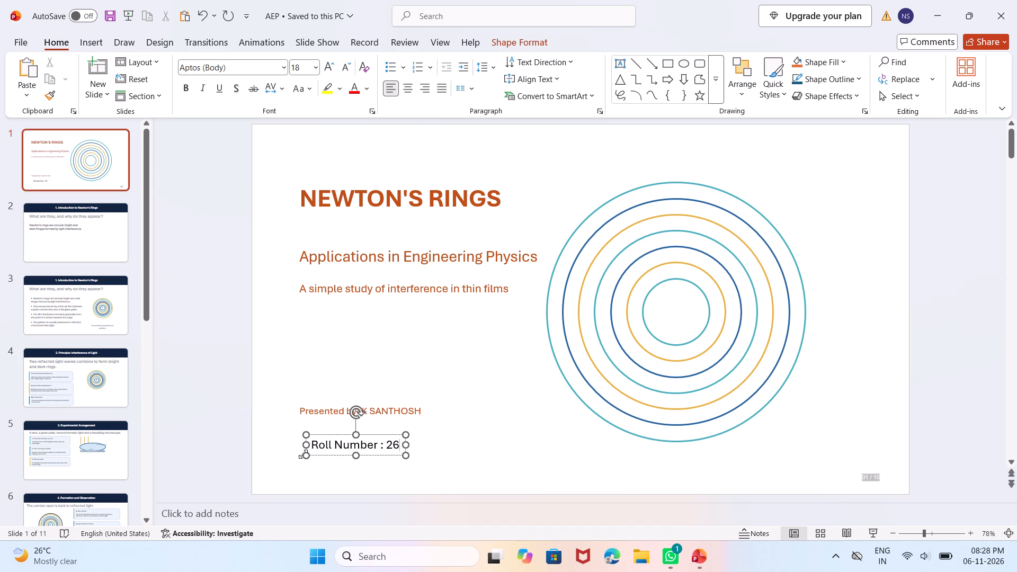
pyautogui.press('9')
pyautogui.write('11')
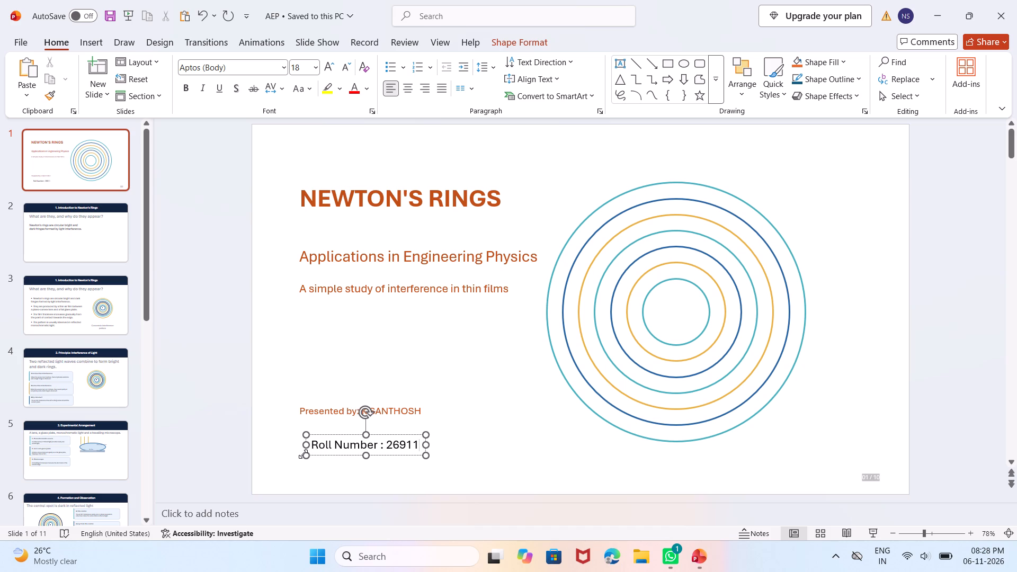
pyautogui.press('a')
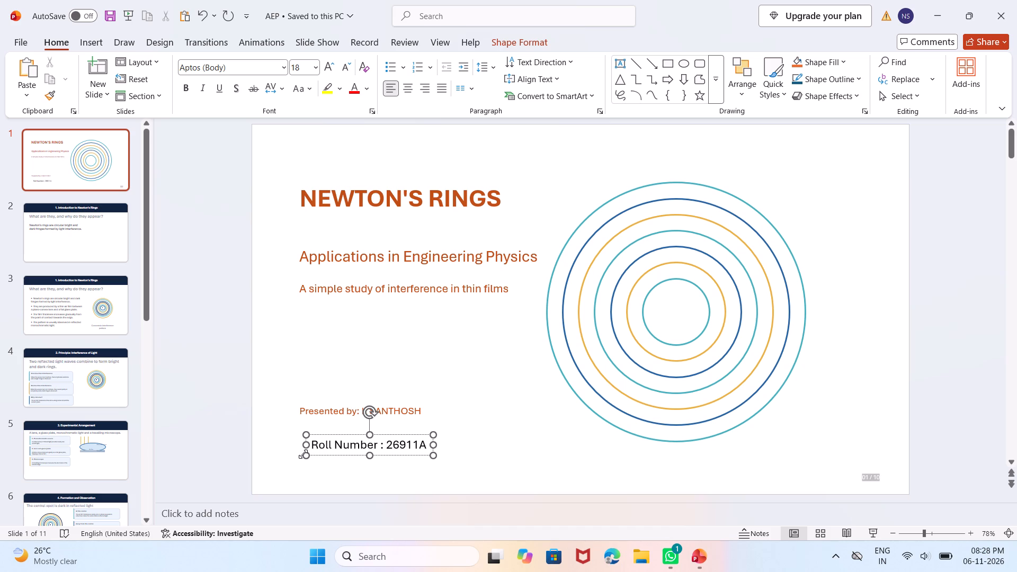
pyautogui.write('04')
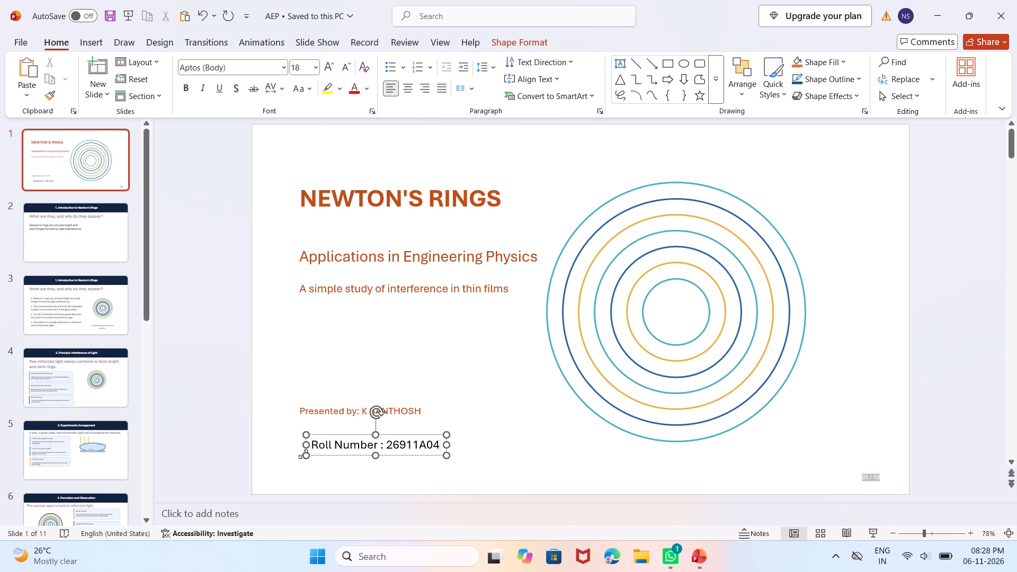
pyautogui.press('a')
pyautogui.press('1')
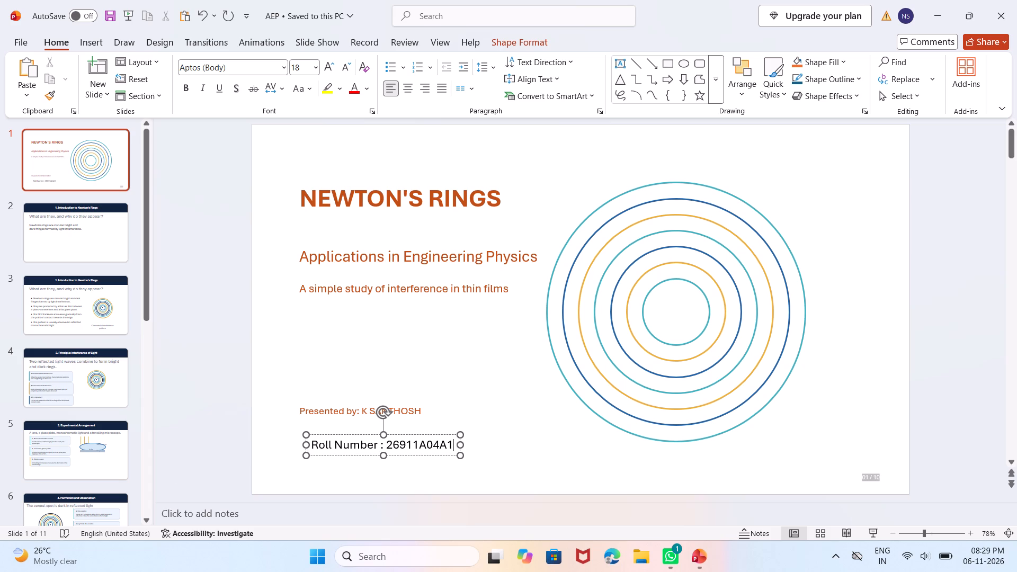
# Set the font size of the whole roll number line to 16.
pyautogui.moveTo(311, 442); pyautogui.dragTo(481, 421)
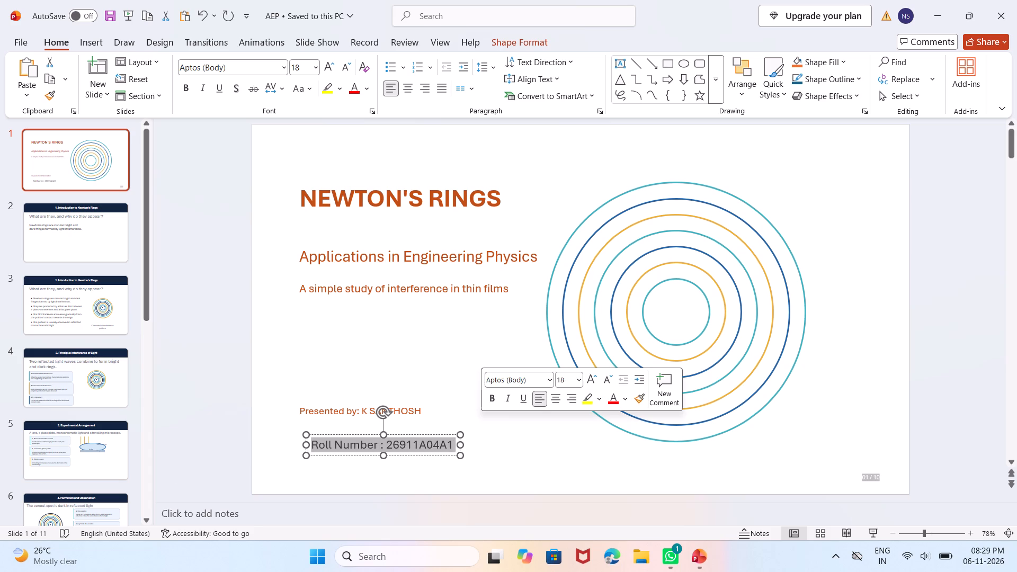
pyautogui.click(578, 379)
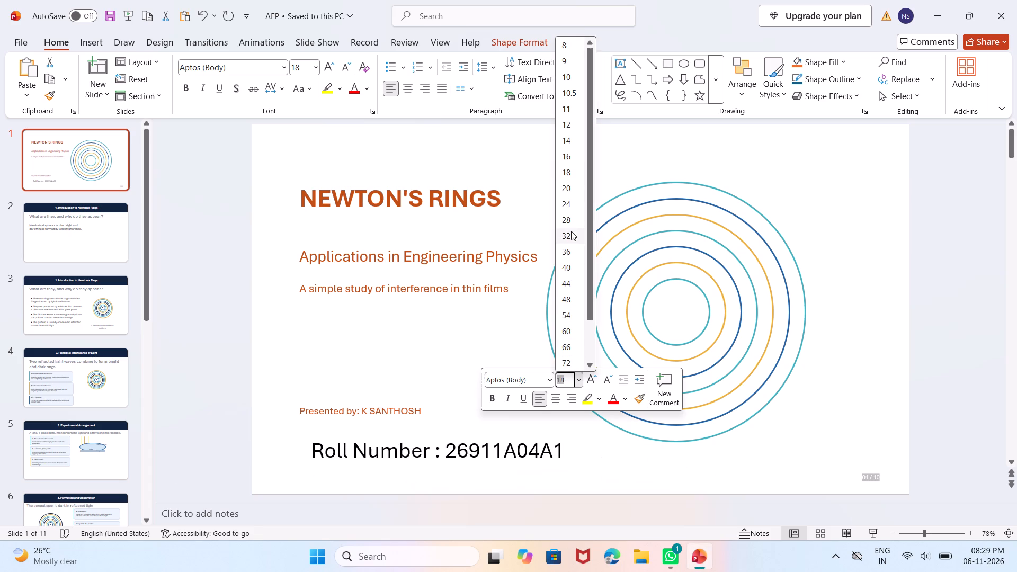
pyautogui.click(568, 157)
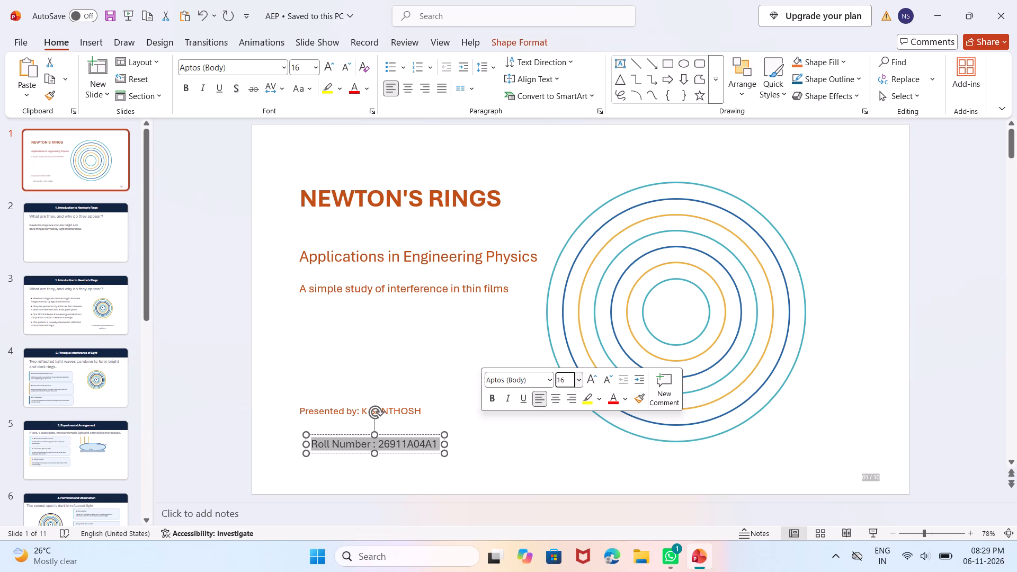
# Move the roll number text box up and left so it sits just beneath the presenter line, roughly left-aligned with it.
pyautogui.moveTo(438, 434); pyautogui.dragTo(422, 425)
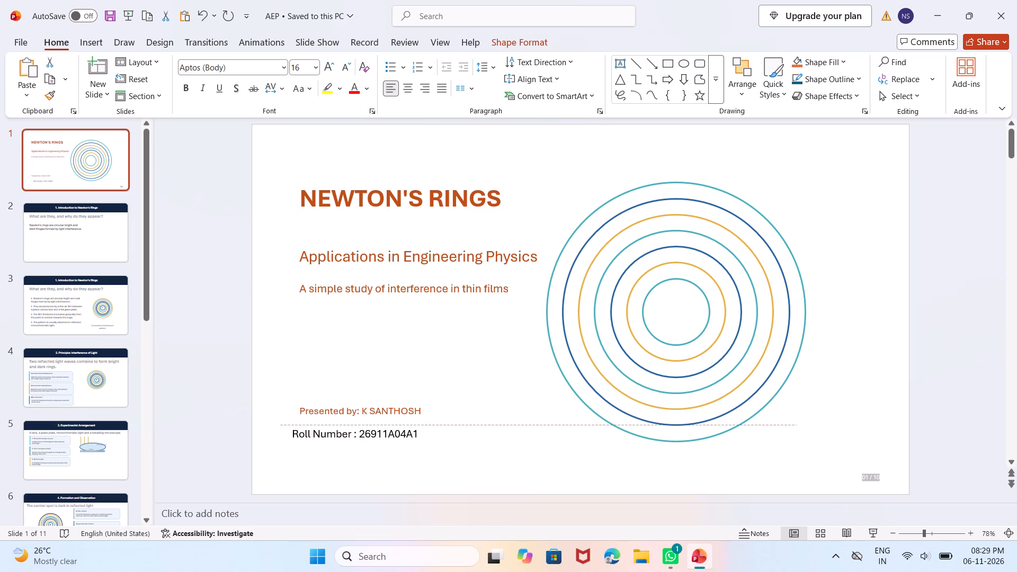
pyautogui.moveTo(422, 425); pyautogui.dragTo(426, 426)
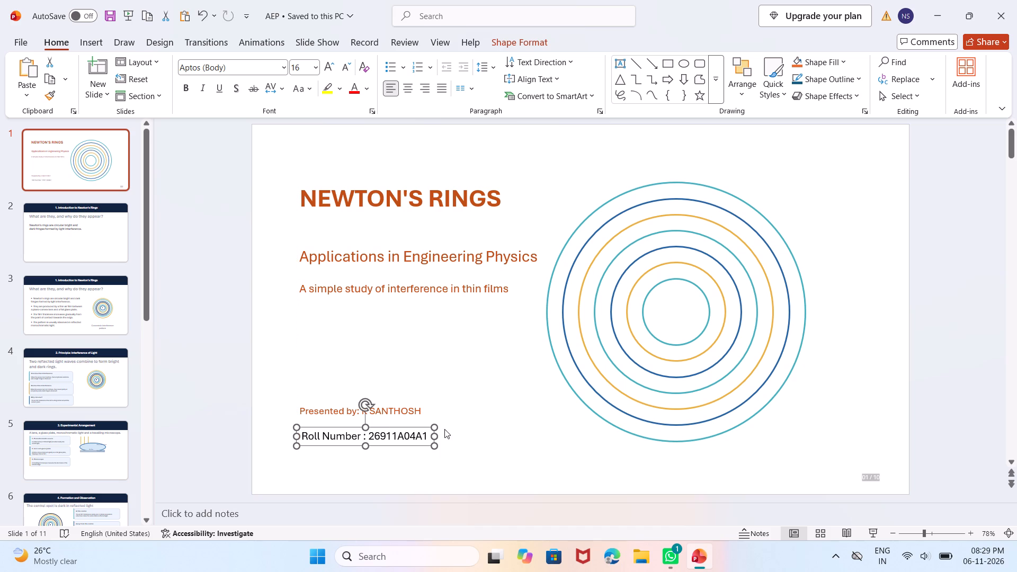
pyautogui.click(448, 430)
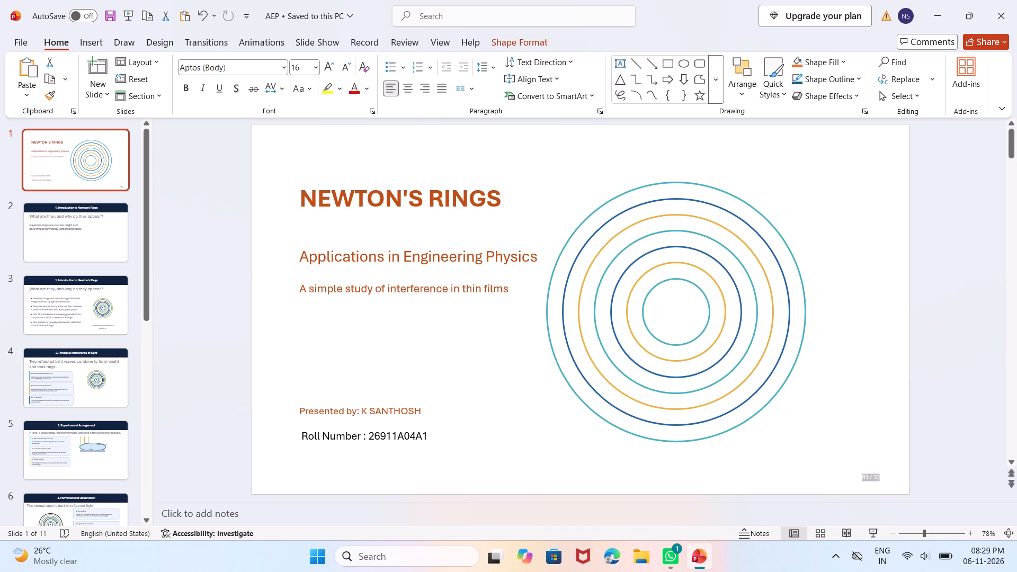
# Colour the roll number line in the dark orange theme colour that matches the other title slide text.
pyautogui.moveTo(302, 439); pyautogui.dragTo(397, 439)
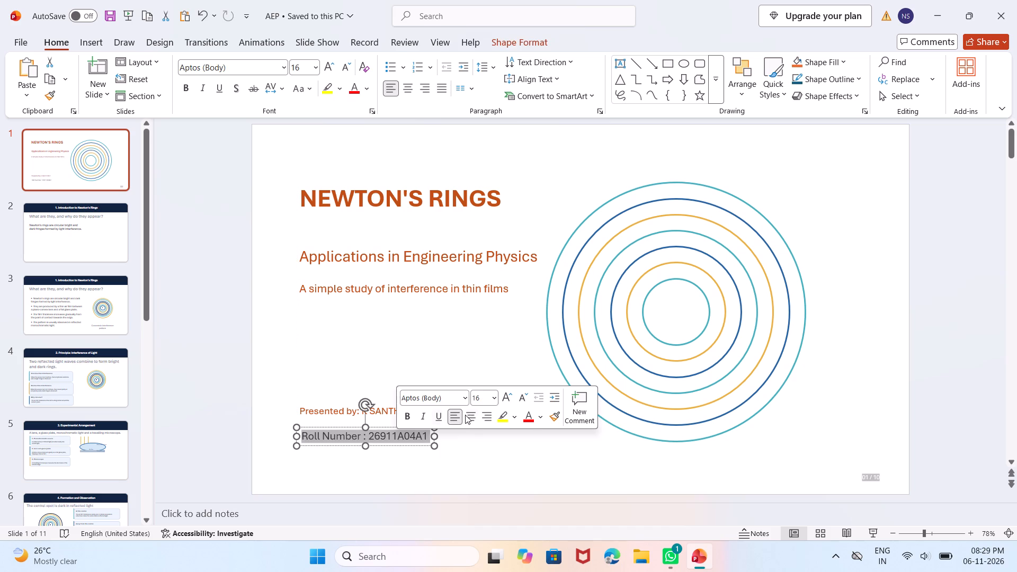
pyautogui.click(537, 418)
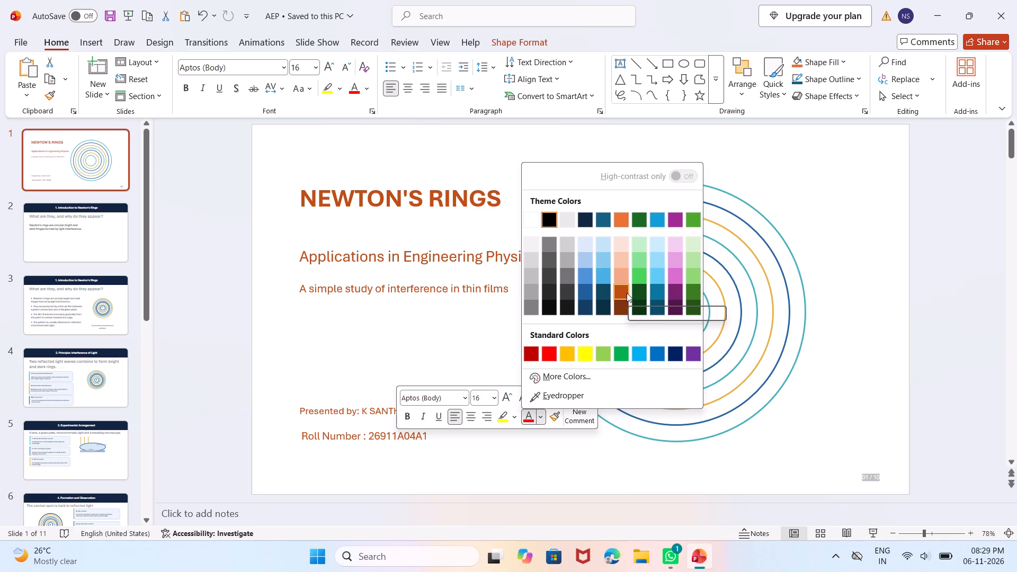
pyautogui.click(627, 293)
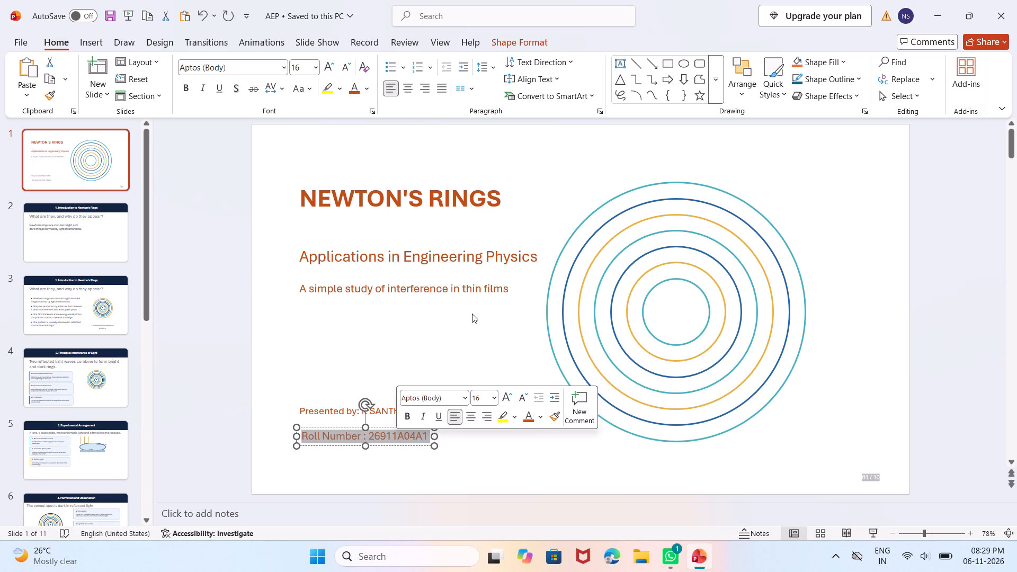
pyautogui.click(474, 323)
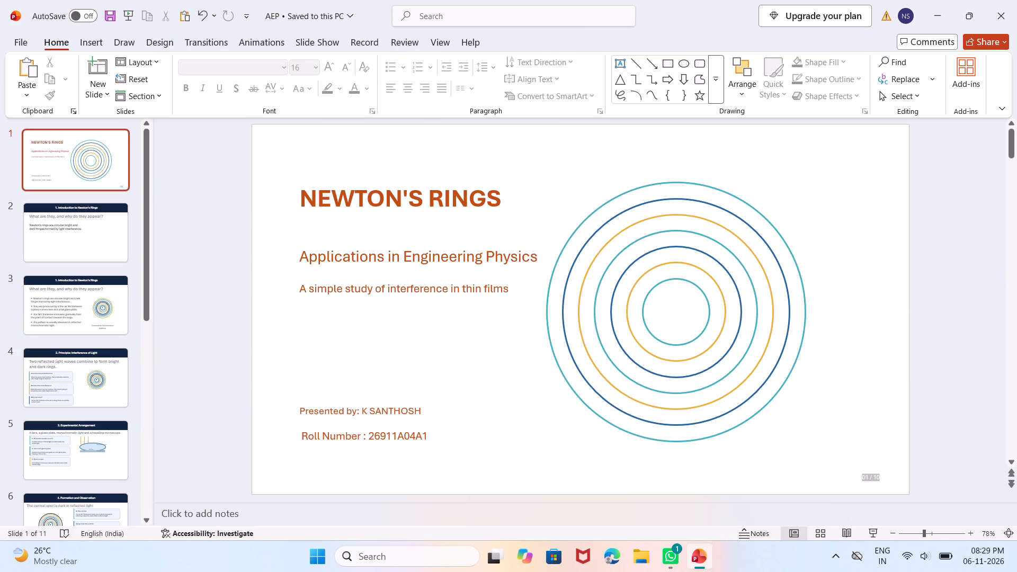
# Set the font size of the "Presented by:" line to 20.
pyautogui.click(298, 409)
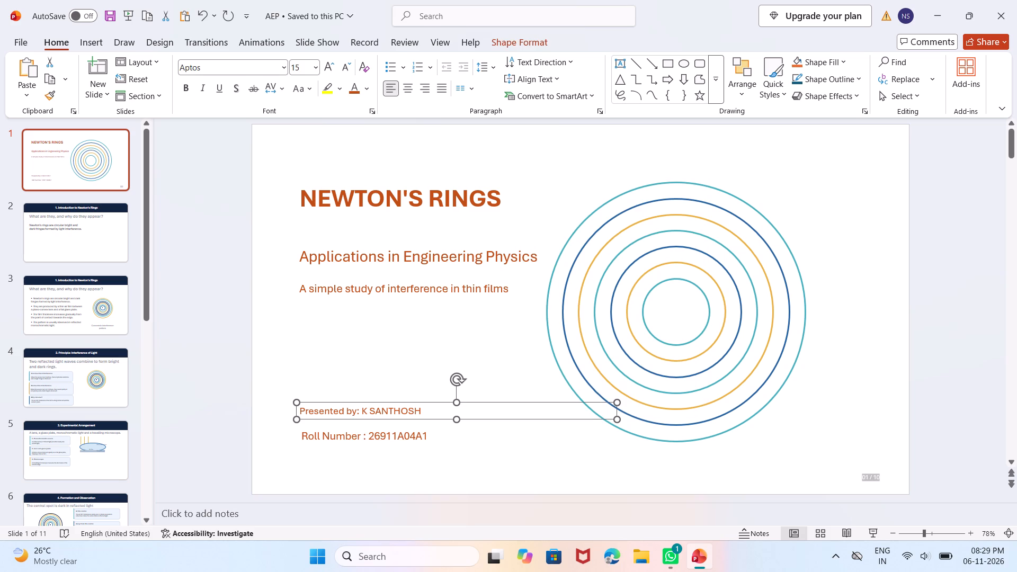
pyautogui.moveTo(301, 411); pyautogui.dragTo(464, 388)
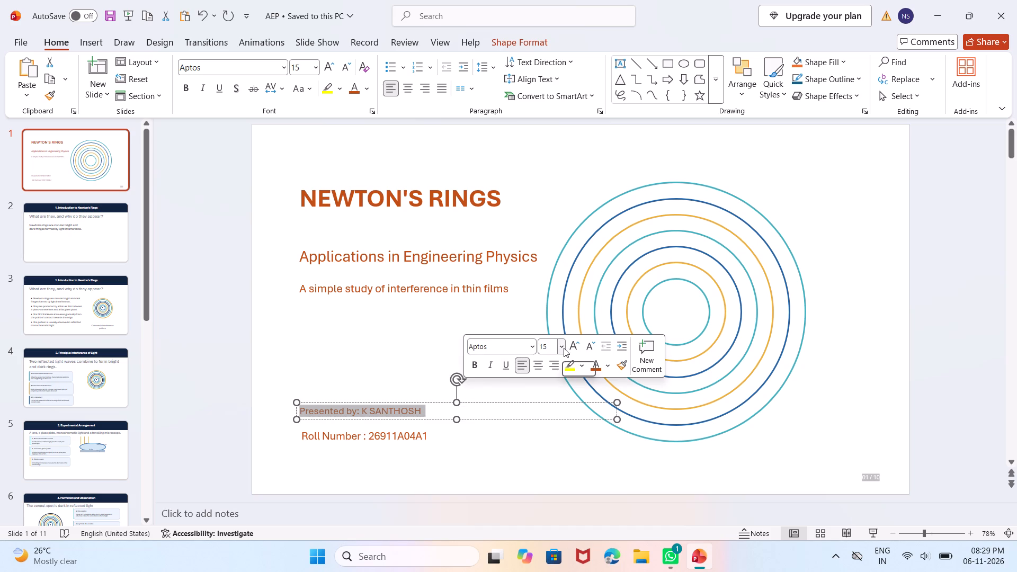
pyautogui.click(564, 348)
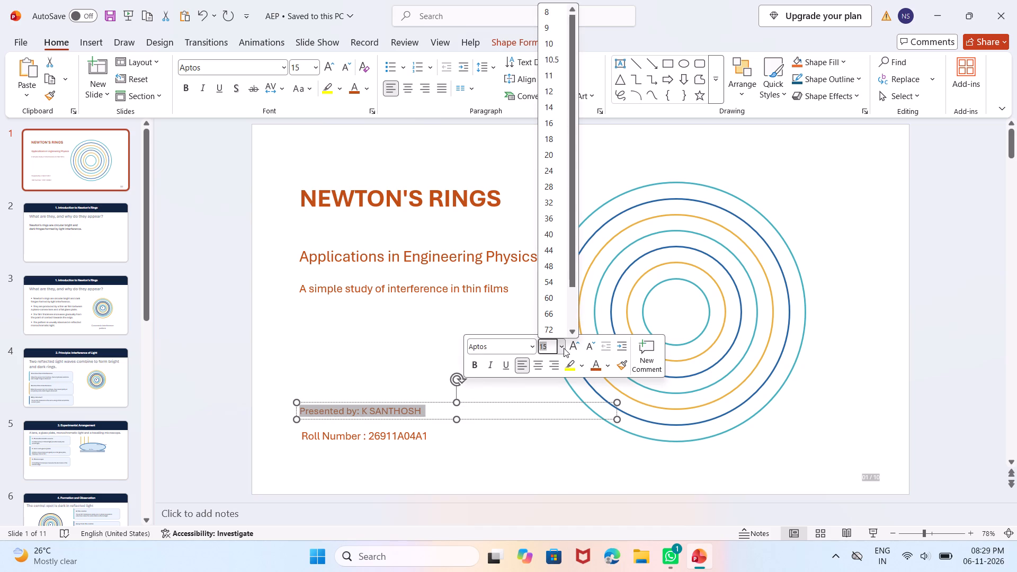
pyautogui.click(553, 151)
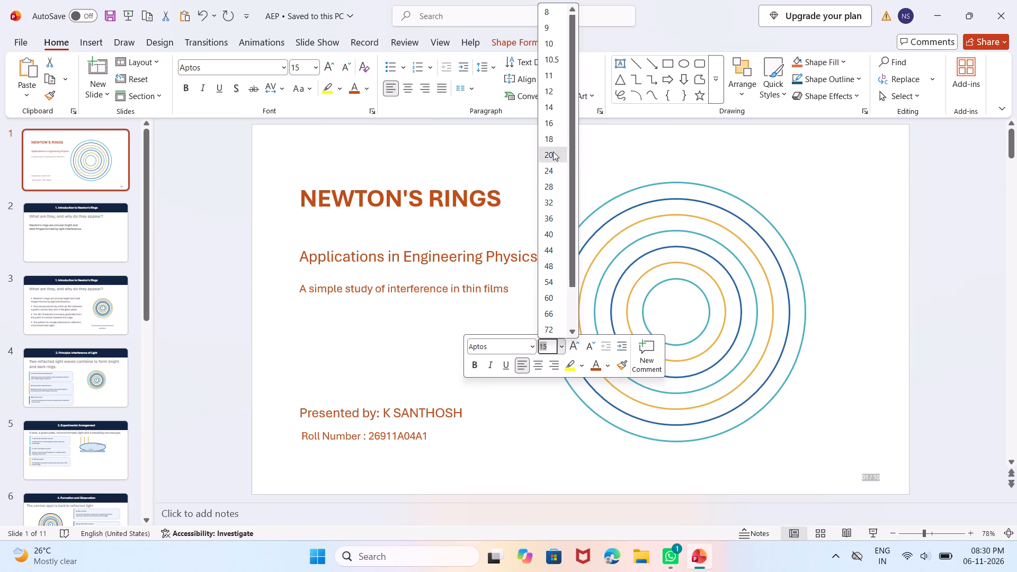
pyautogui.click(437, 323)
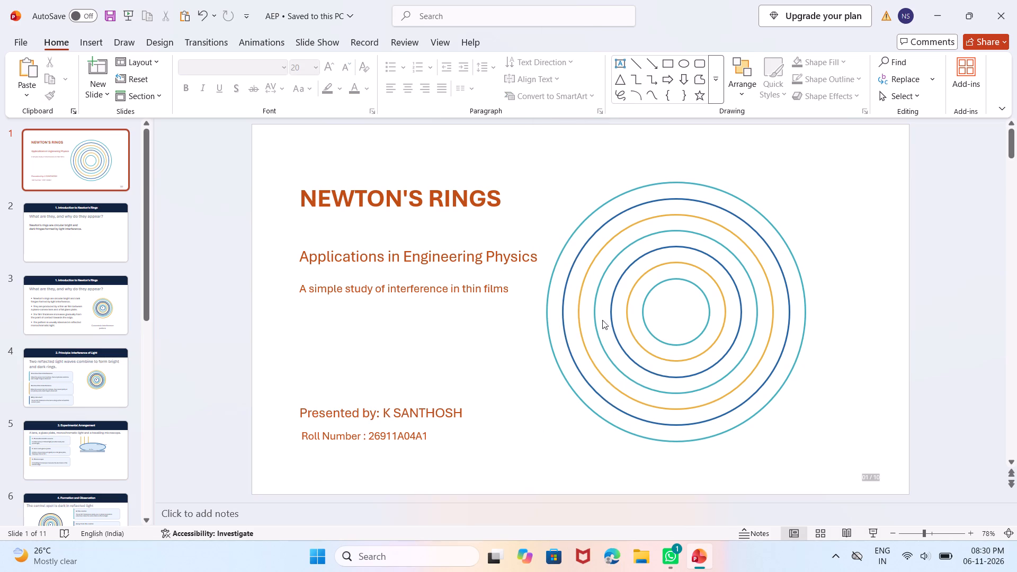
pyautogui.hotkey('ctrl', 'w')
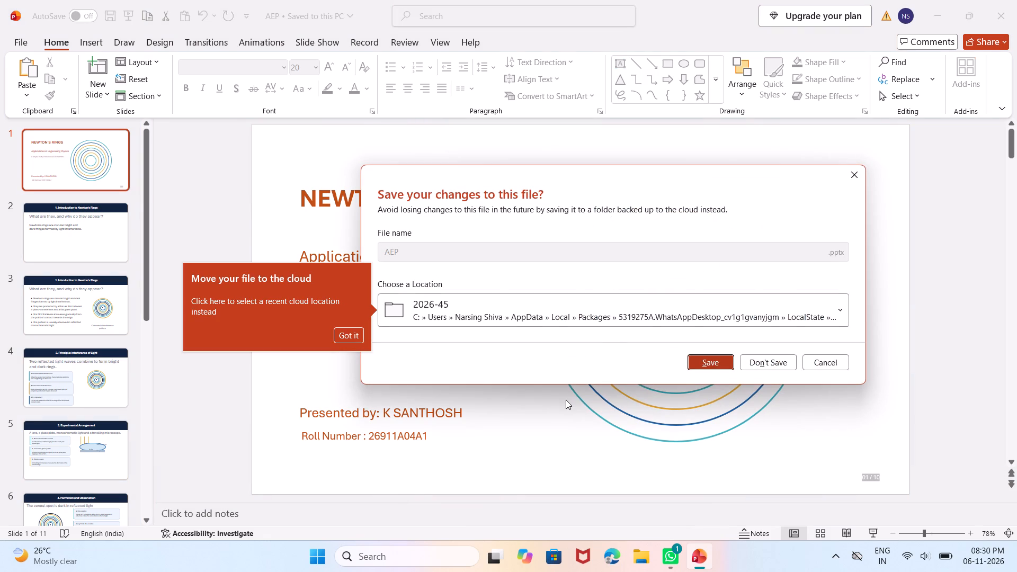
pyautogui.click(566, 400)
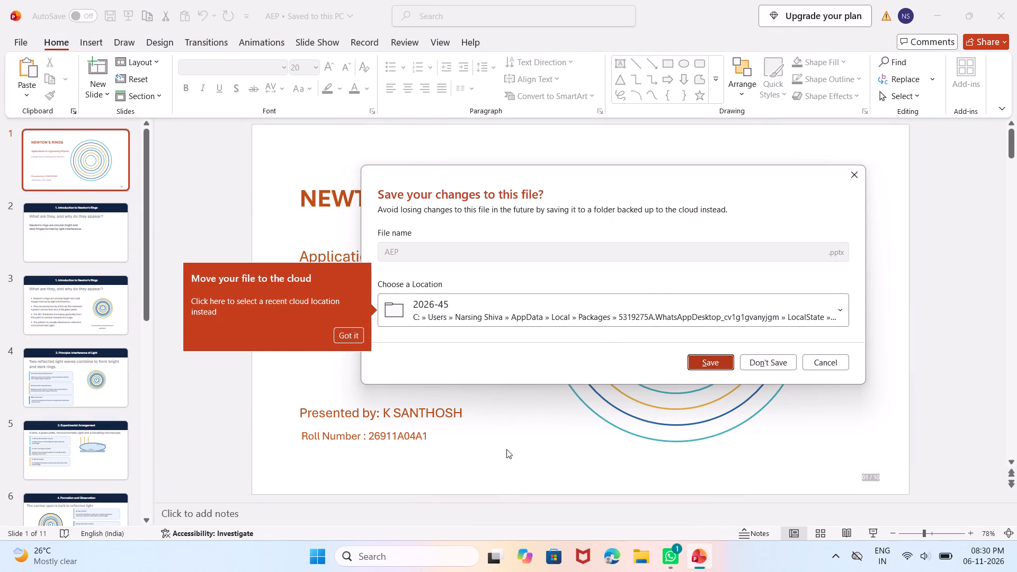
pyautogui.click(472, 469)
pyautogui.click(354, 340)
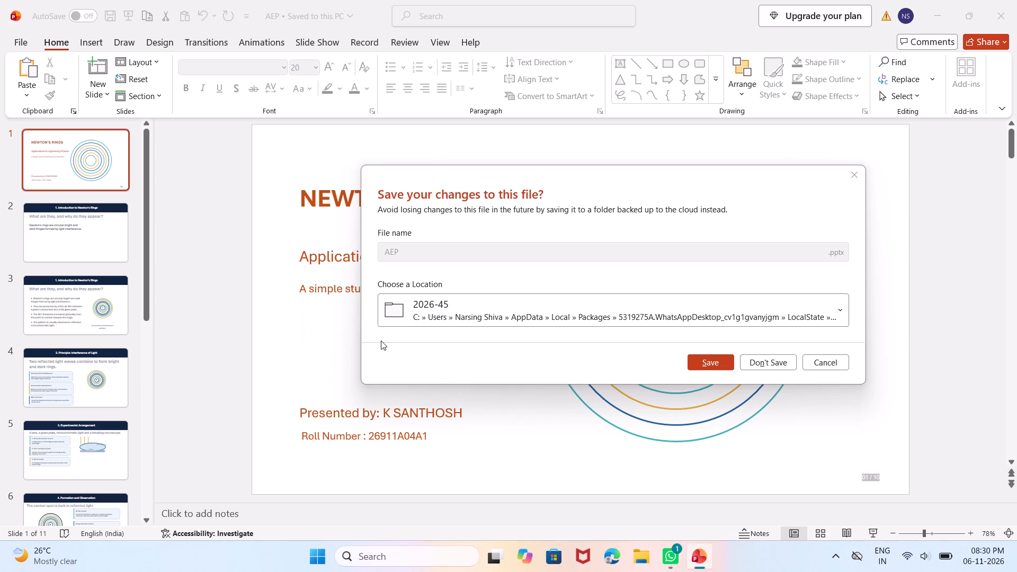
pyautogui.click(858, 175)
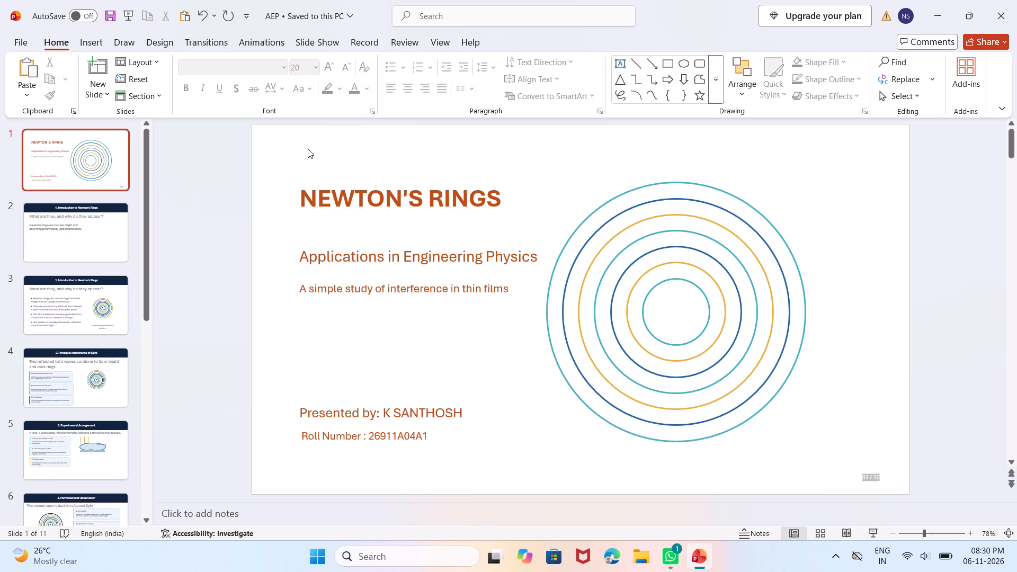
# Delete the small slide number text box from the lower corner of the title slide.
pyautogui.click(881, 473)
pyautogui.press('BackSpace')
# Review every slide through the conclusion on slide 11, and return to the title slide.
pyautogui.press('Down')
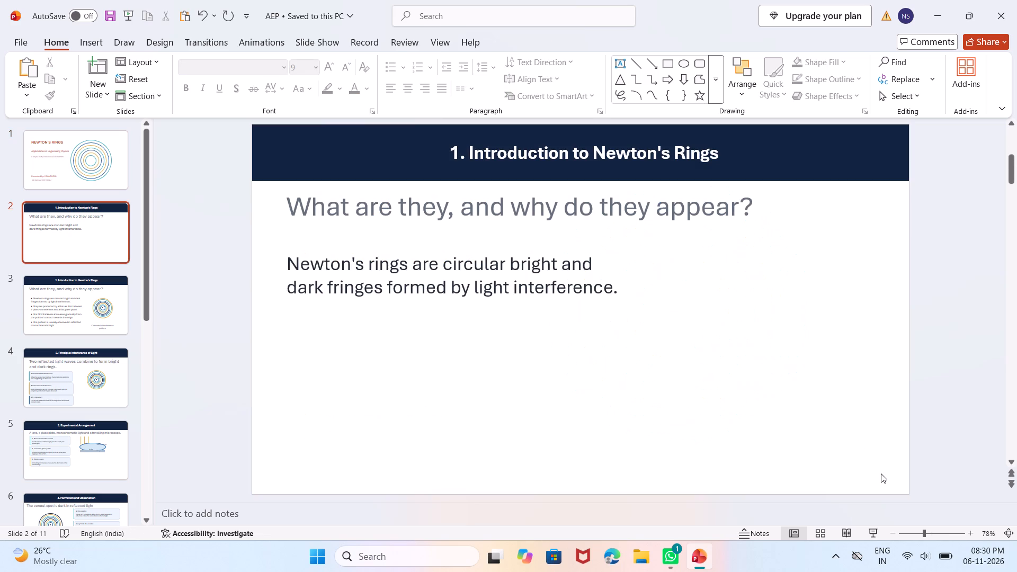
pyautogui.press('Down')
pyautogui.press('Down')
pyautogui.press('Down')
pyautogui.press('Down')
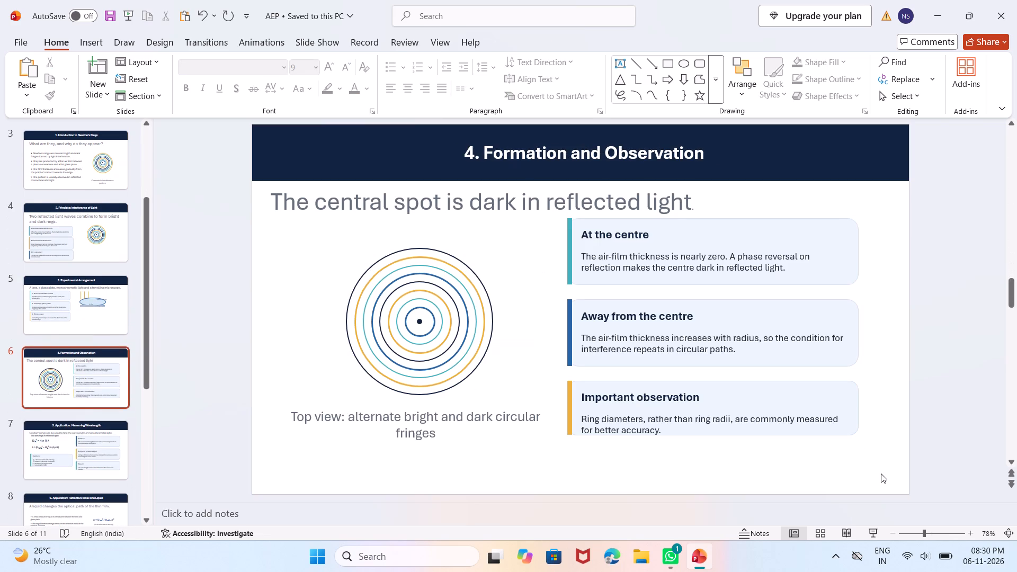
pyautogui.click(881, 473)
pyautogui.press('Down')
pyautogui.press('Down')
pyautogui.press('Down')
pyautogui.press('Down')
pyautogui.press('Down')
pyautogui.press('Down')
pyautogui.press('Down')
pyautogui.press('Down')
pyautogui.press('Down')
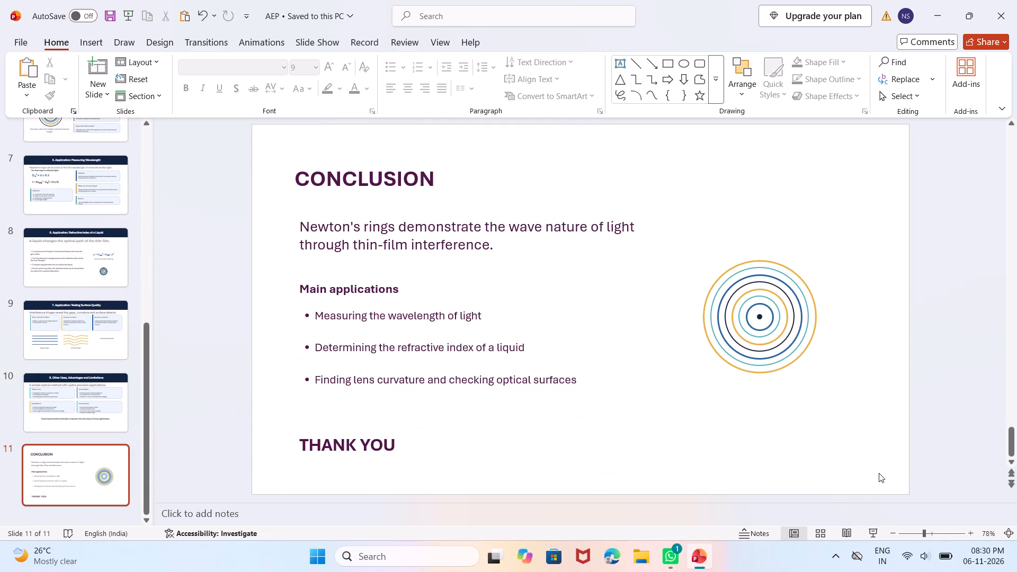
pyautogui.scroll(5, 120, 327)
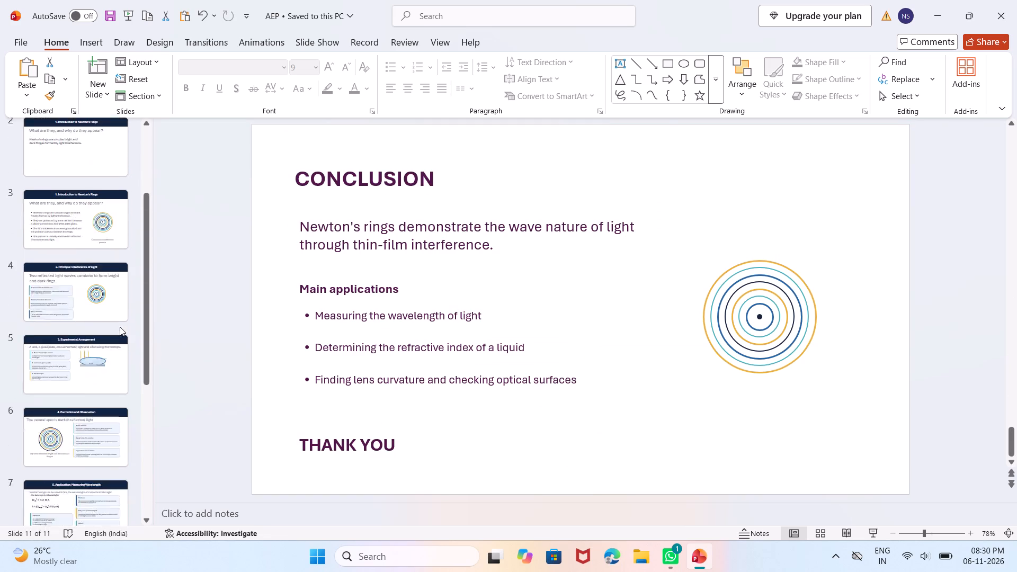
pyautogui.scroll(6, 120, 327)
pyautogui.click(90, 157)
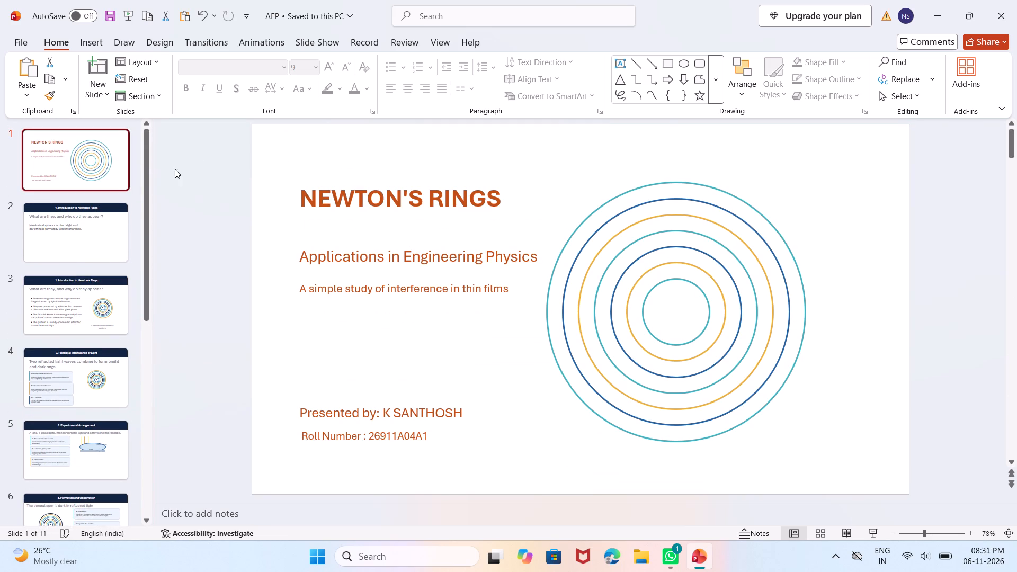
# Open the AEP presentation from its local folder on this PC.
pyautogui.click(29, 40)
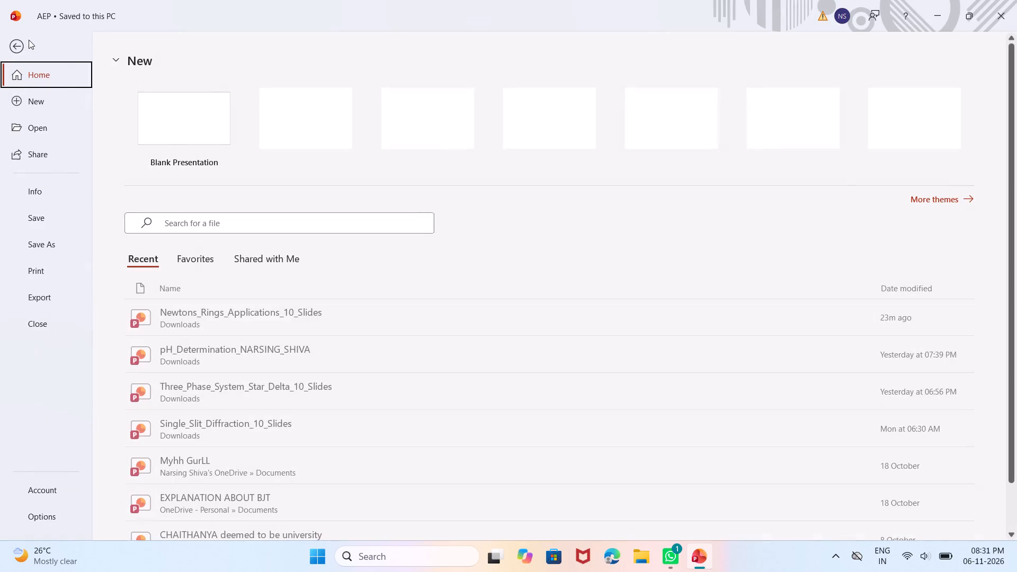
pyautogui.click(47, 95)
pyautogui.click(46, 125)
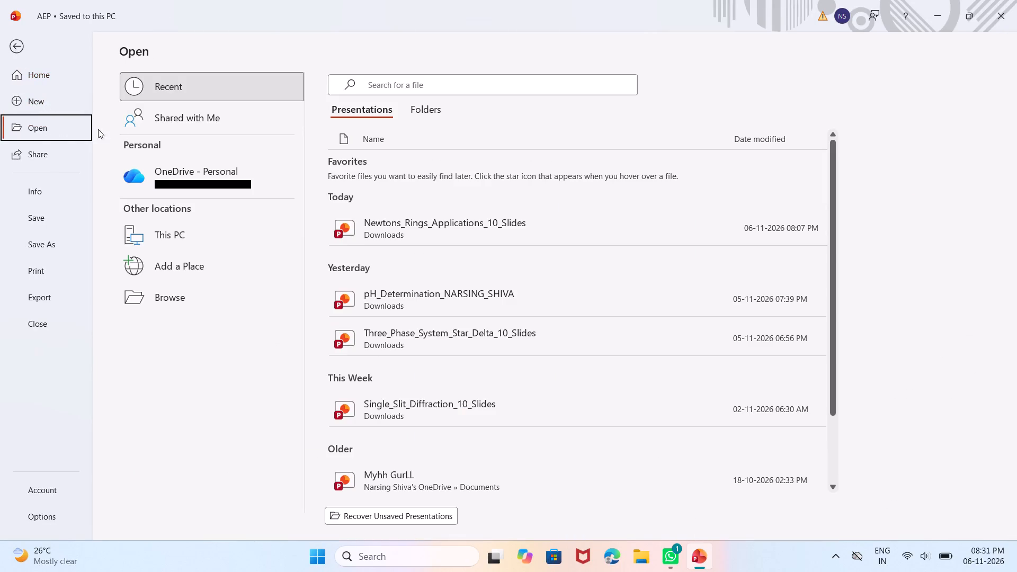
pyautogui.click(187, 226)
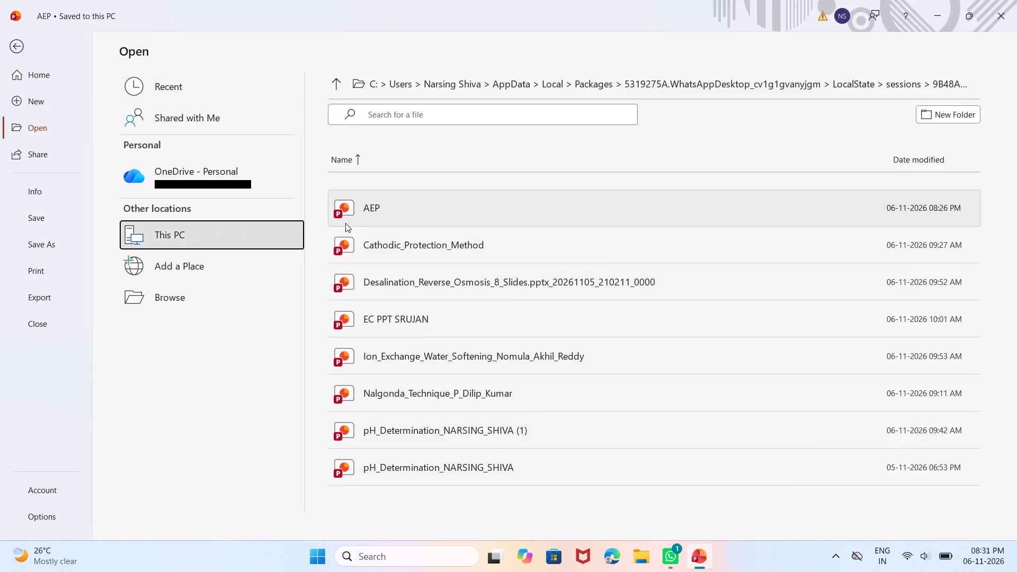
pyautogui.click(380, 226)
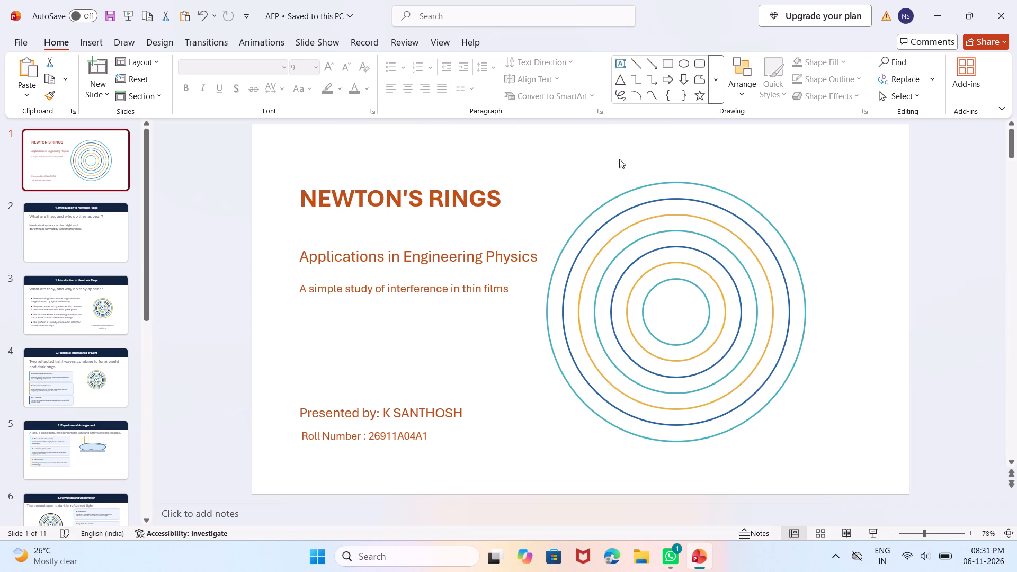
# Close the AEP presentation.
pyautogui.click(998, 12)
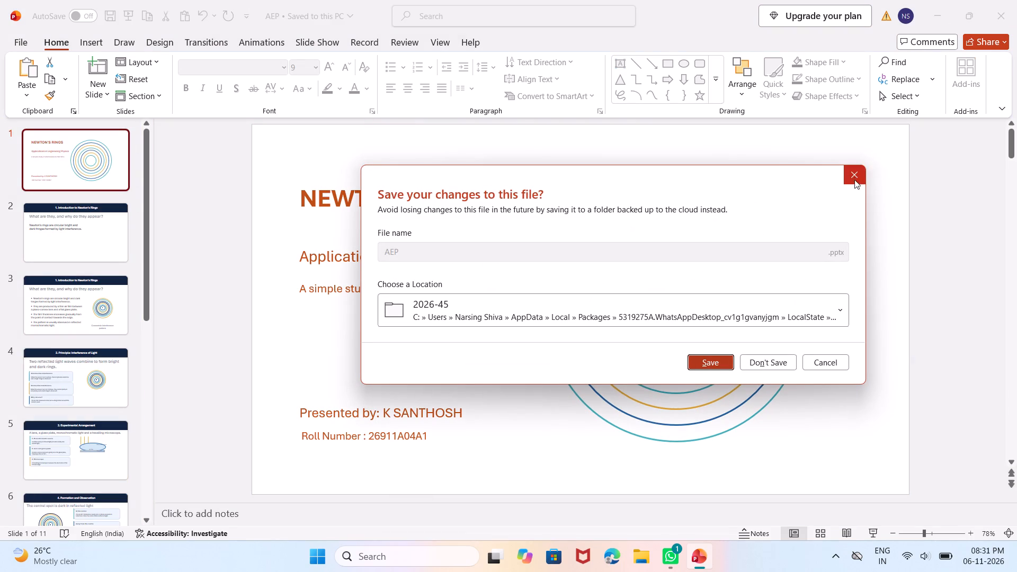
pyautogui.click(855, 172)
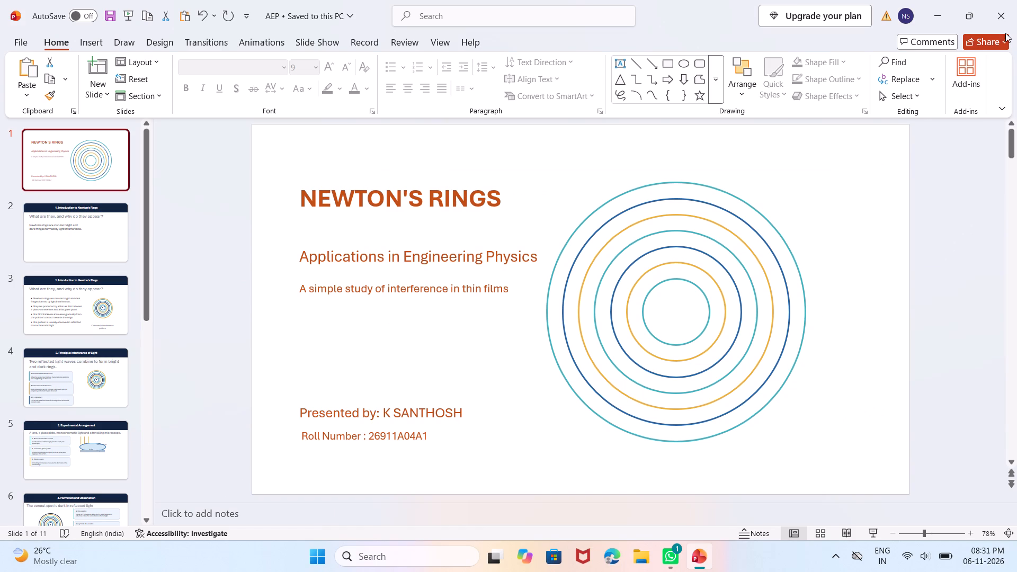
pyautogui.click(1002, 17)
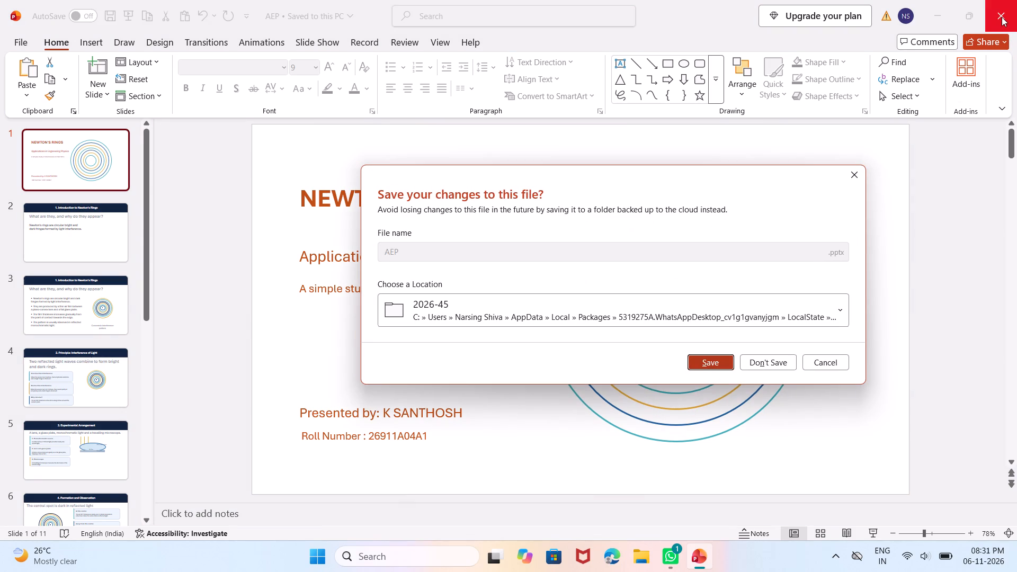
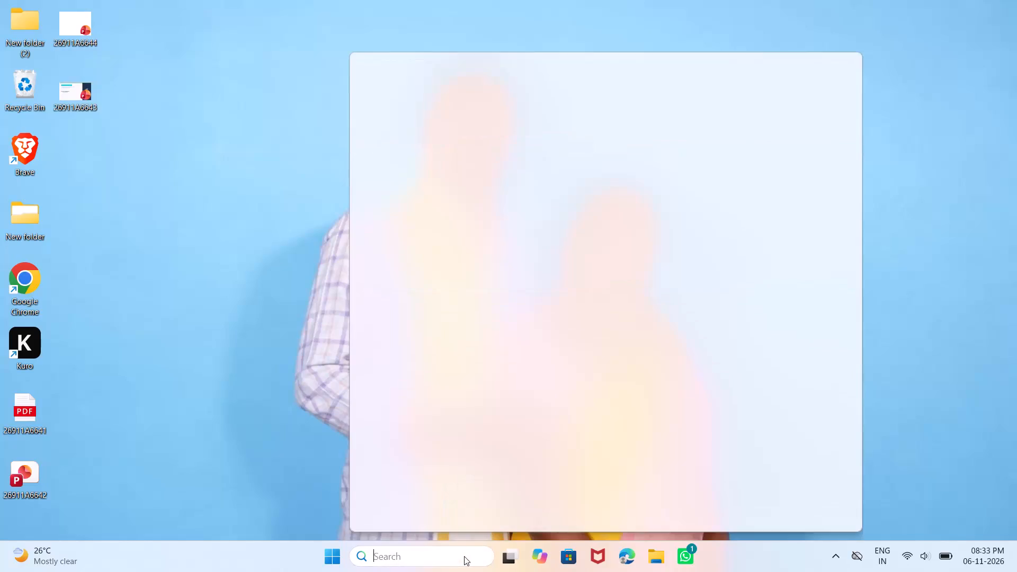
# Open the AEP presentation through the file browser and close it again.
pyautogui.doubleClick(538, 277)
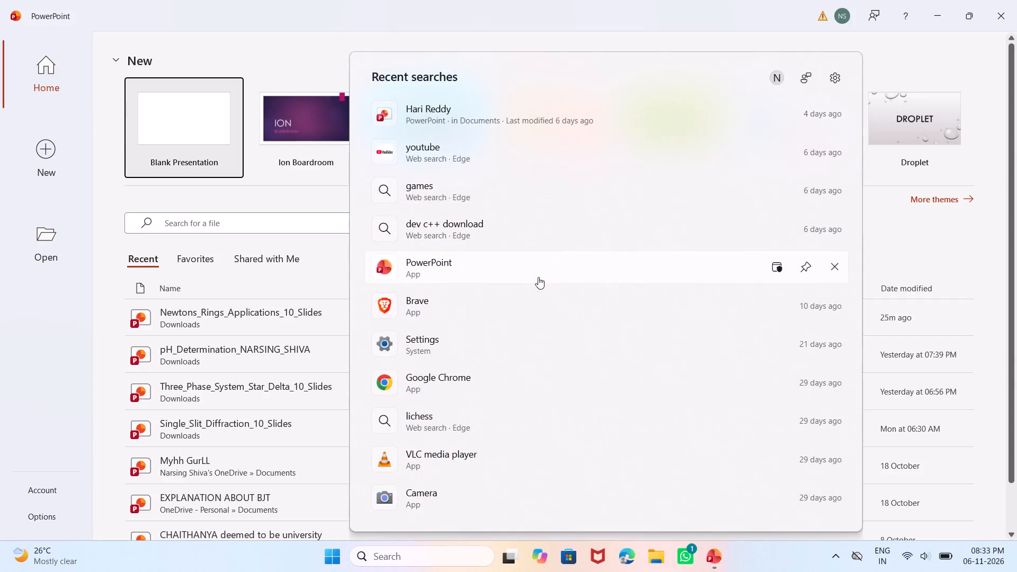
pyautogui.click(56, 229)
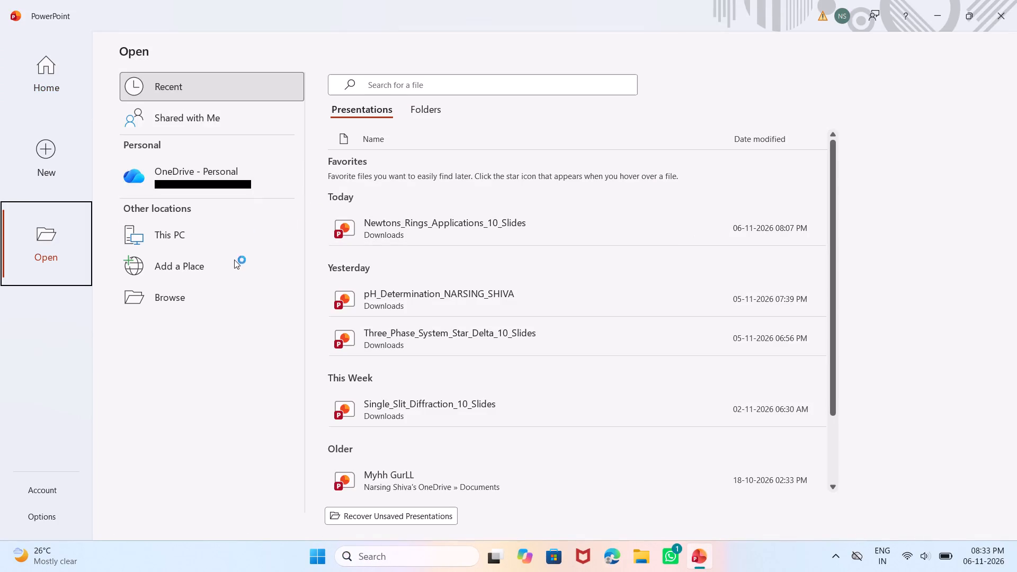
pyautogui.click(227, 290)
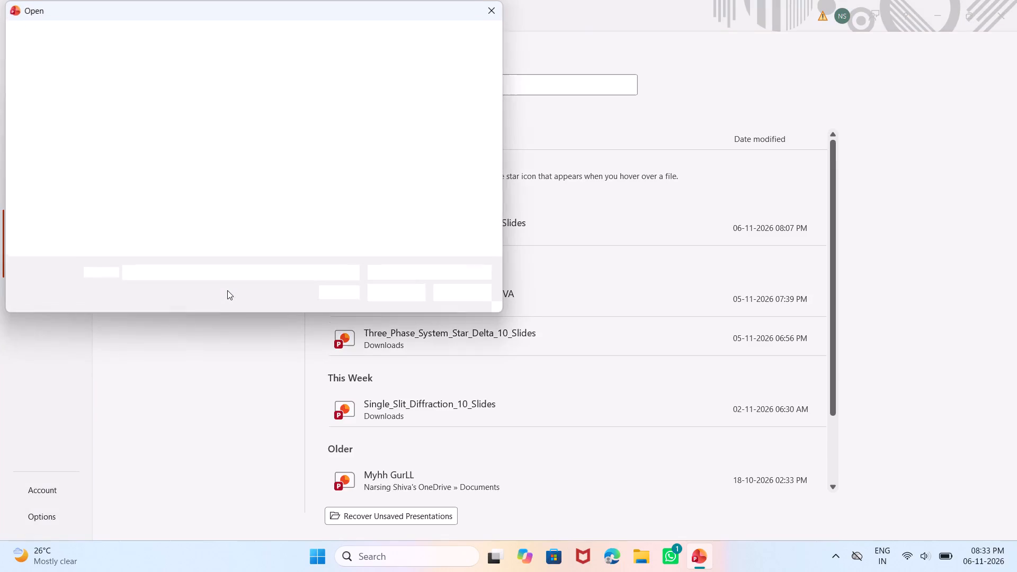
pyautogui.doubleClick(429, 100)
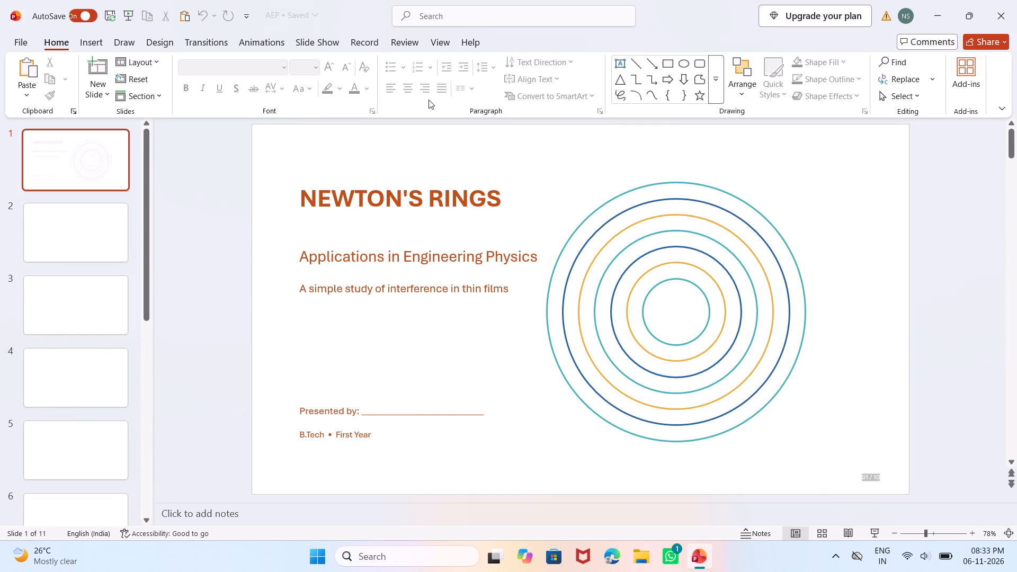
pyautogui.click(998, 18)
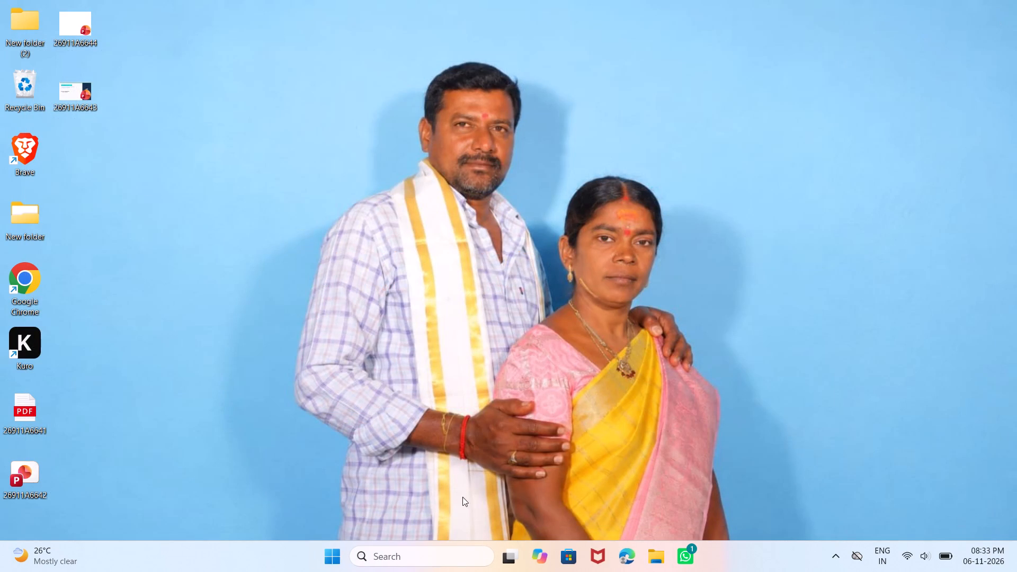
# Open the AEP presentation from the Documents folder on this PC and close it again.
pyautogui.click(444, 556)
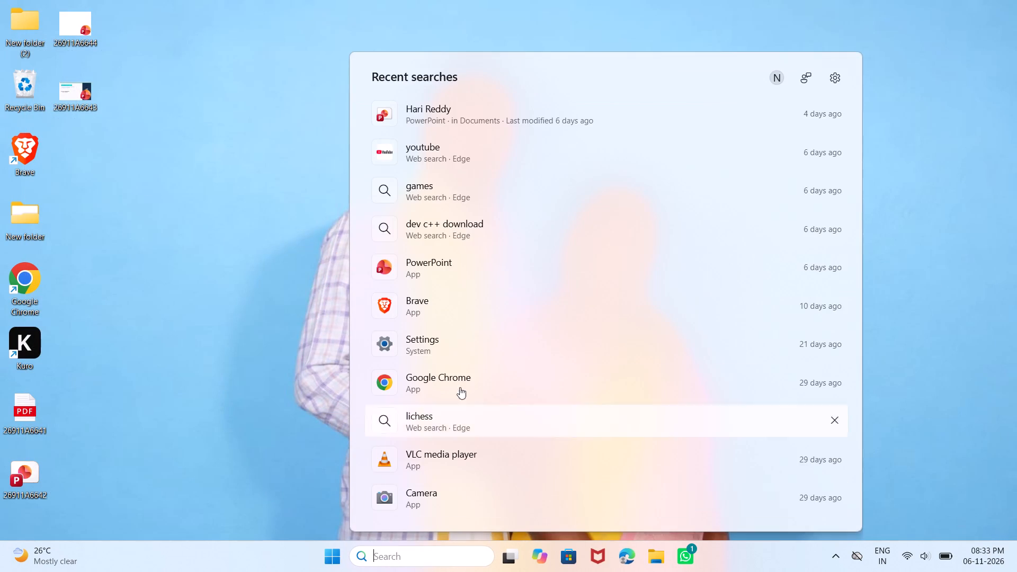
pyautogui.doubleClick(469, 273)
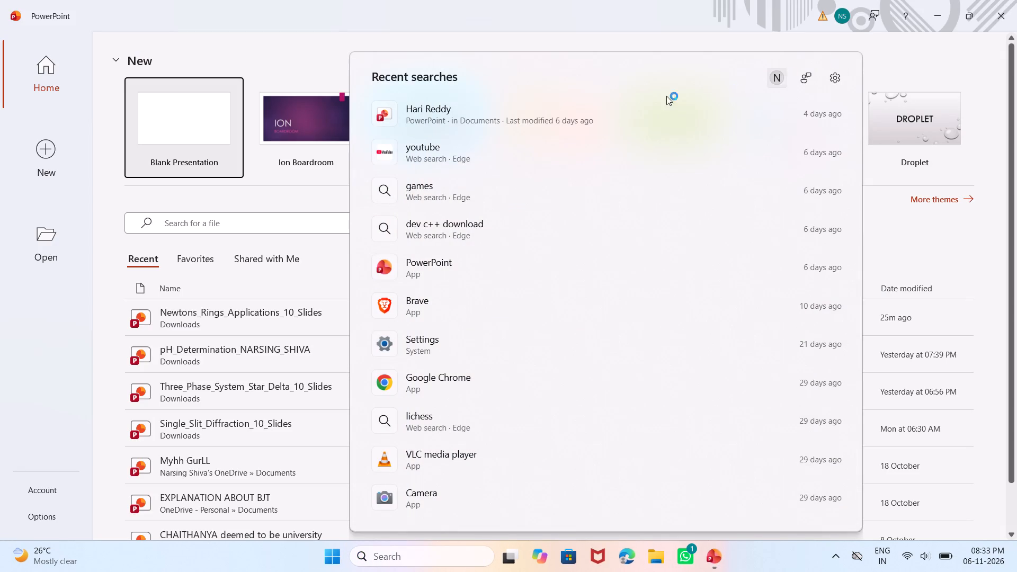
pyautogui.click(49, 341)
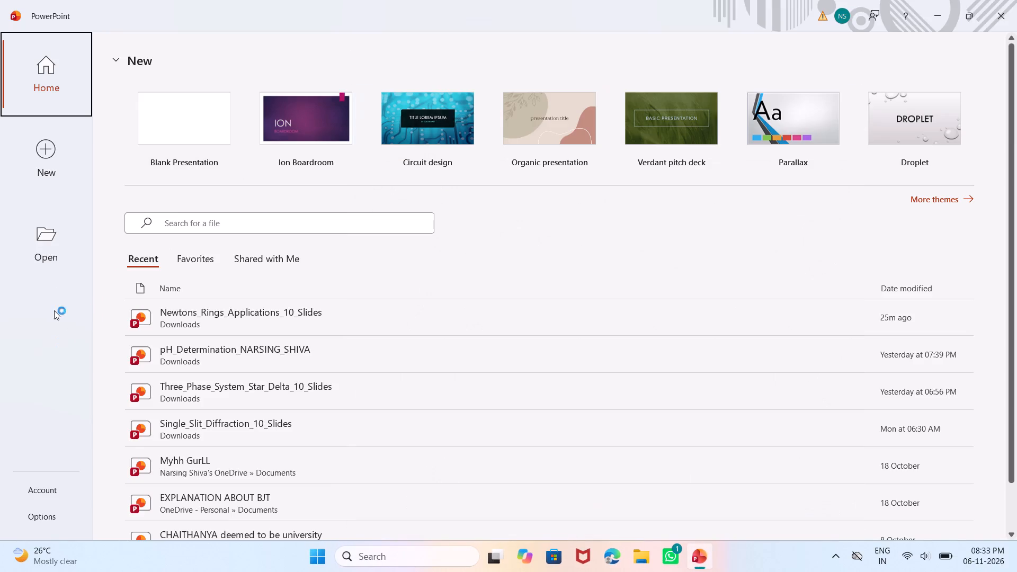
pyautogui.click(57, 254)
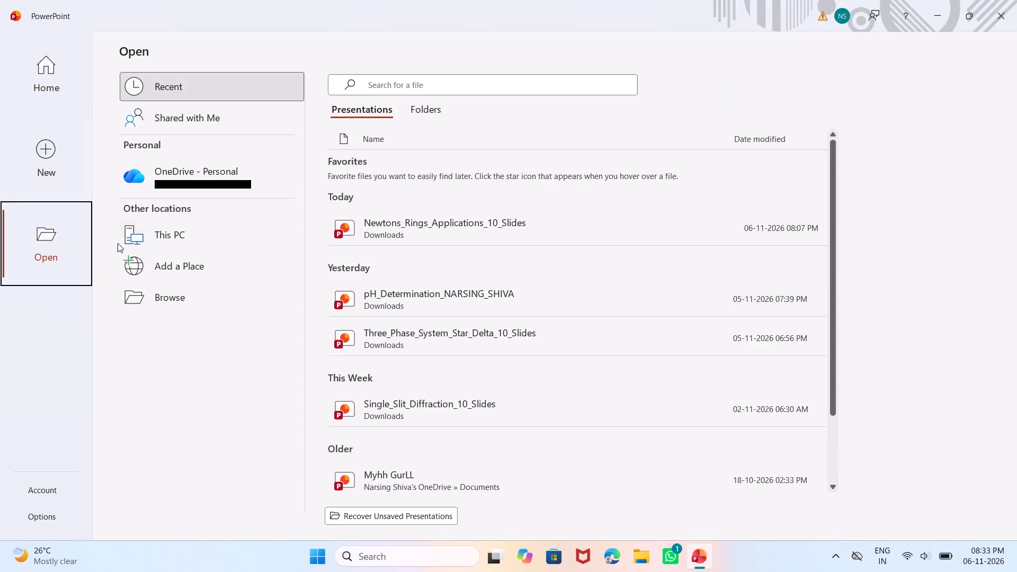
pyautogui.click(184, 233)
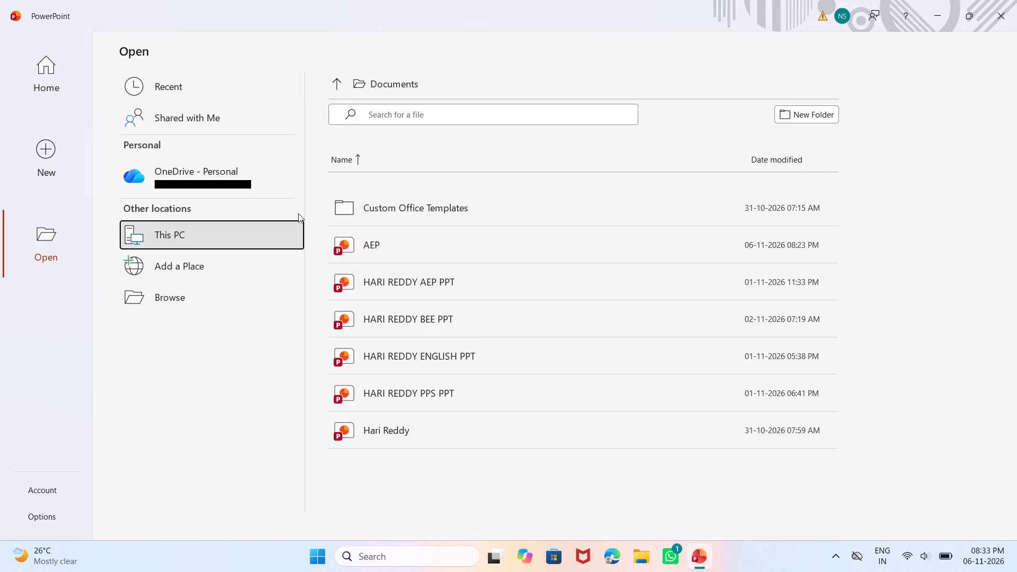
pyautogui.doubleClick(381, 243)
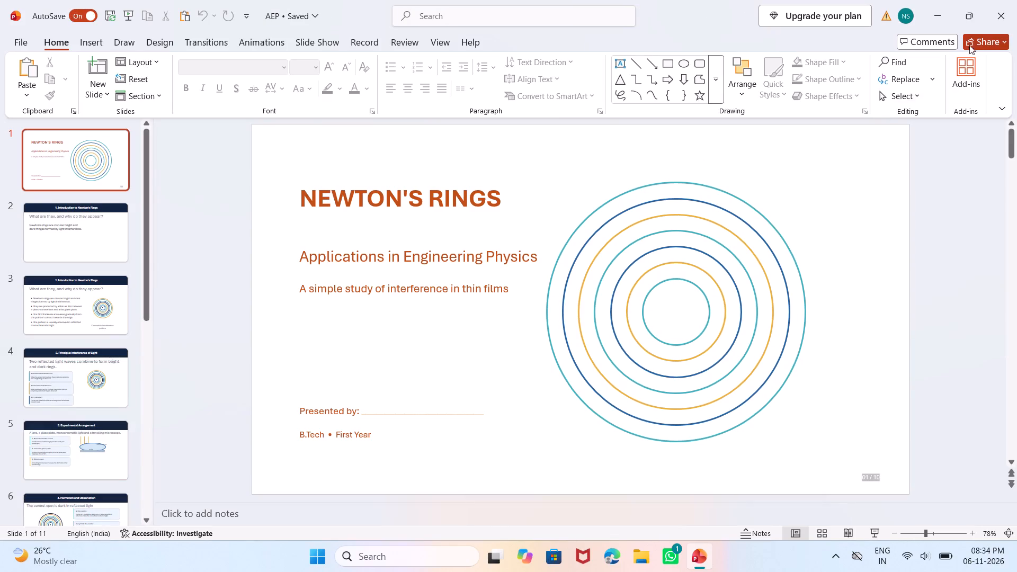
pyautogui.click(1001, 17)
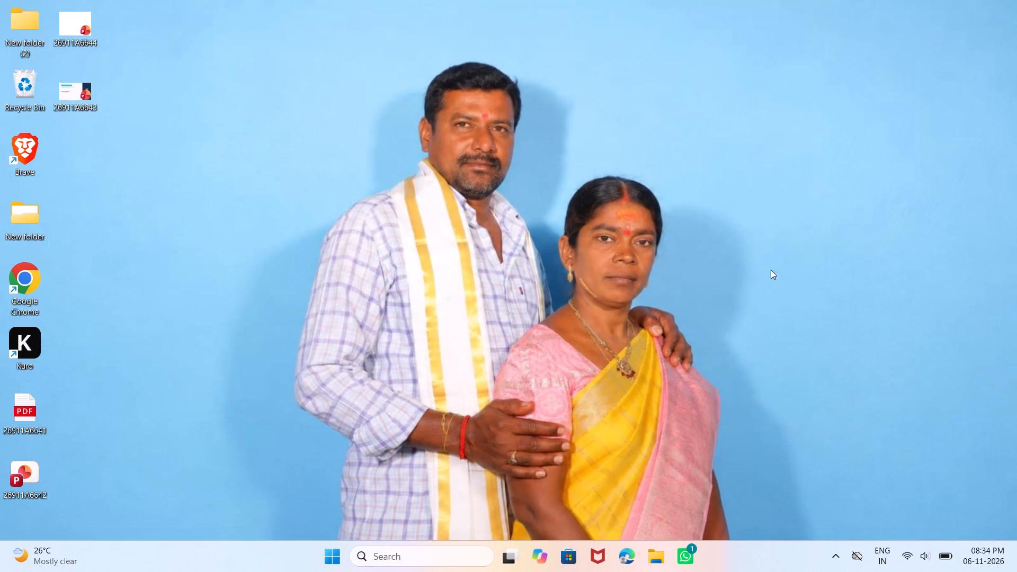
# Open the AEP presentation from the Documents folder on this PC.
pyautogui.click(444, 548)
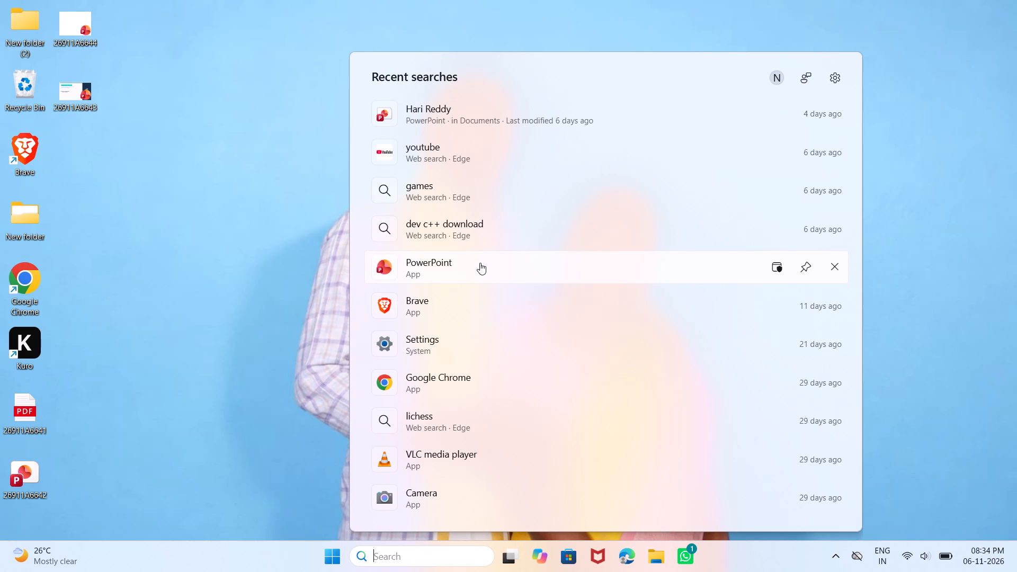
pyautogui.click(480, 263)
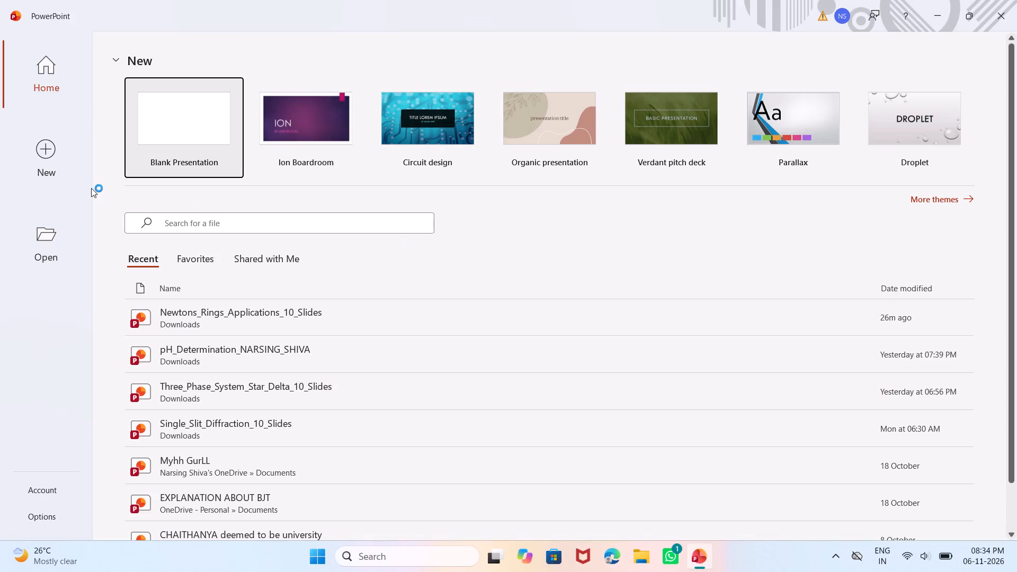
pyautogui.click(42, 242)
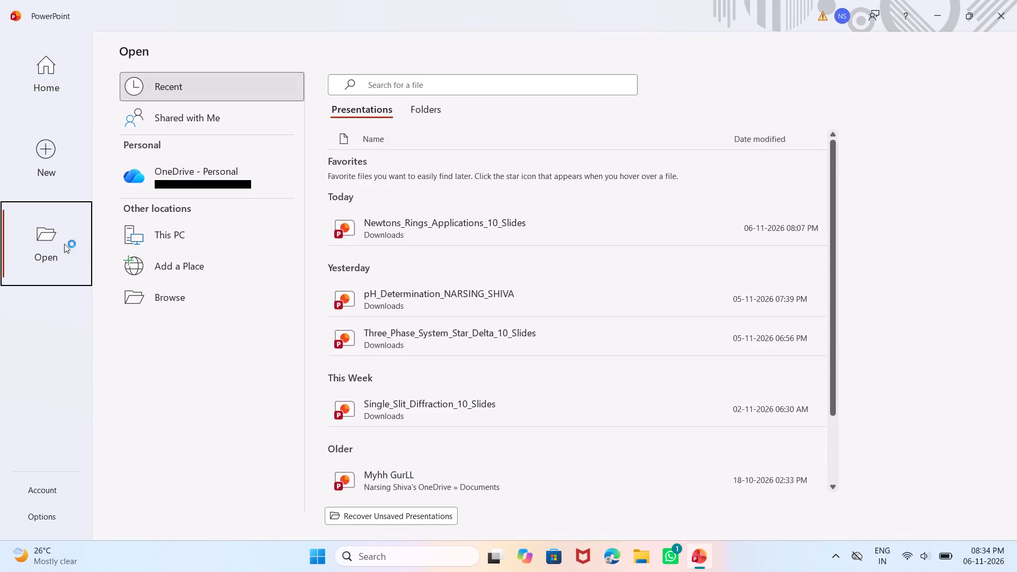
pyautogui.click(212, 240)
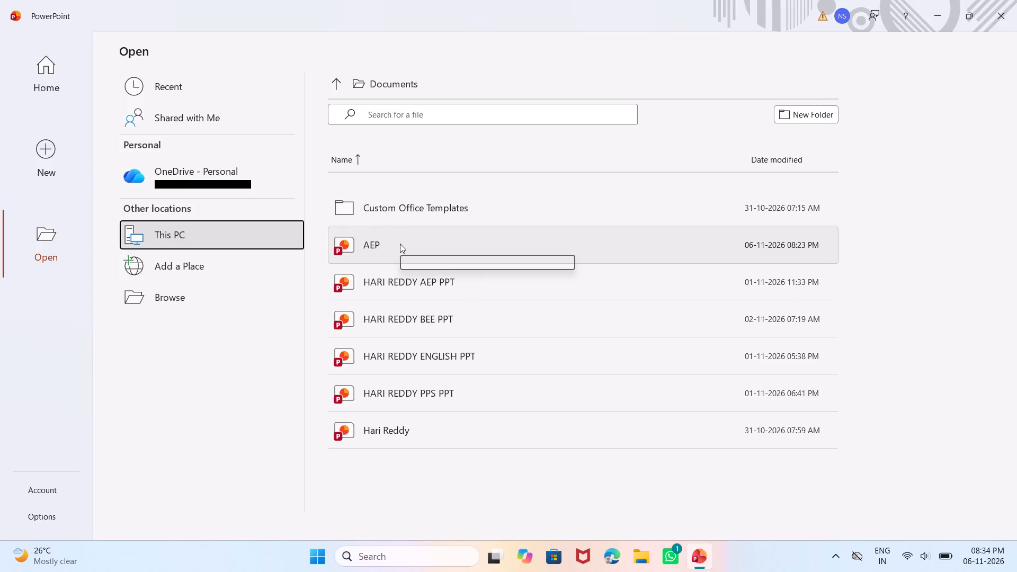
pyautogui.doubleClick(397, 250)
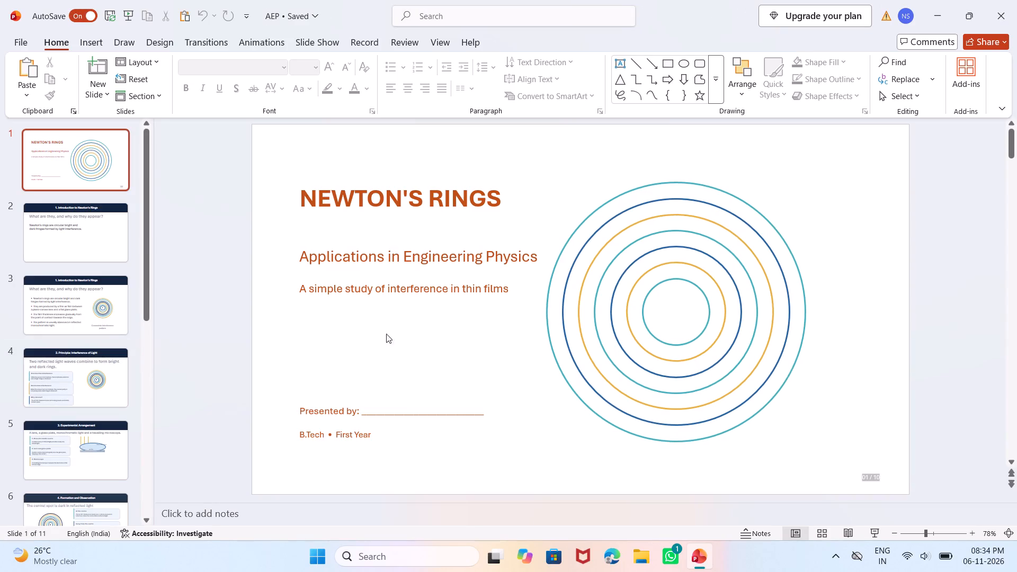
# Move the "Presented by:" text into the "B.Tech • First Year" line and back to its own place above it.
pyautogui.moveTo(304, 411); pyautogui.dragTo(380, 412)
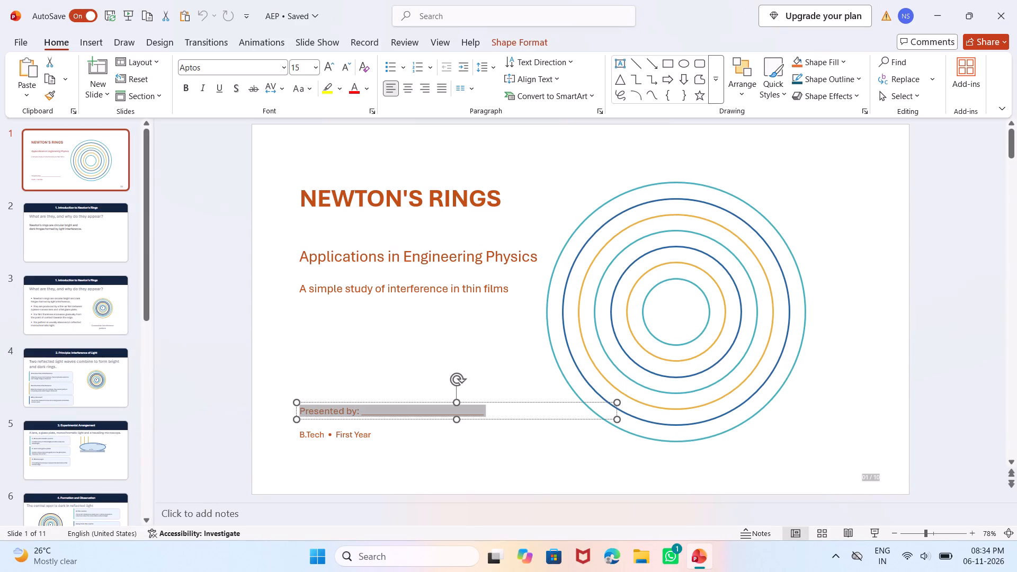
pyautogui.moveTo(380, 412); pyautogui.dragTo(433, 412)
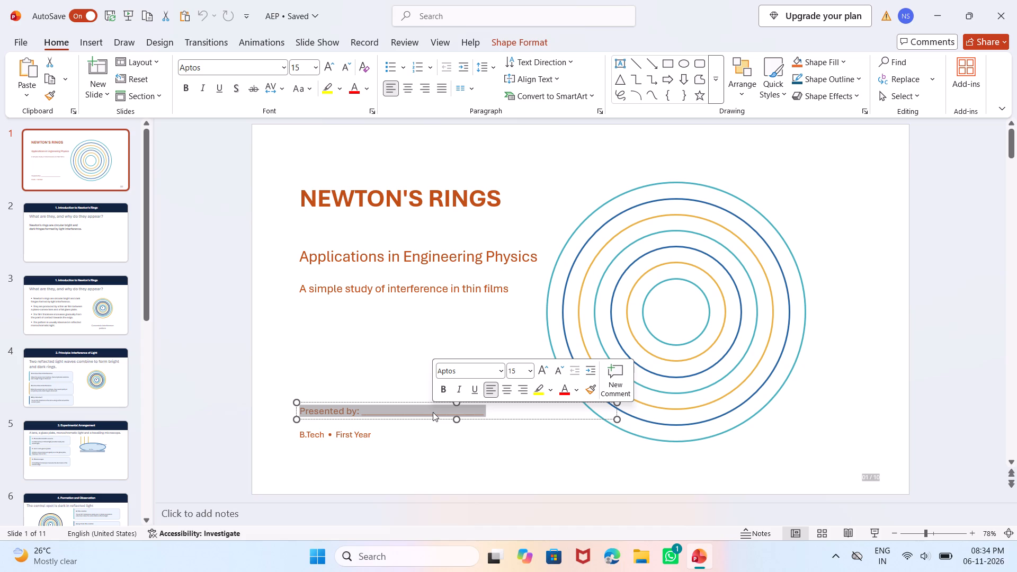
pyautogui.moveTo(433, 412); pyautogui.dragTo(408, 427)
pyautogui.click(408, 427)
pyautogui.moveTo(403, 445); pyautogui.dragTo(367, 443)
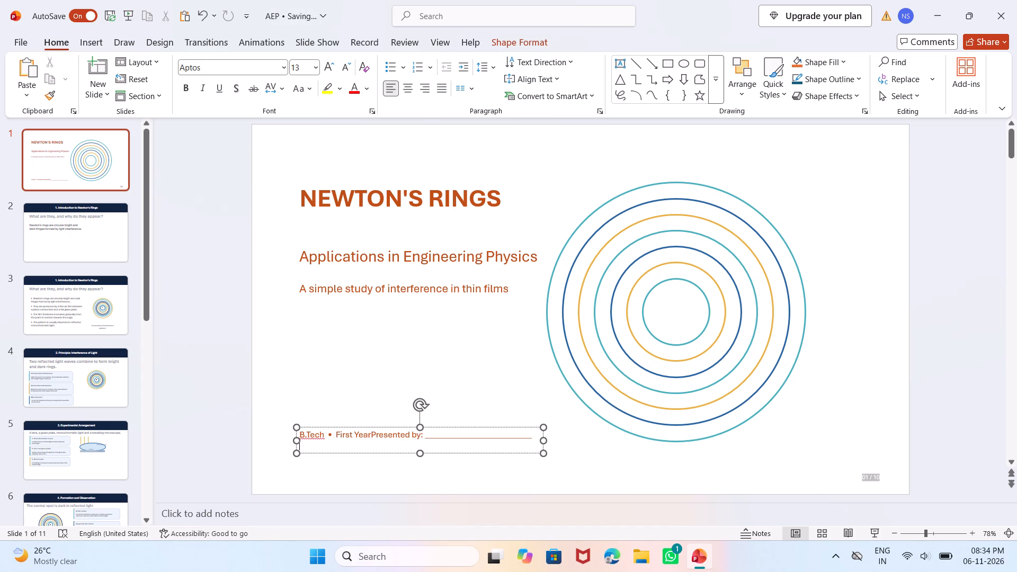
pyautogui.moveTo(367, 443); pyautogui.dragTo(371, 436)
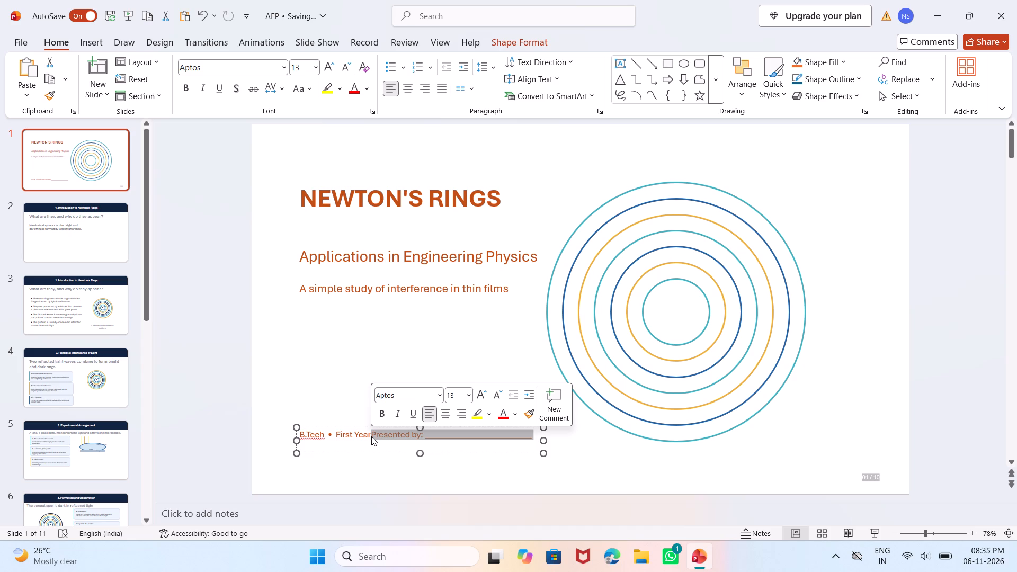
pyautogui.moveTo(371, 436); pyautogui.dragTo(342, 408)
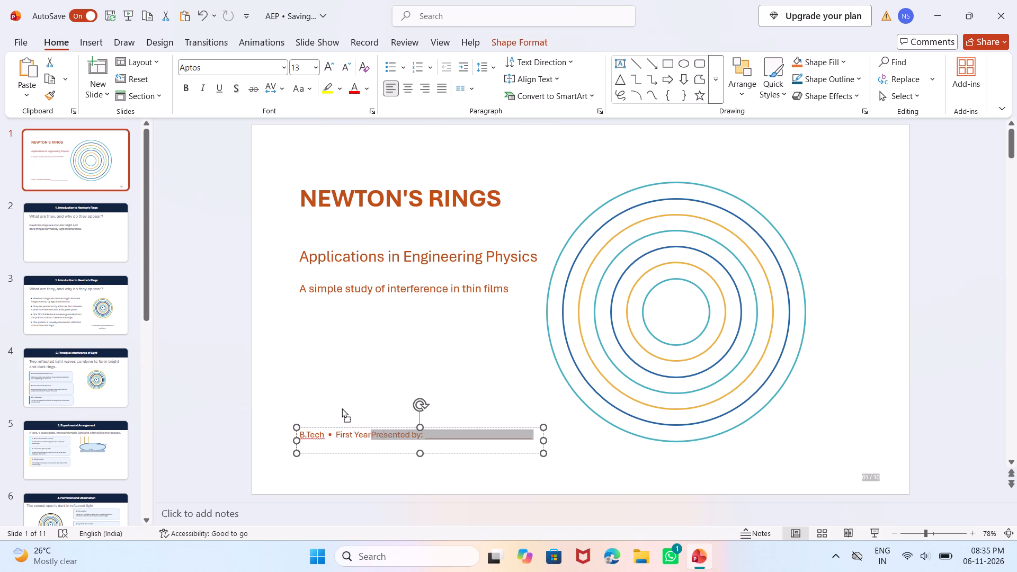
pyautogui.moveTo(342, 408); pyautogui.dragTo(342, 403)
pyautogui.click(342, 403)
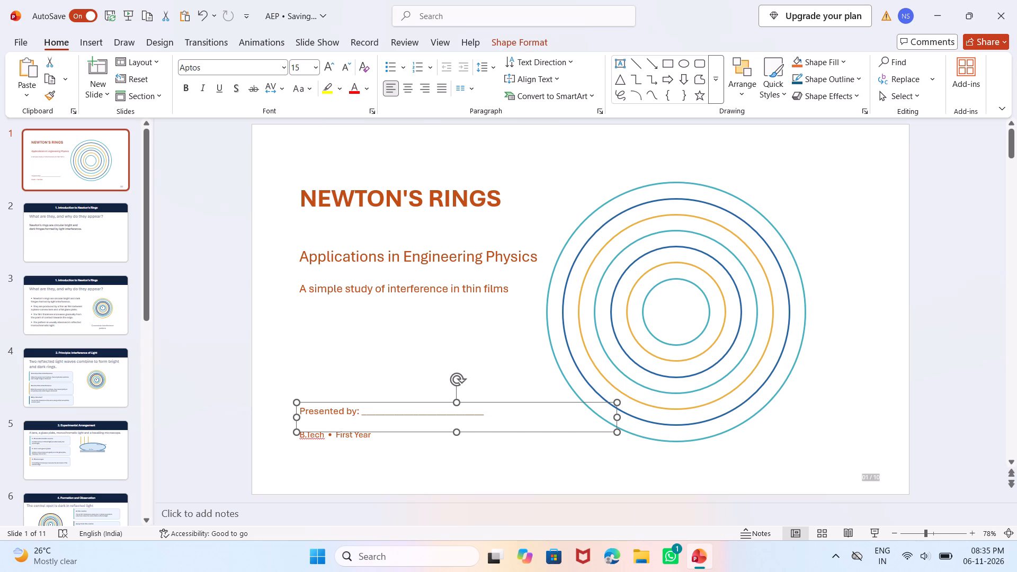
# Delete the blank underline after "Presented by:" on the title slide.
pyautogui.moveTo(361, 412); pyautogui.dragTo(594, 411)
pyautogui.press('BackSpace')
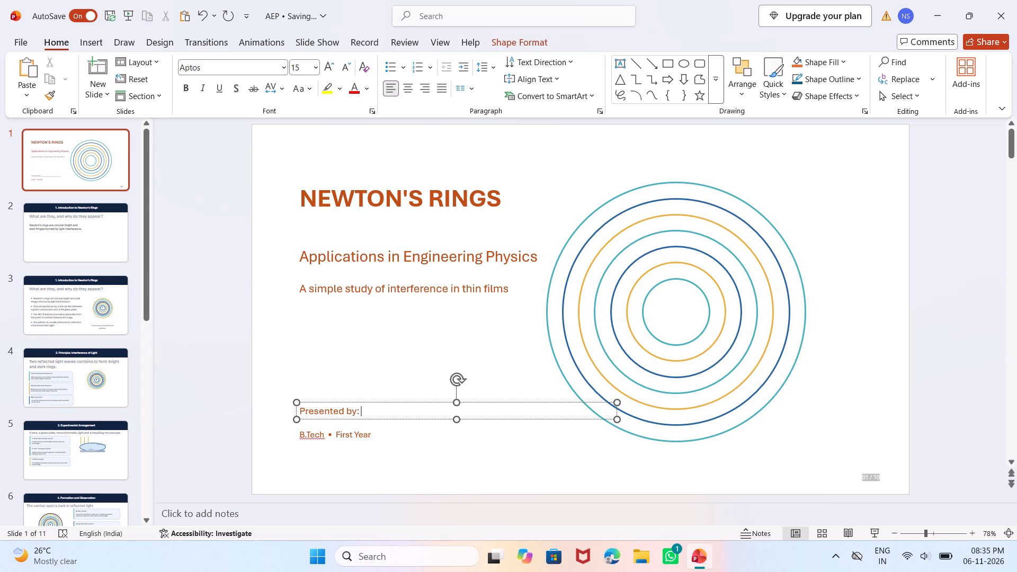
# Delete the "B.Tech • First Year" text below the presenter line.
pyautogui.click(386, 436)
pyautogui.press('BackSpace')
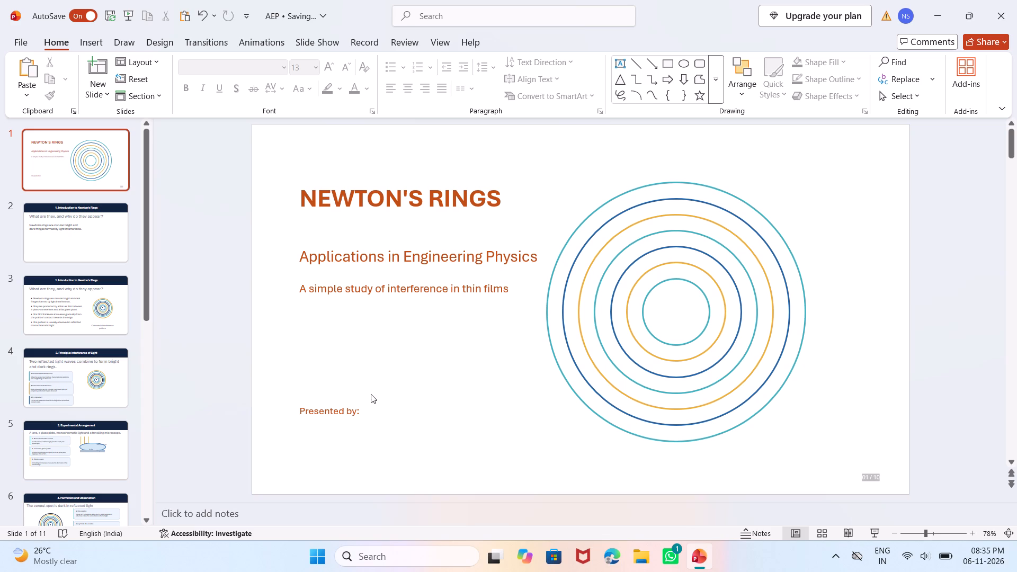
# Enter the presenter's name in capitals after "Presented by:" on the title slide.
pyautogui.click(359, 414)
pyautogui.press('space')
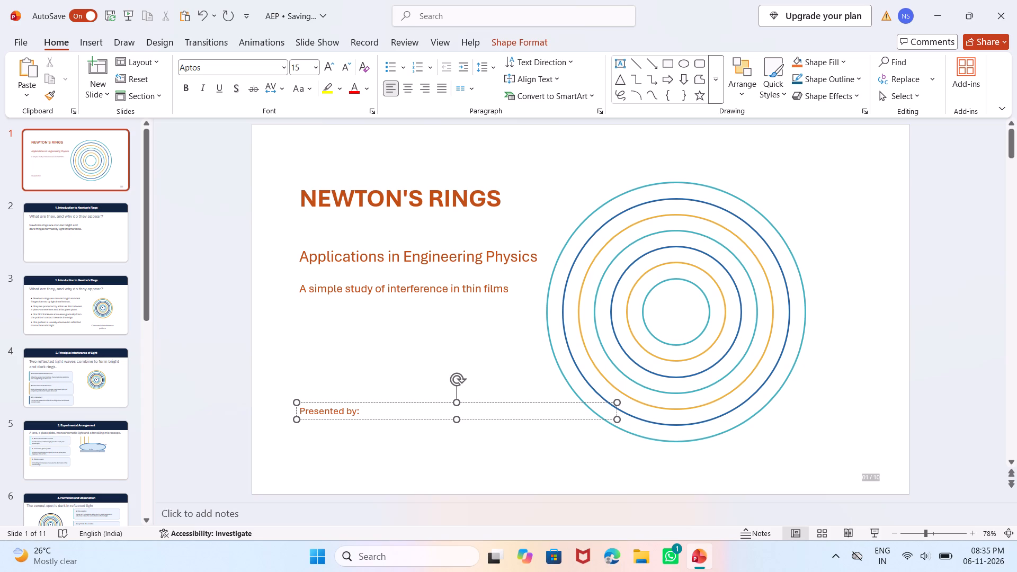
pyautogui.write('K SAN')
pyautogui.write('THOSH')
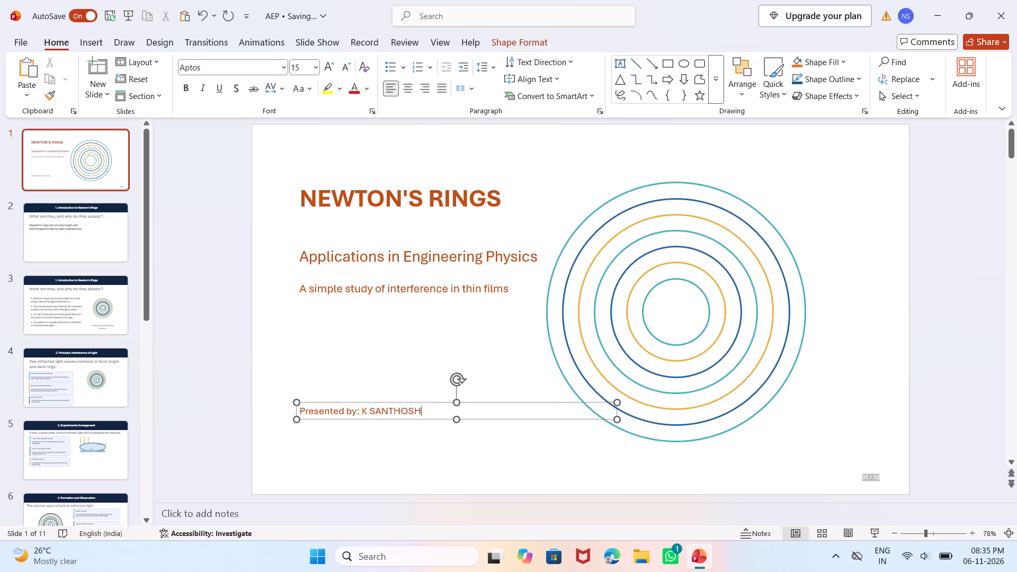
pyautogui.click(356, 428)
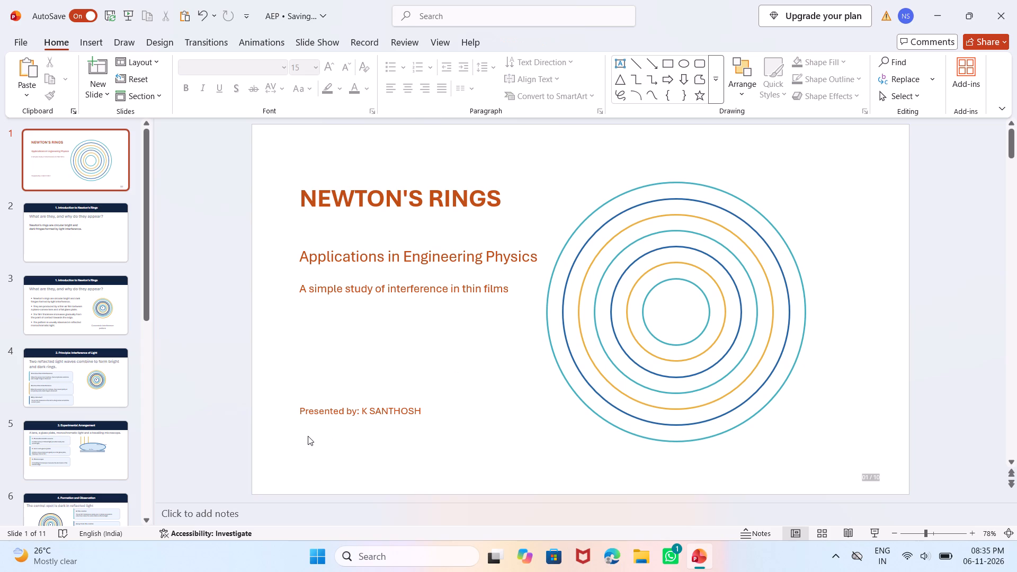
# Add a text box reading "Roll Number :" below the "Presented by:" line on the title slide.
pyautogui.doubleClick(307, 435)
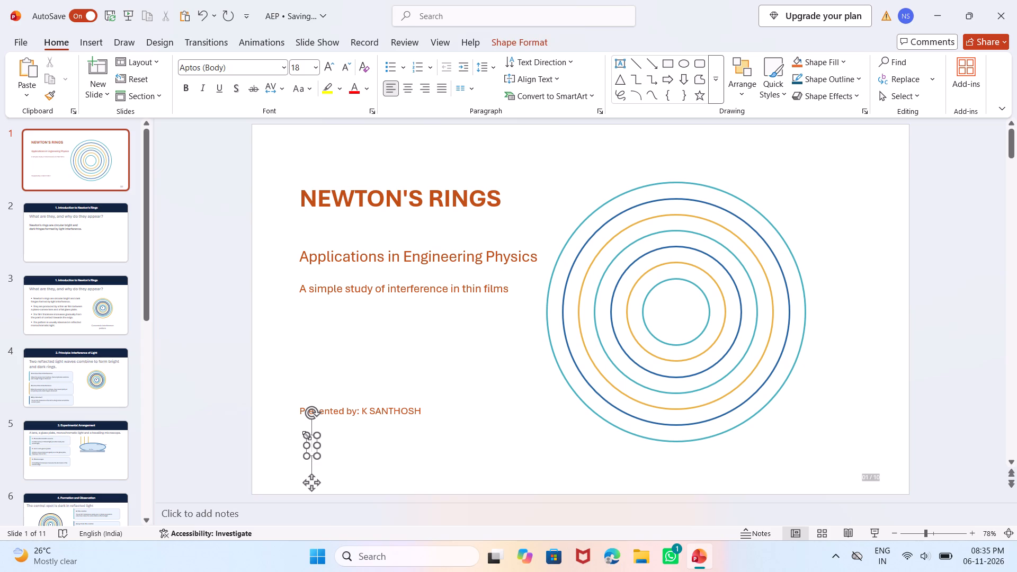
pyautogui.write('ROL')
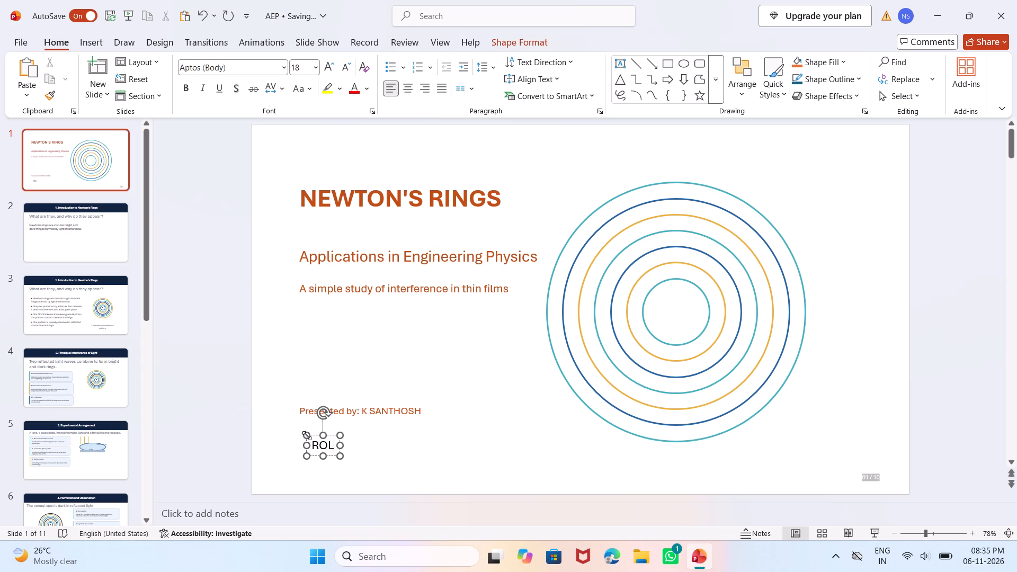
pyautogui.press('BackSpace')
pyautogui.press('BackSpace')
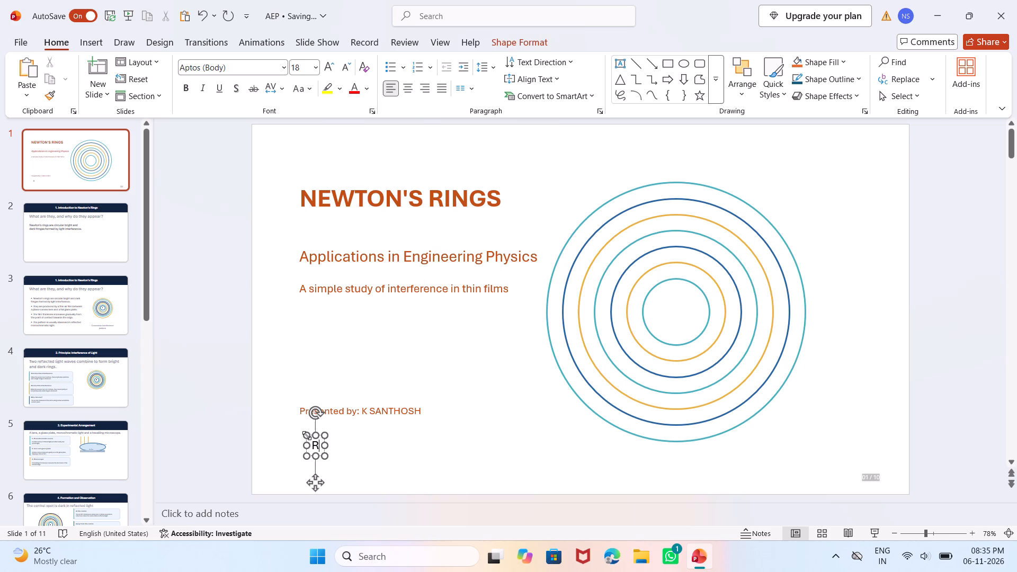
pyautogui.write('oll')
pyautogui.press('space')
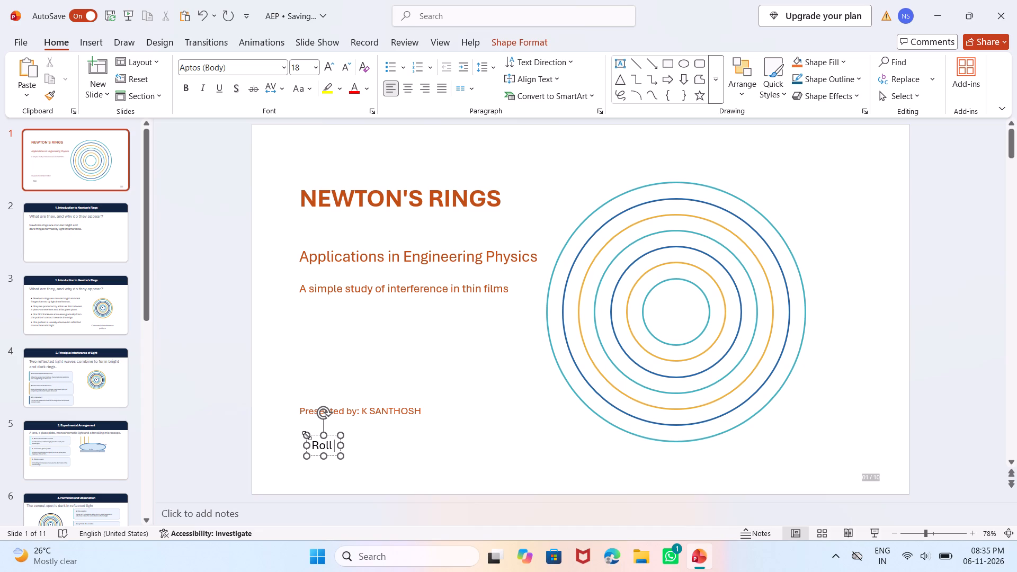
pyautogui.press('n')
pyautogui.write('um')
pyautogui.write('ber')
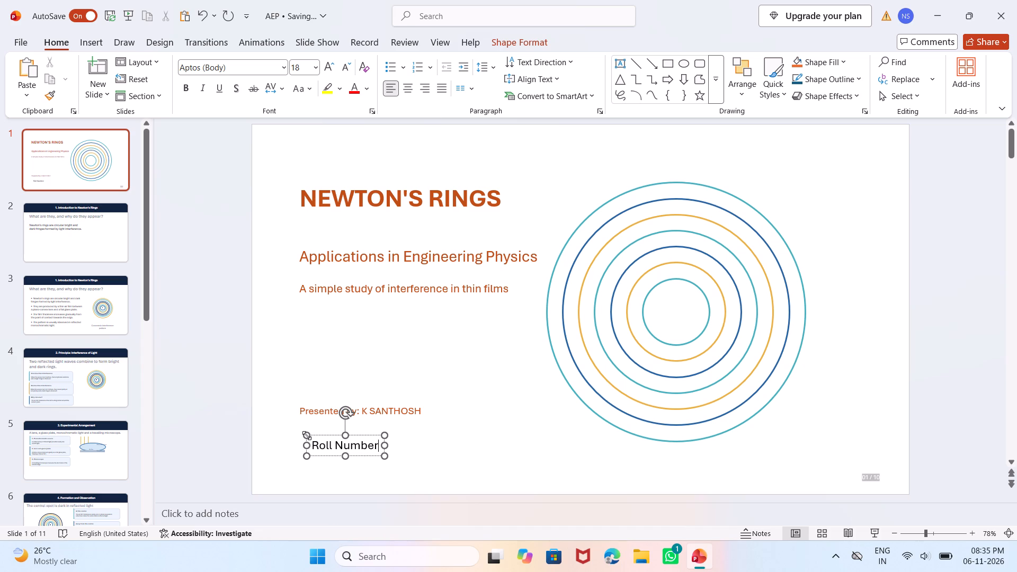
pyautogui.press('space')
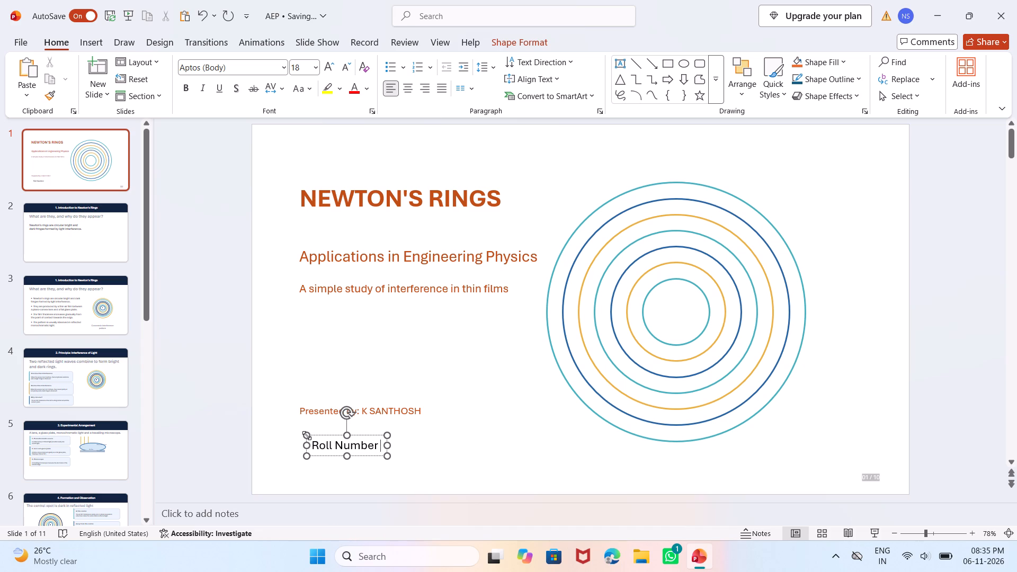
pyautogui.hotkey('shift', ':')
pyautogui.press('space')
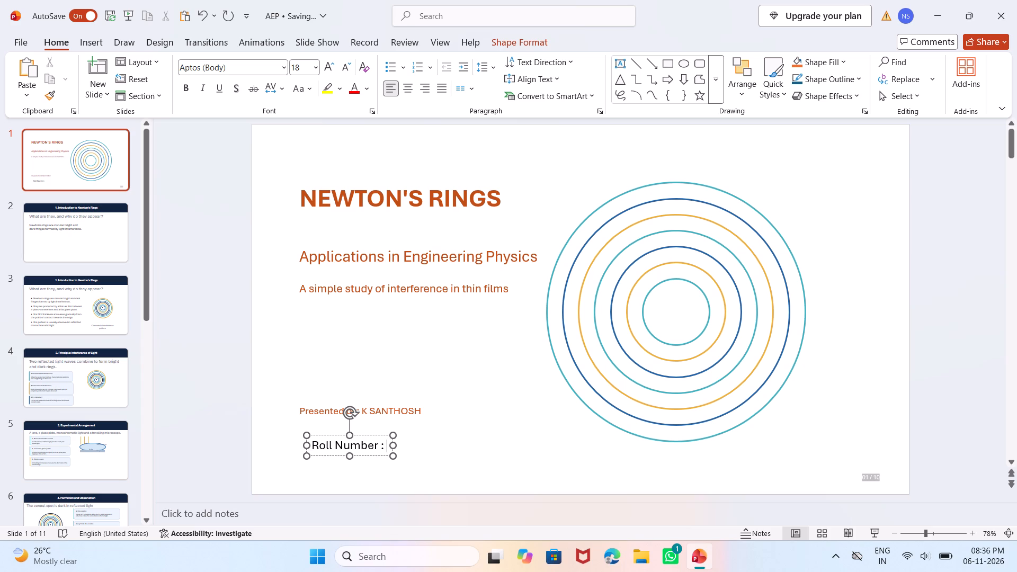
# Enter the presenter's roll number after "Roll Number :", with its letters in capitals.
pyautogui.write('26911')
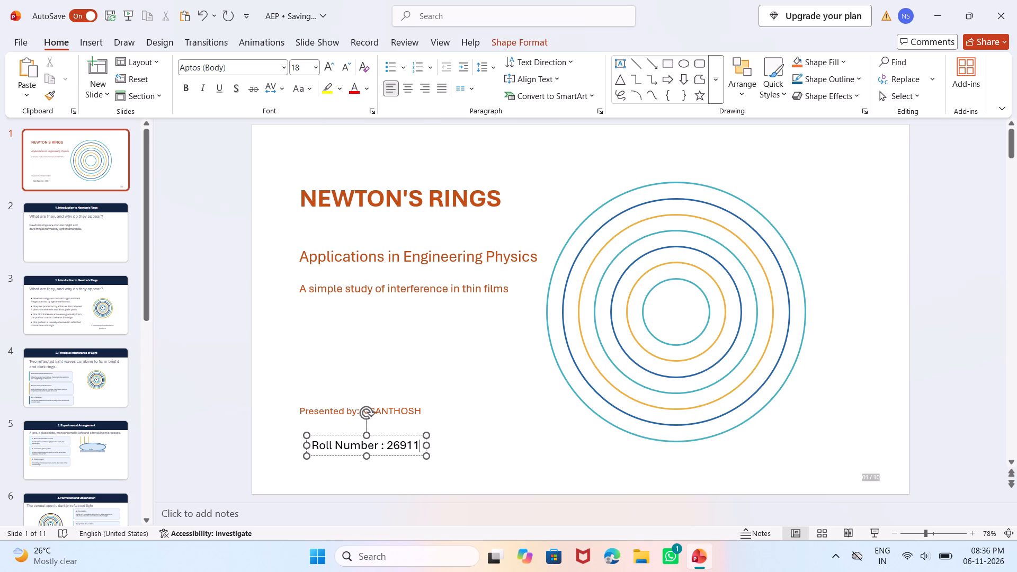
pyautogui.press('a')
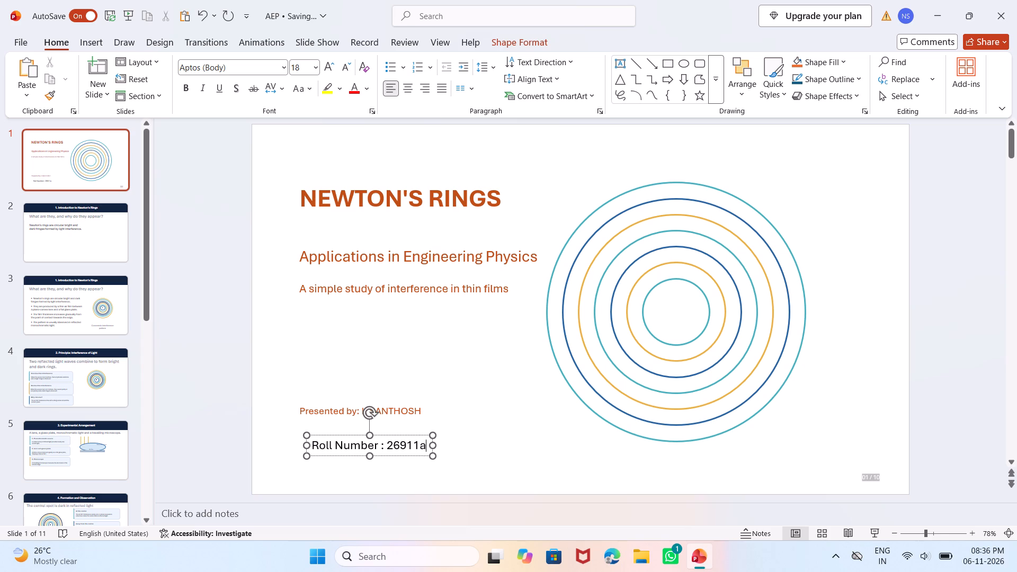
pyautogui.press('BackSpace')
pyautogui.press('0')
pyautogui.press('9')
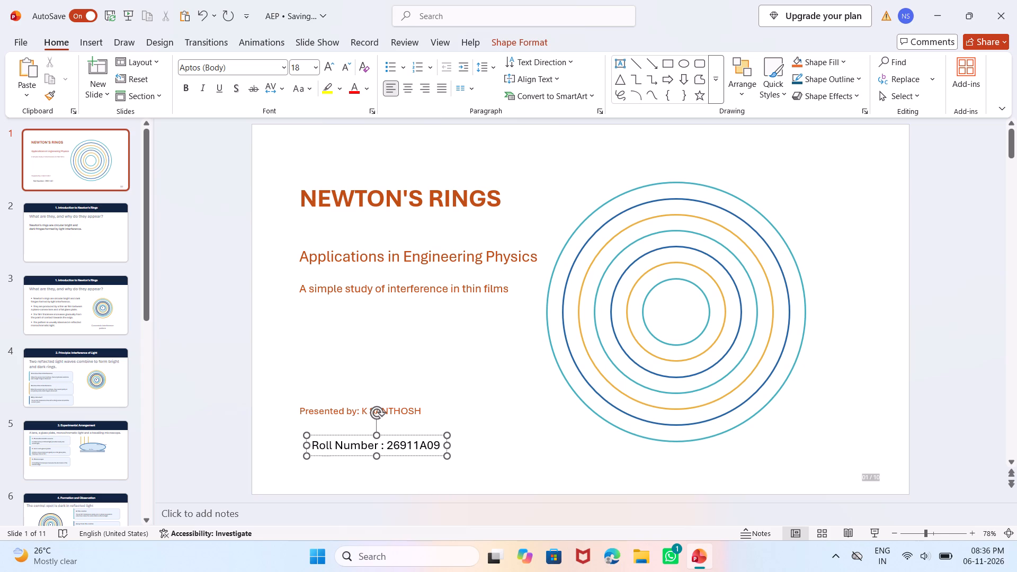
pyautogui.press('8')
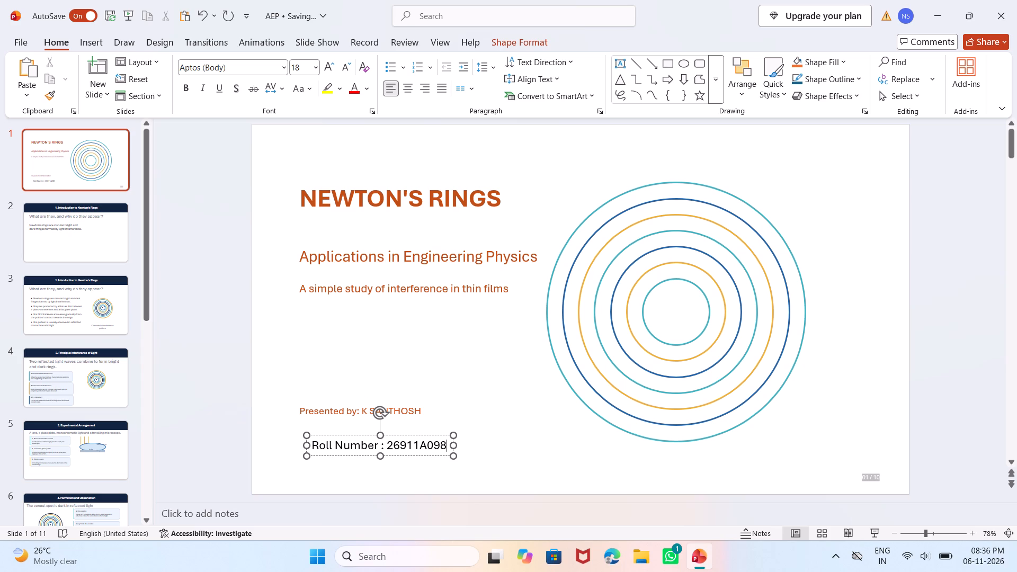
pyautogui.click(434, 446)
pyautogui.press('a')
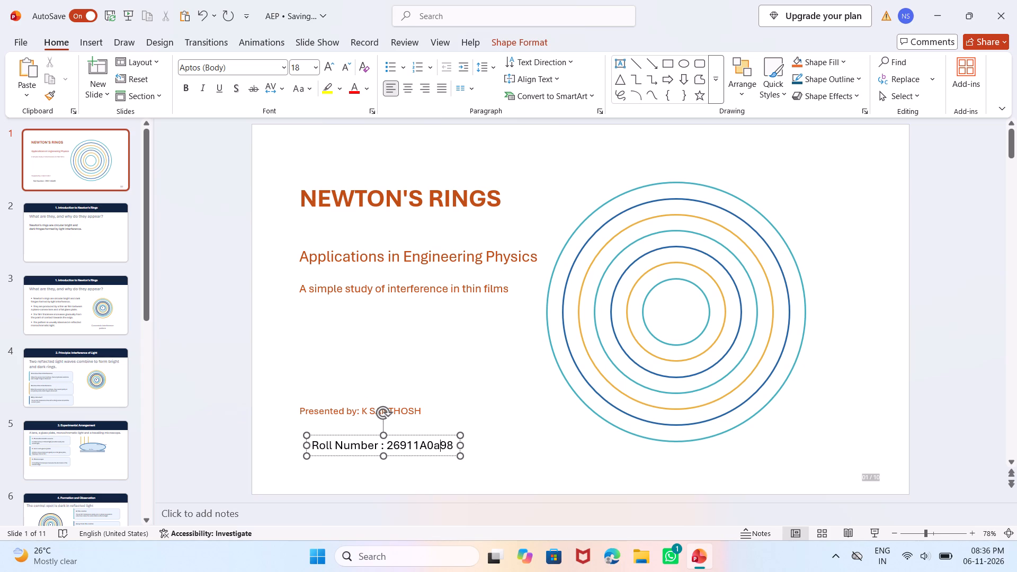
pyautogui.press('BackSpace')
# Colour the whole roll number line dark orange to match the other text on the title slide.
pyautogui.moveTo(451, 446); pyautogui.dragTo(305, 446)
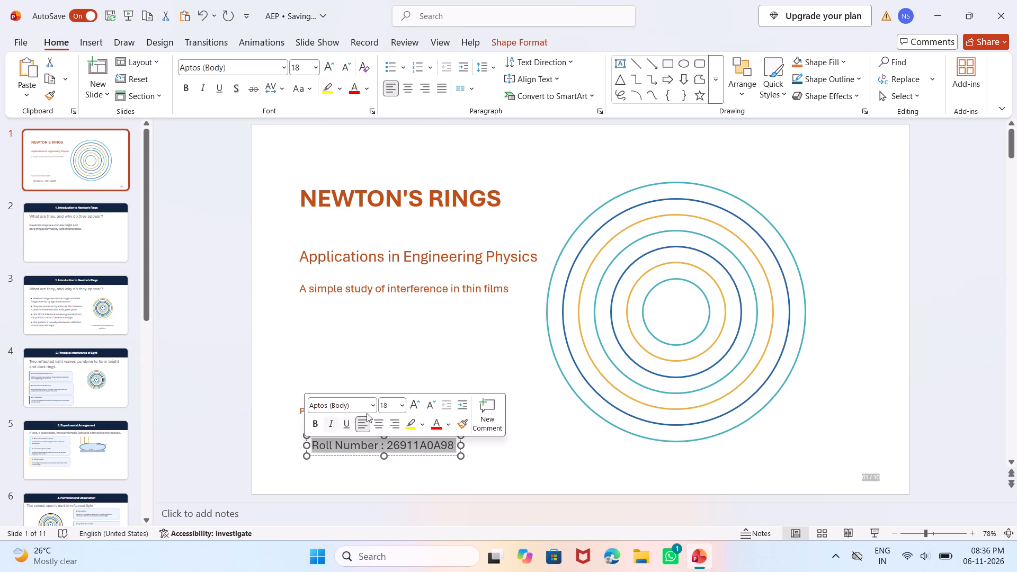
pyautogui.click(444, 430)
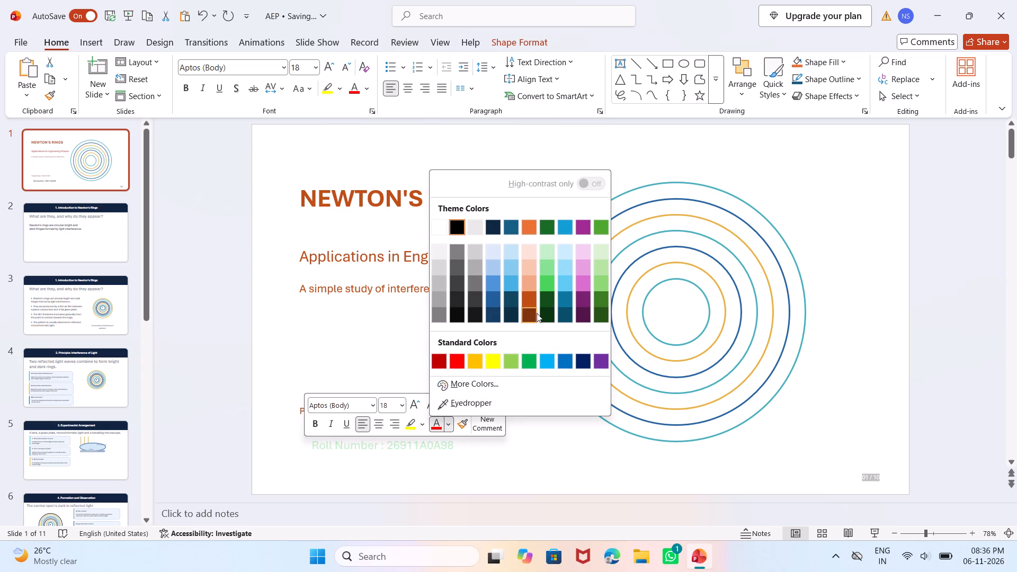
pyautogui.click(532, 300)
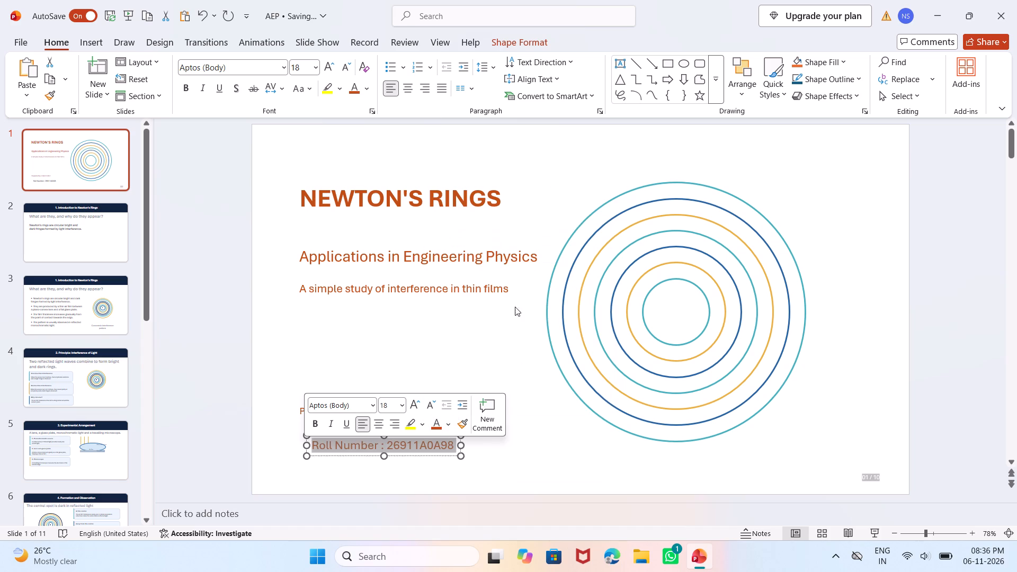
# Move the roll number text box closer beneath the "Presented by:" line, roughly lining up their left edges.
pyautogui.moveTo(518, 450); pyautogui.dragTo(439, 459)
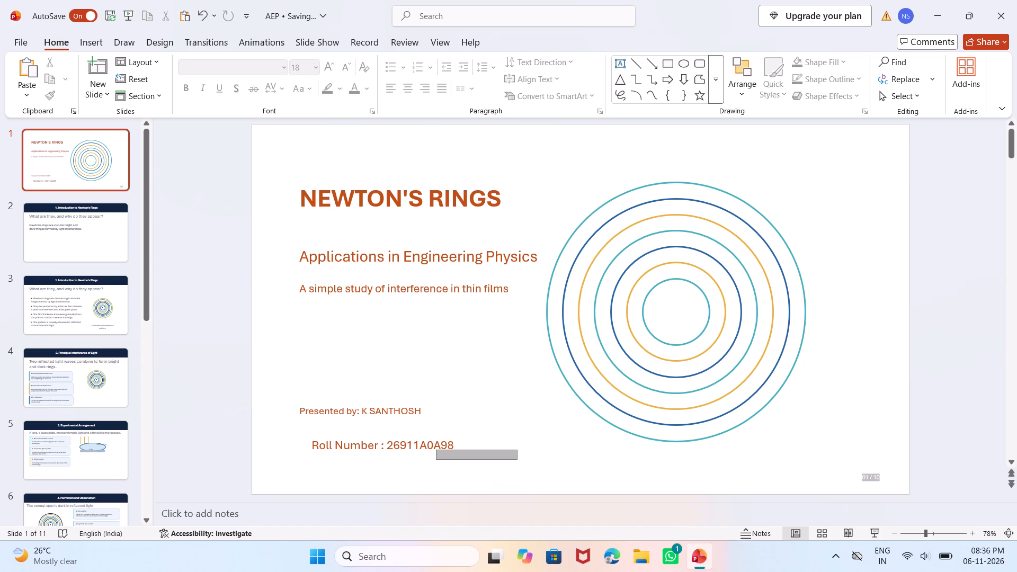
pyautogui.moveTo(440, 455); pyautogui.dragTo(428, 447)
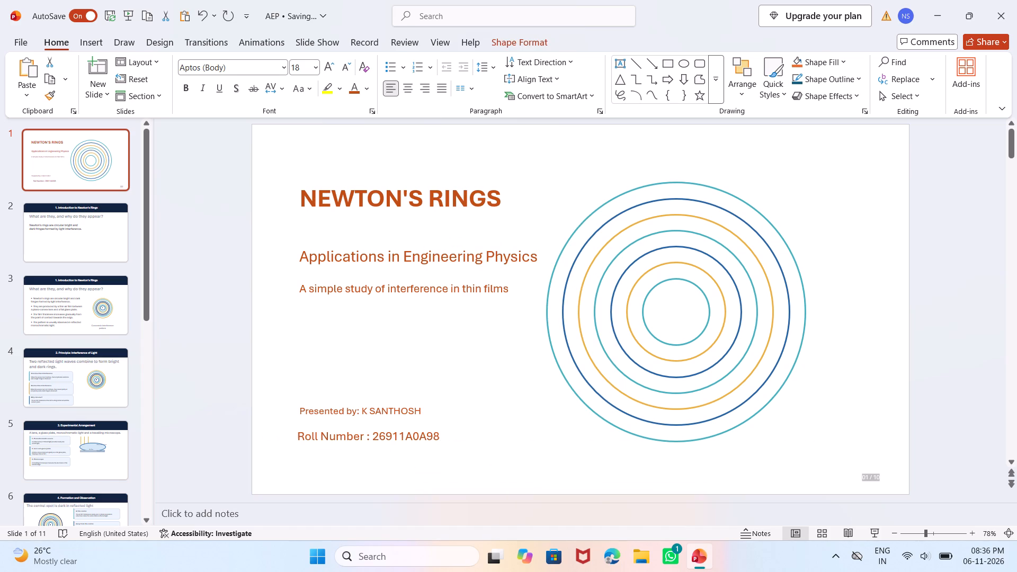
pyautogui.moveTo(428, 447); pyautogui.dragTo(426, 449)
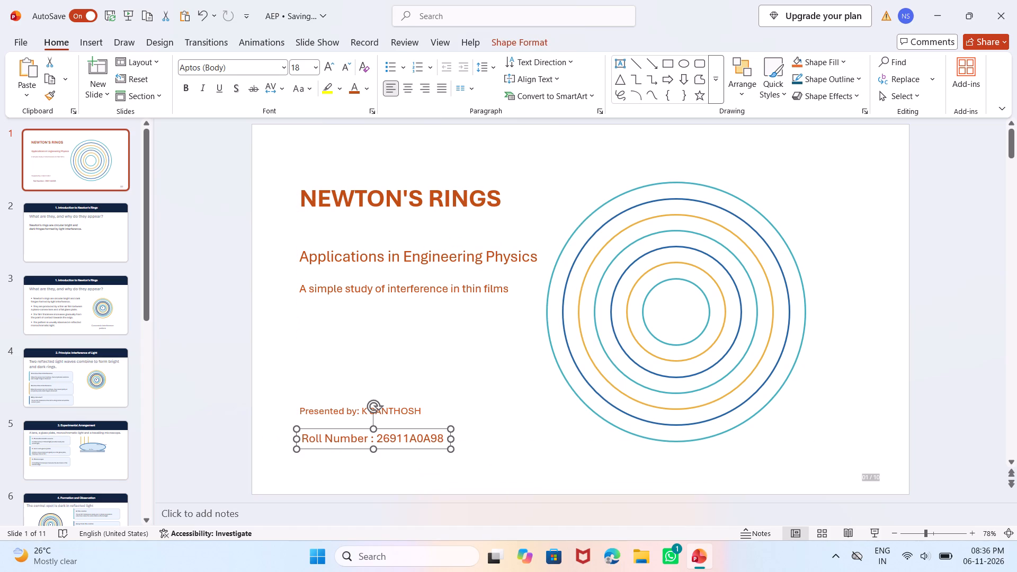
# Set the font size of the whole "Presented by:" line to 20.
pyautogui.moveTo(430, 418); pyautogui.dragTo(425, 417)
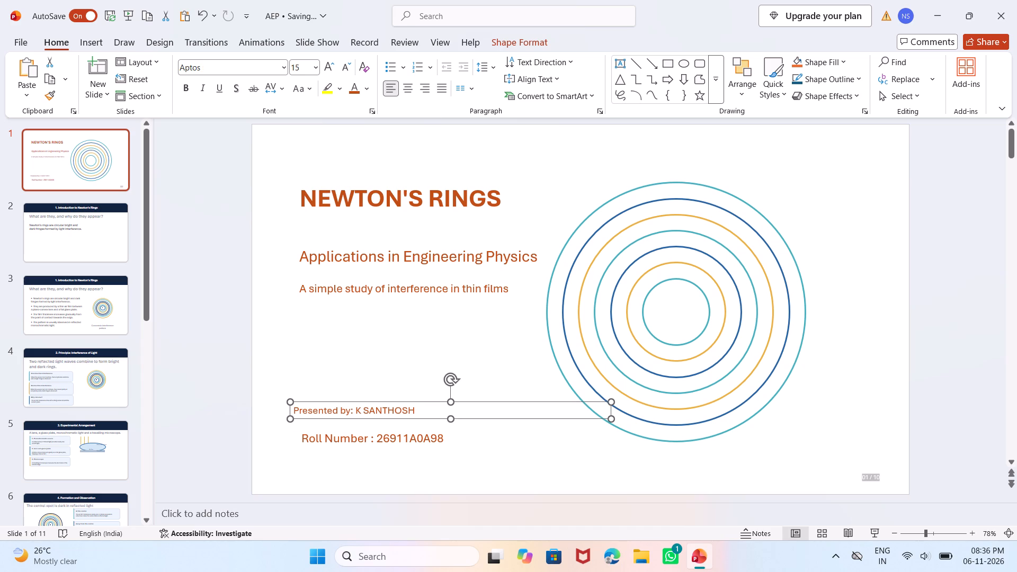
pyautogui.moveTo(413, 410); pyautogui.dragTo(301, 401)
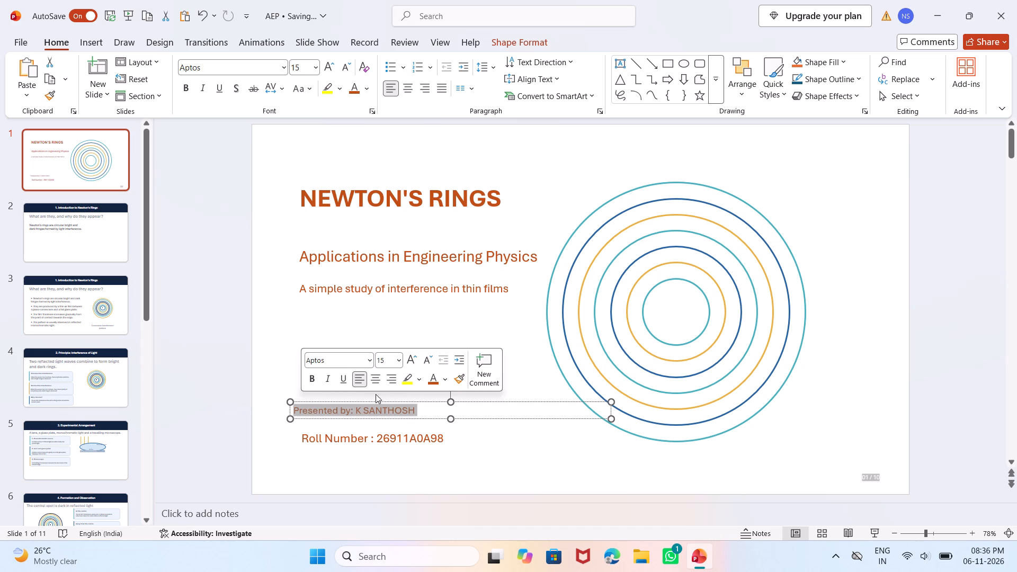
pyautogui.click(402, 362)
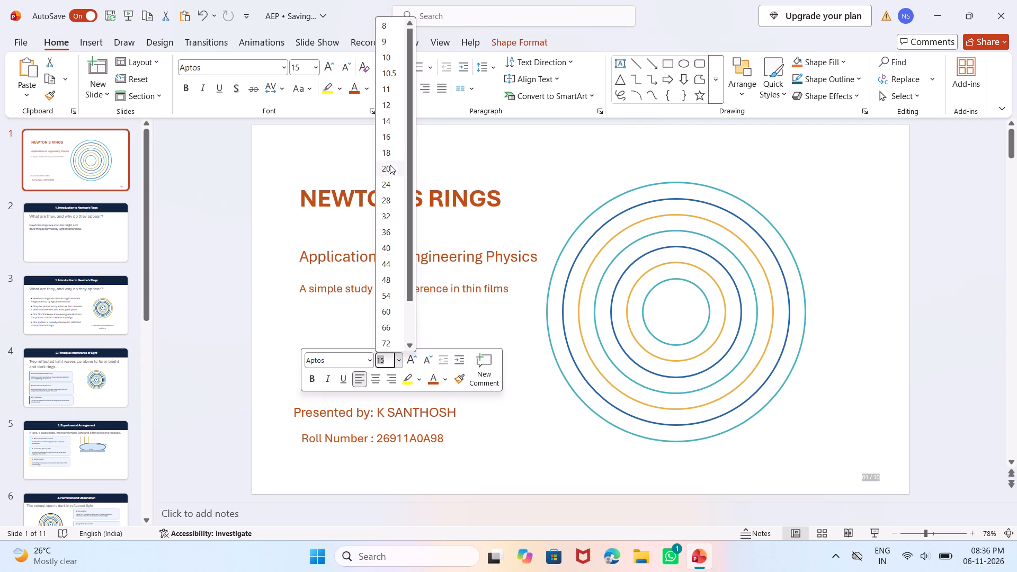
pyautogui.click(390, 165)
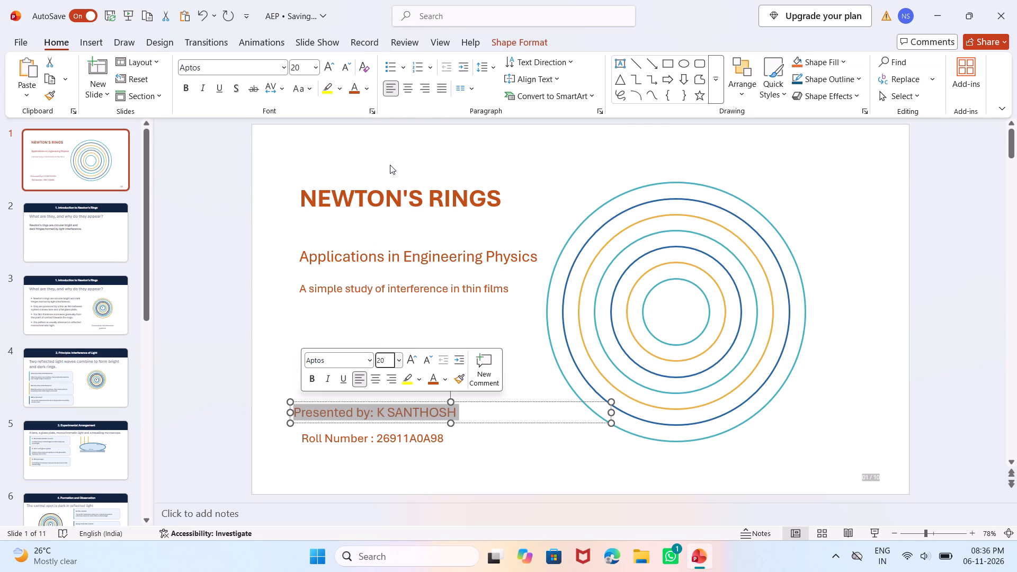
# Reposition the "Presented by:" line so its left edge lines up with the title and subtitles above.
pyautogui.moveTo(502, 409); pyautogui.dragTo(511, 413)
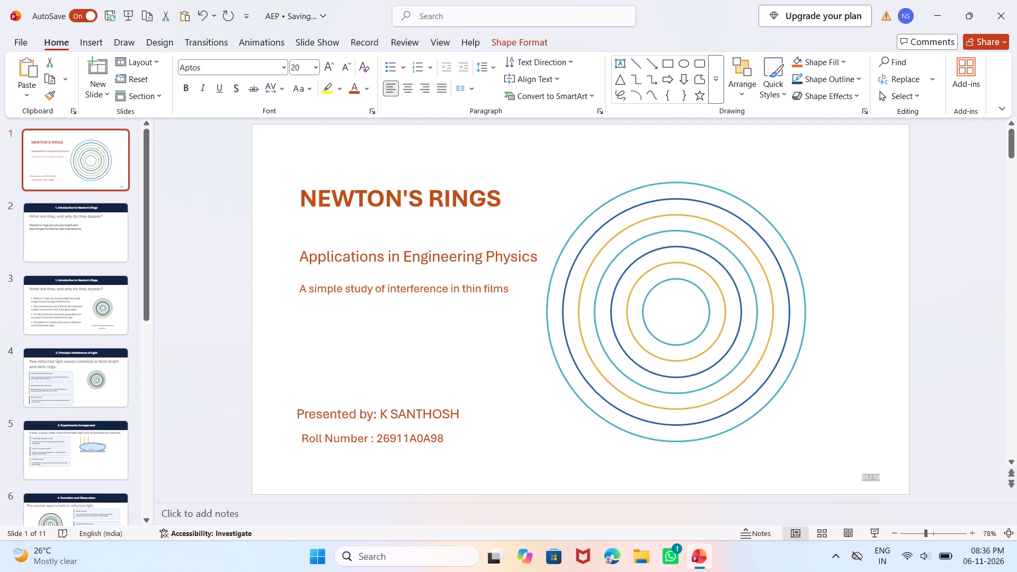
pyautogui.moveTo(511, 413); pyautogui.dragTo(509, 410)
pyautogui.click(487, 475)
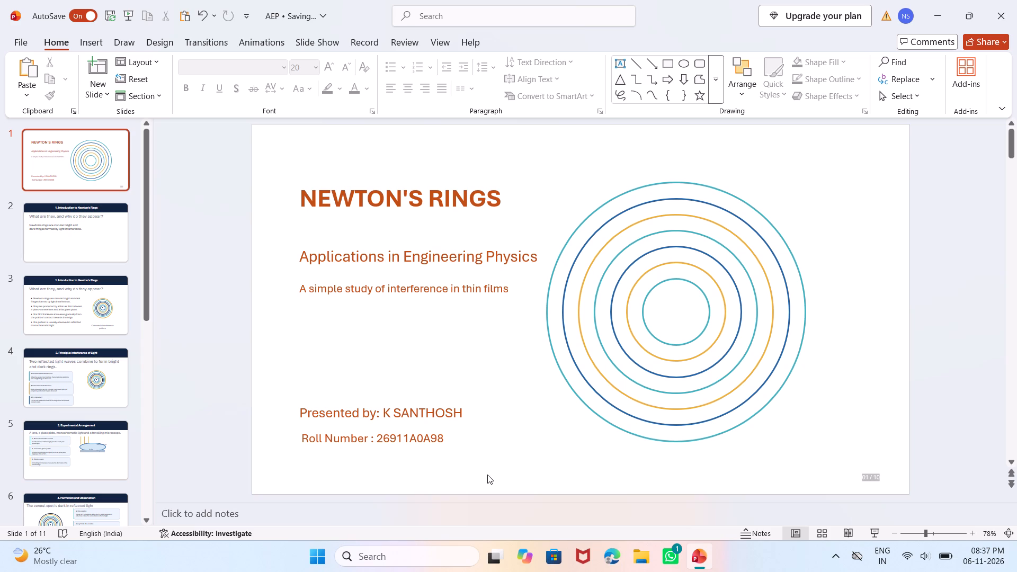
# Delete the "01 / 10" page number box from the title slide's lower corner.
pyautogui.click(852, 473)
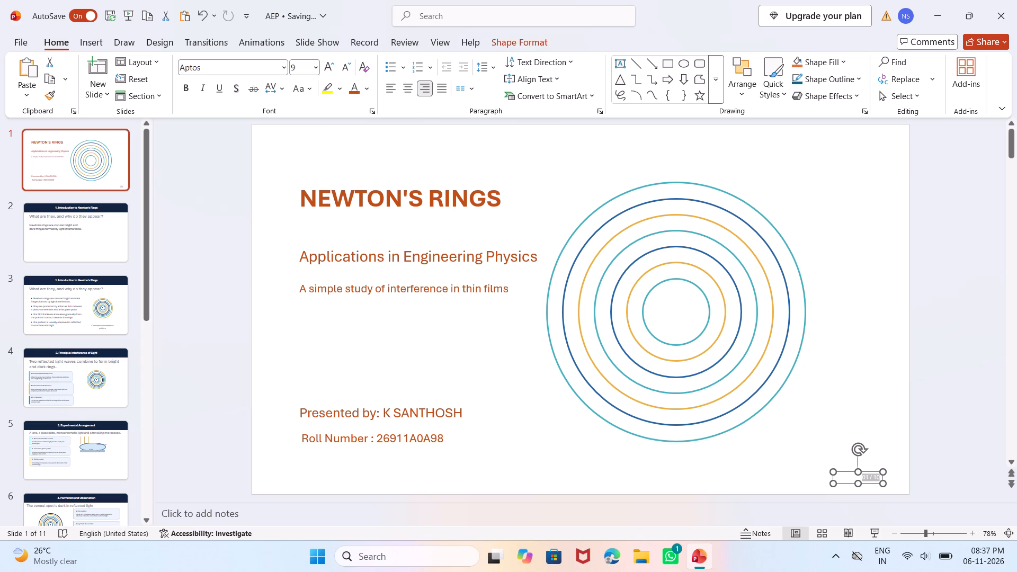
pyautogui.press('BackSpace')
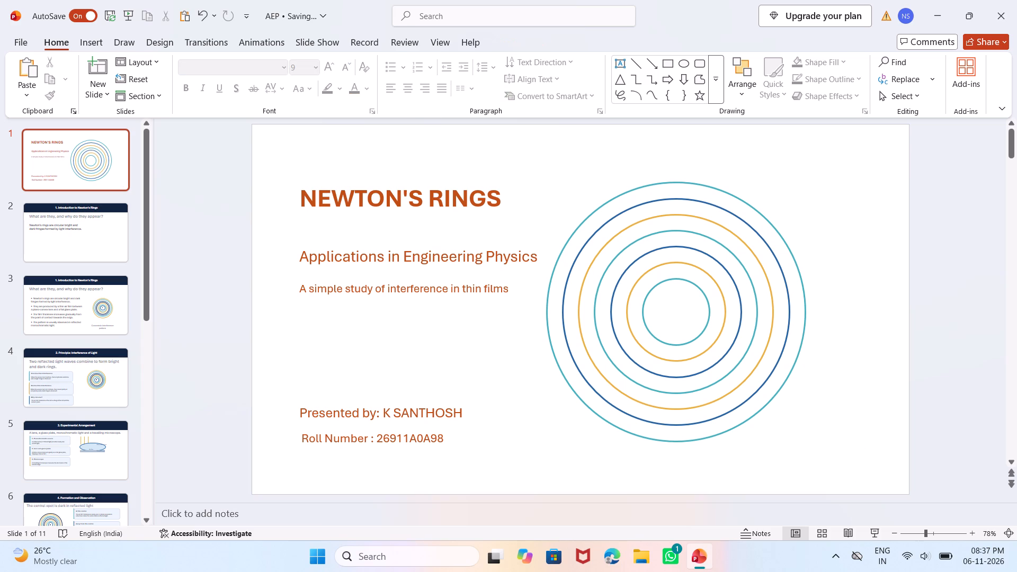
# Close the AEP presentation.
pyautogui.click(1007, 9)
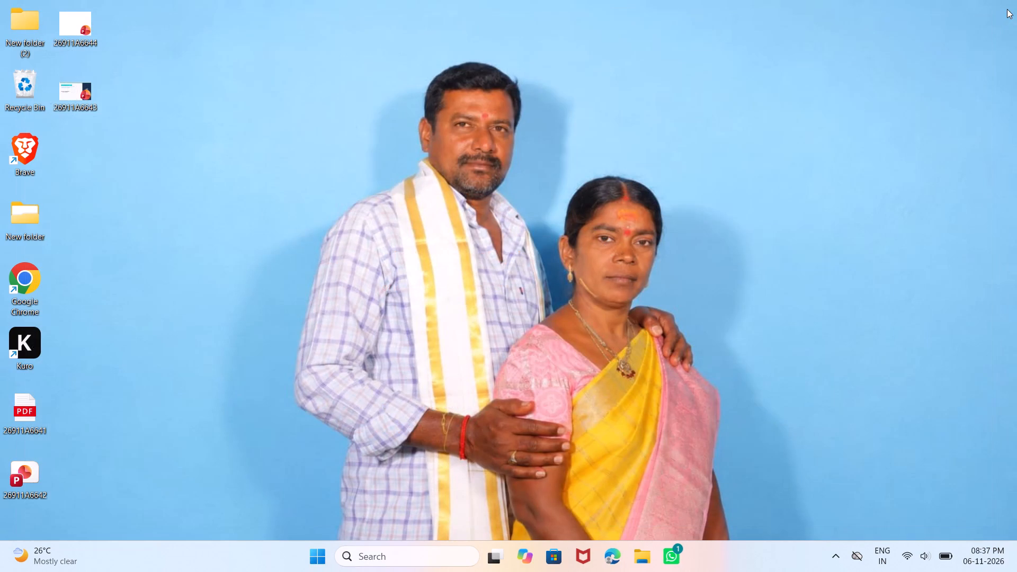
# Start PowerPoint again and open the saved AEP presentation from This PC.
pyautogui.click(420, 559)
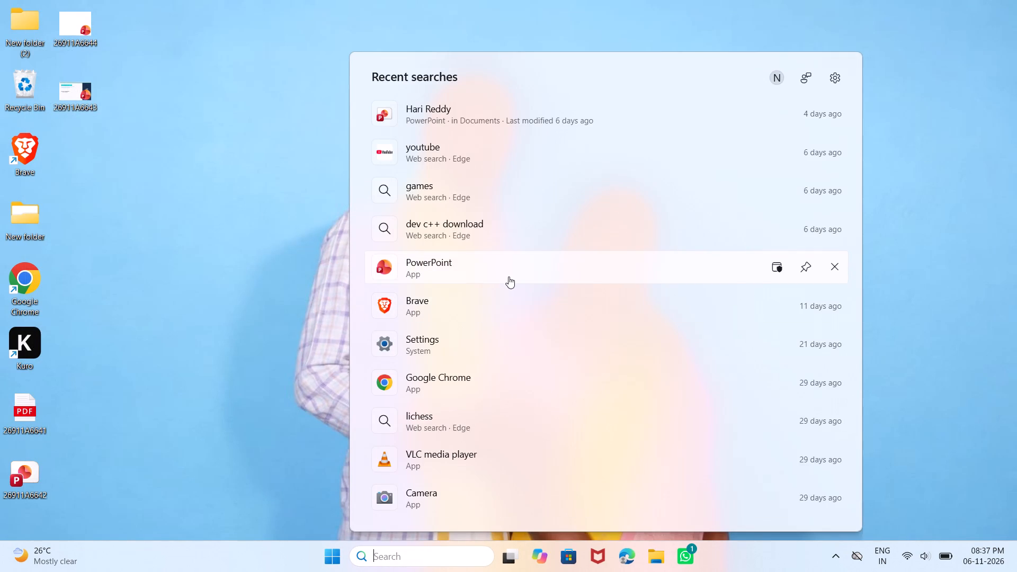
pyautogui.doubleClick(508, 276)
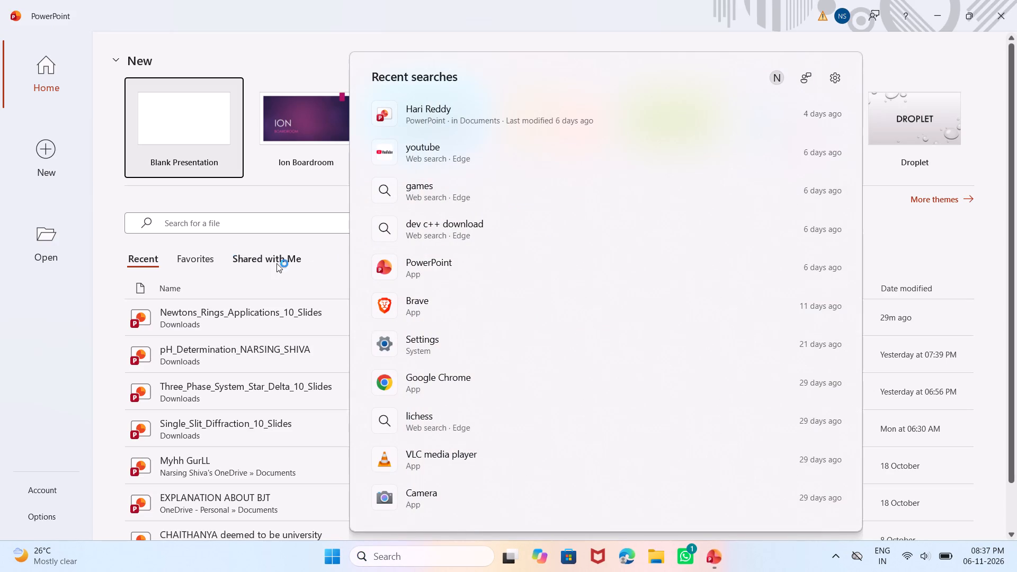
pyautogui.click(42, 165)
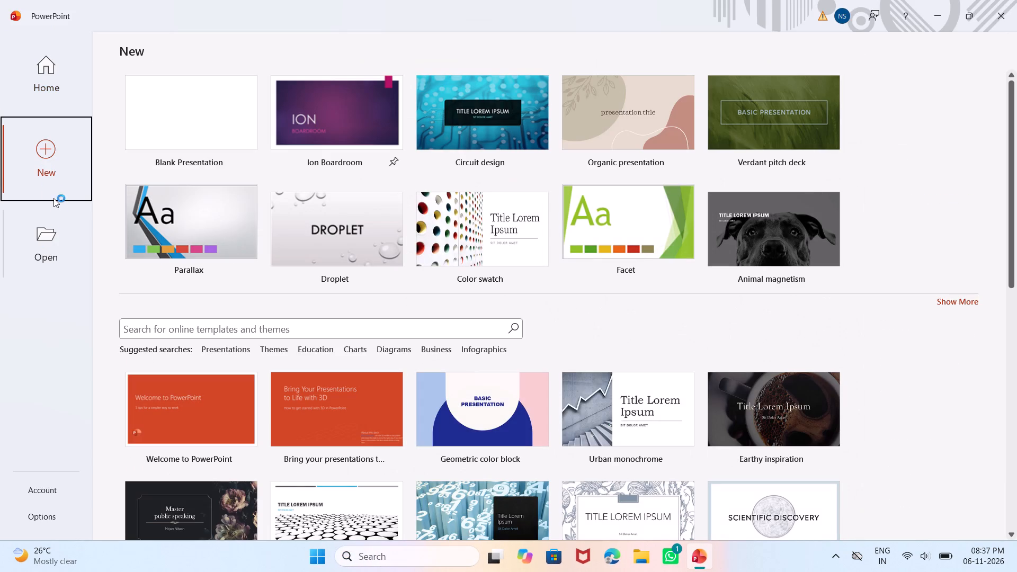
pyautogui.click(55, 238)
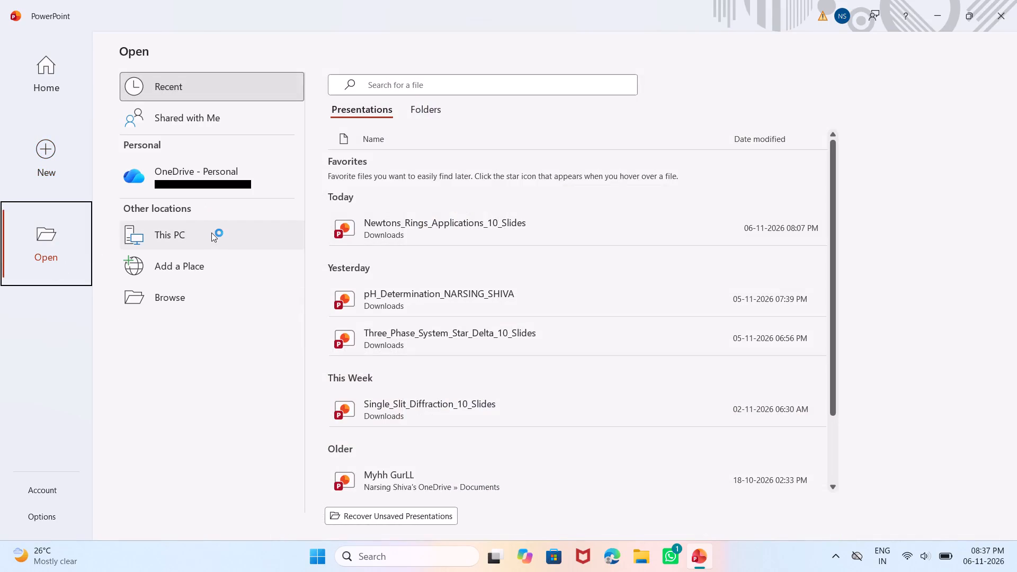
pyautogui.click(211, 233)
pyautogui.doubleClick(349, 245)
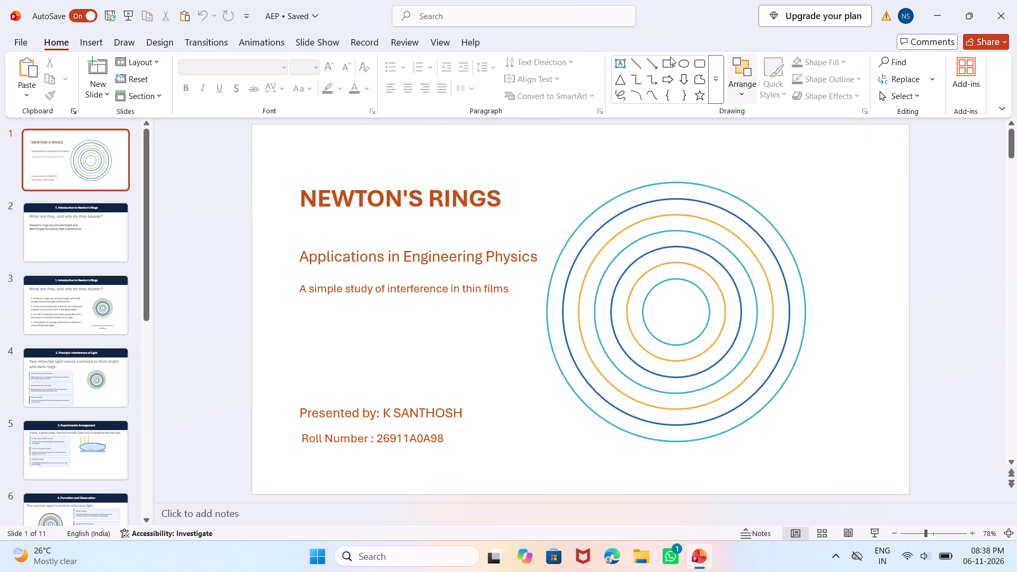
# Open the file management view of the AEP presentation.
pyautogui.click(24, 39)
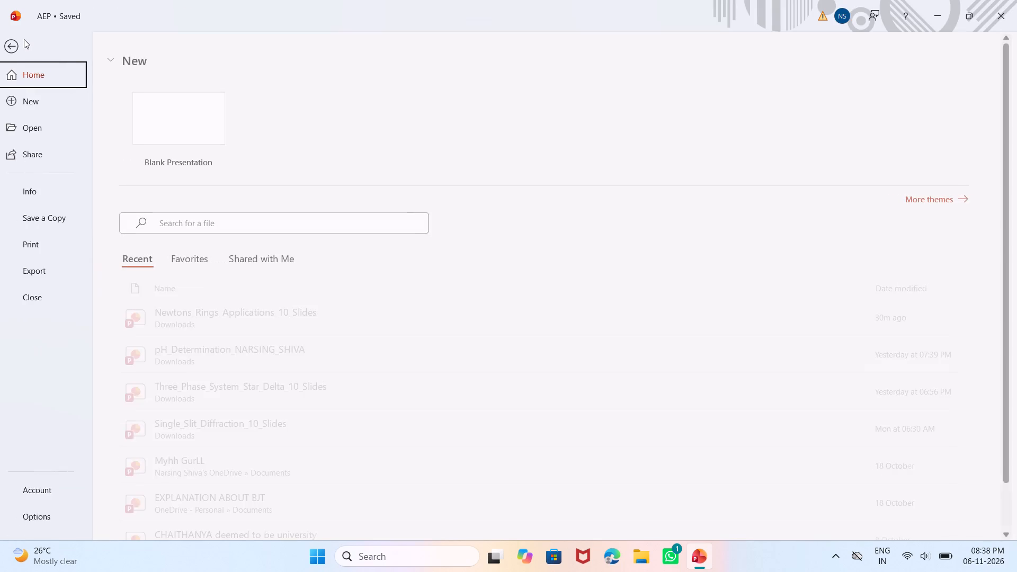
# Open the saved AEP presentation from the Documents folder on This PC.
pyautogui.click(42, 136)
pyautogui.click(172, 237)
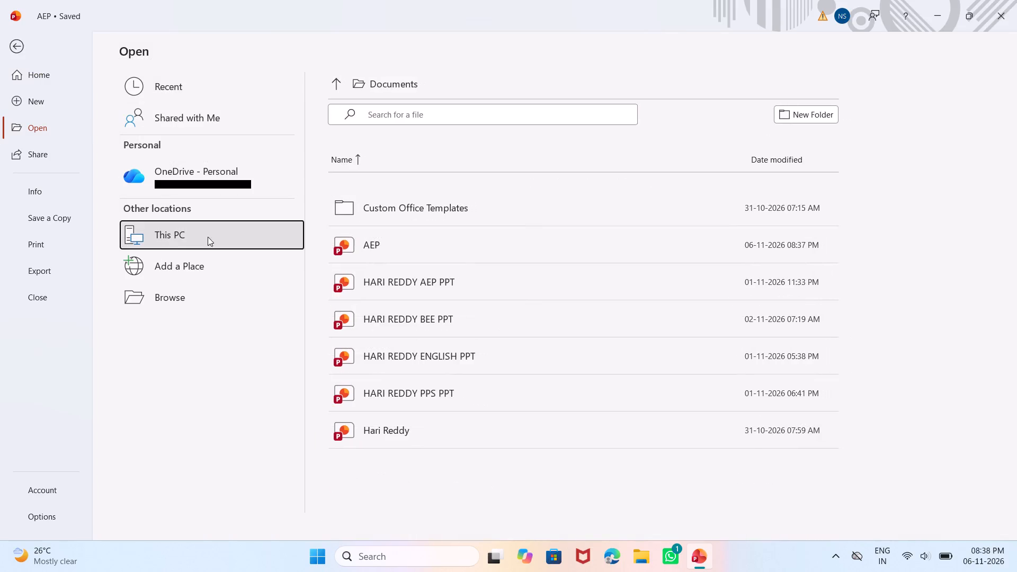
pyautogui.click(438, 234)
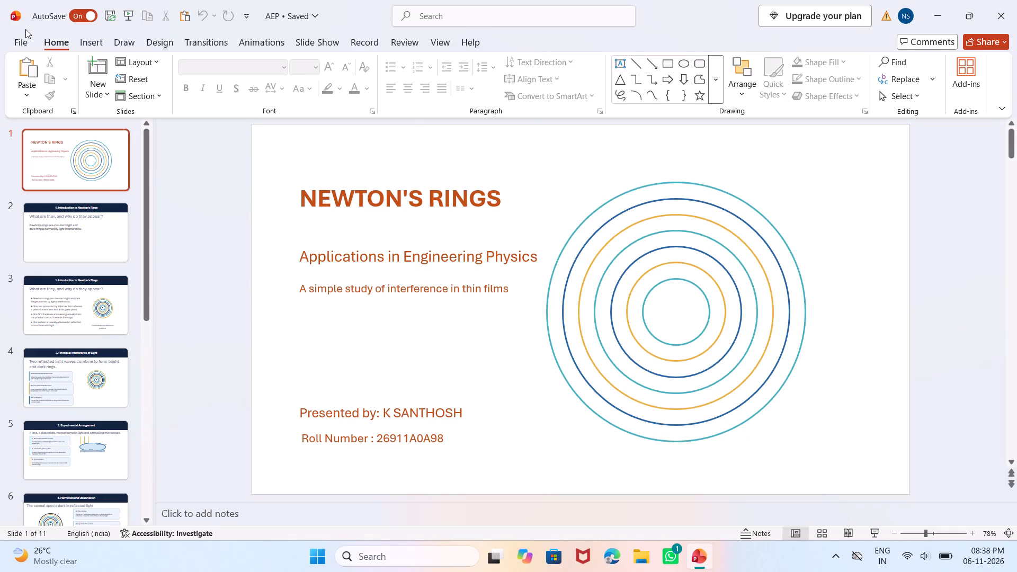
# Open the AEP presentation once more from the Documents folder on This PC.
pyautogui.click(26, 43)
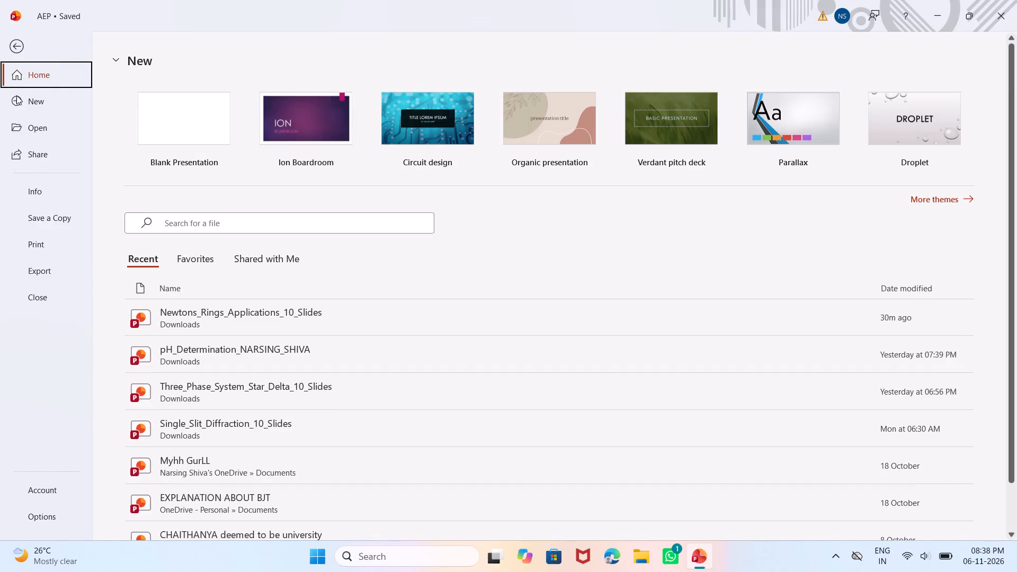
pyautogui.click(16, 95)
pyautogui.click(26, 128)
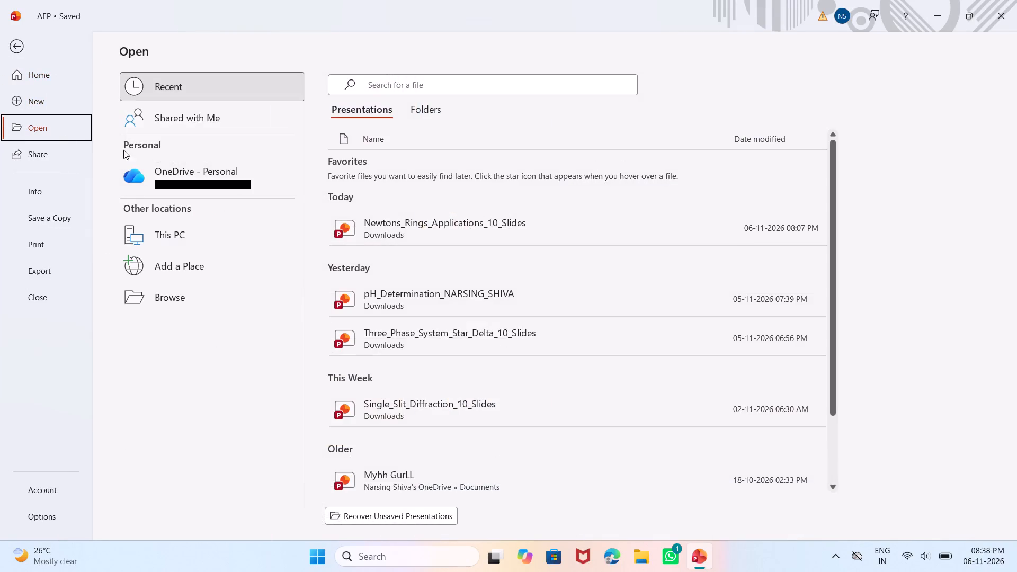
pyautogui.click(211, 218)
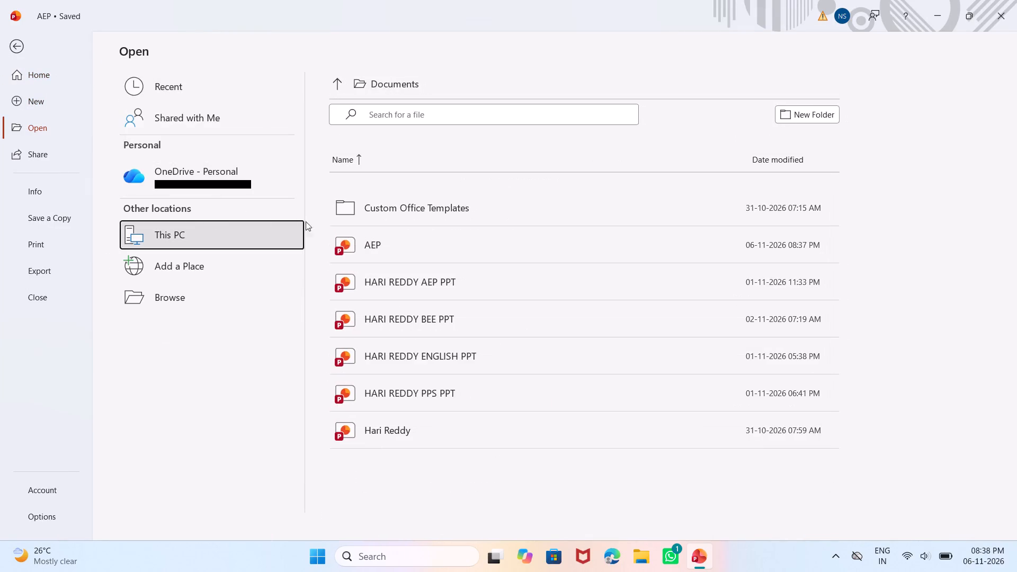
pyautogui.click(365, 244)
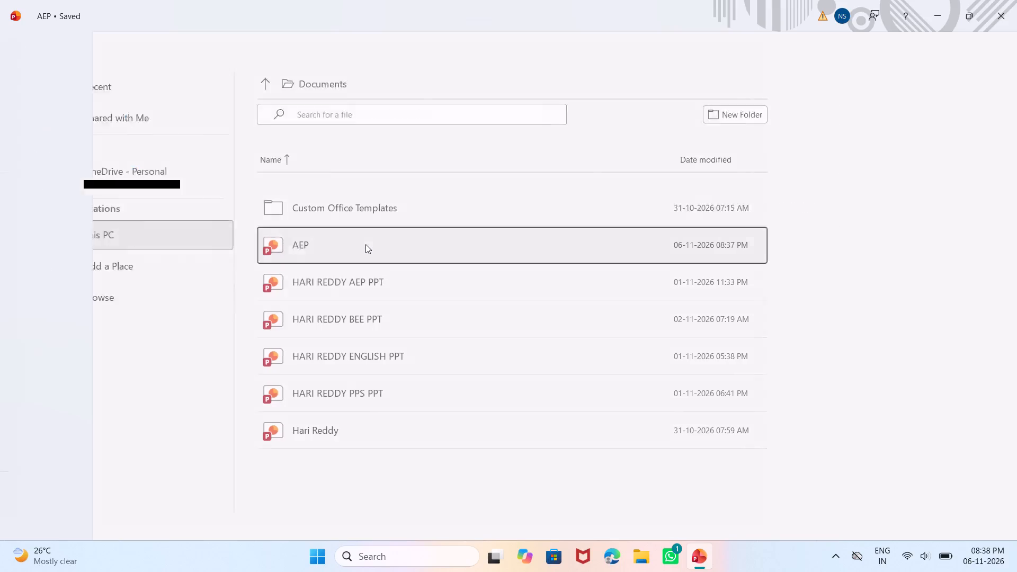
pyautogui.keyDown('ctrl'); pyautogui.scroll(-6, 365, 244); pyautogui.keyUp('ctrl')
pyautogui.keyDown('ctrl'); pyautogui.scroll(2, 365, 244); pyautogui.keyUp('ctrl')
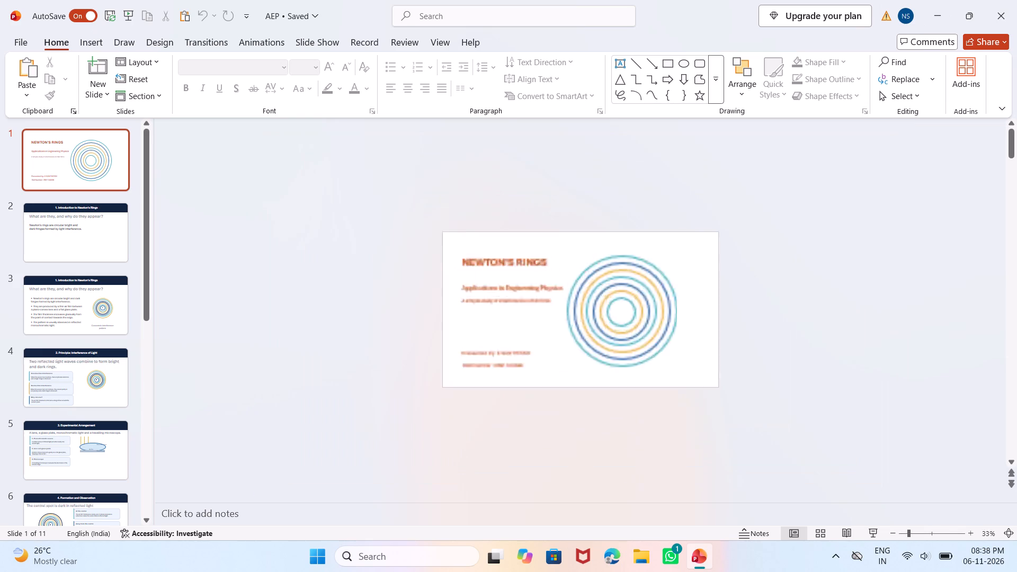
pyautogui.keyDown('ctrl'); pyautogui.scroll(3, 365, 244); pyautogui.keyUp('ctrl')
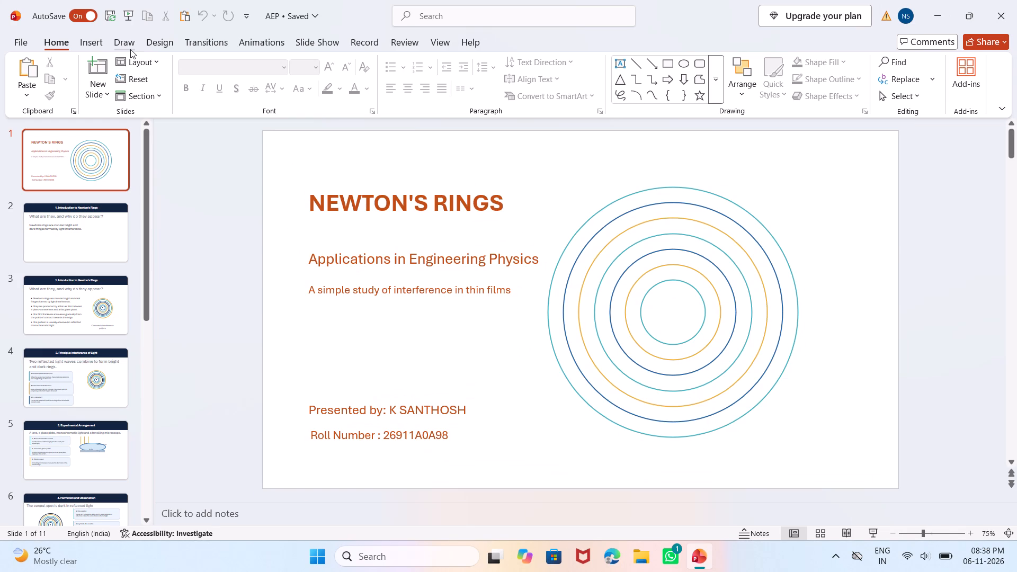